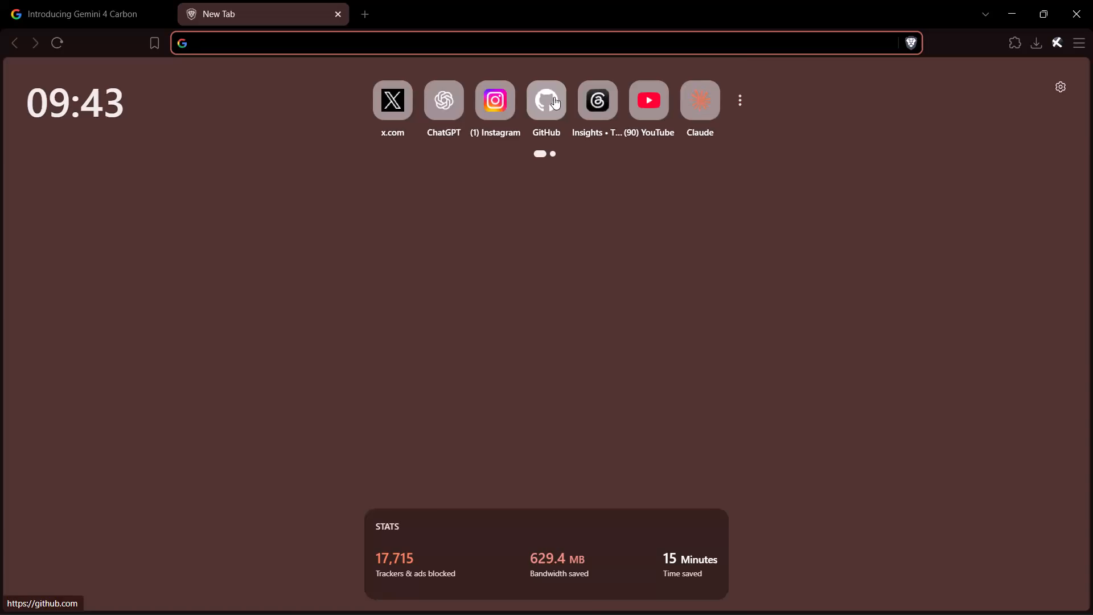
Open the Threads Insights page from the new tab's shortcuts.
{"action": "scroll", "coordinate": [614, 103], "scroll_direction": "left", "scroll_amount": 3}
{"action": "scroll", "coordinate": [526, 104], "scroll_direction": "right", "scroll_amount": 4}
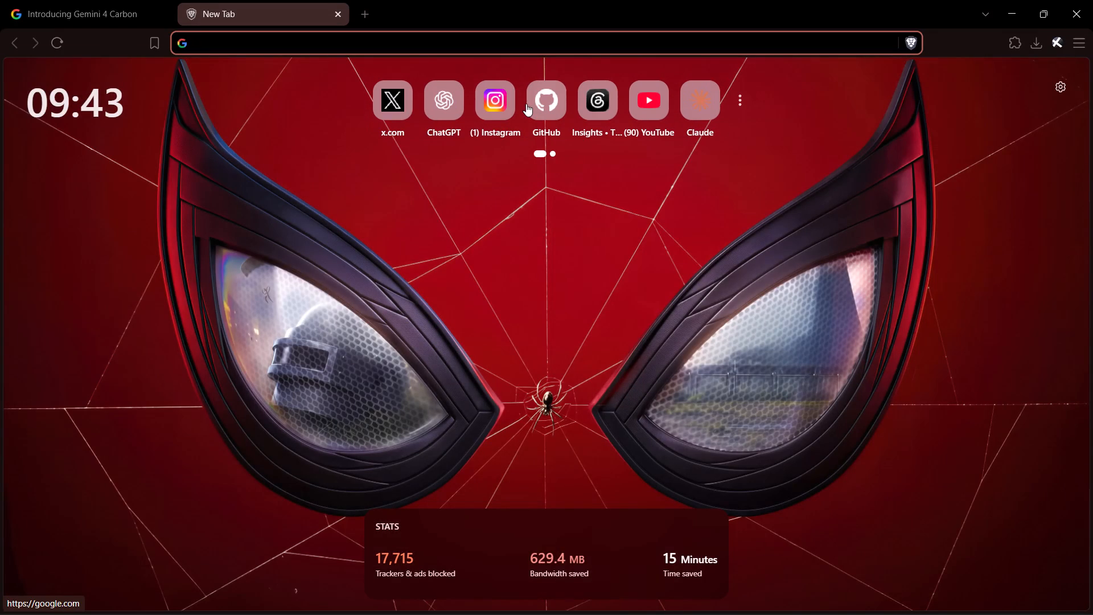
{"action": "left_click", "coordinate": [617, 96]}
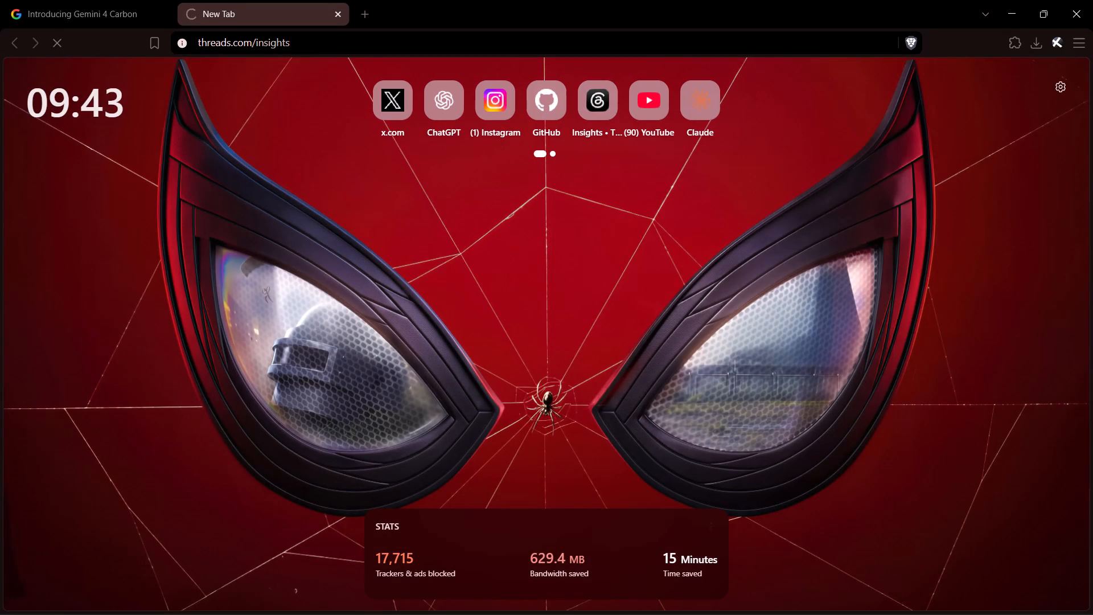
{"action": "left_click", "coordinate": [380, 596]}
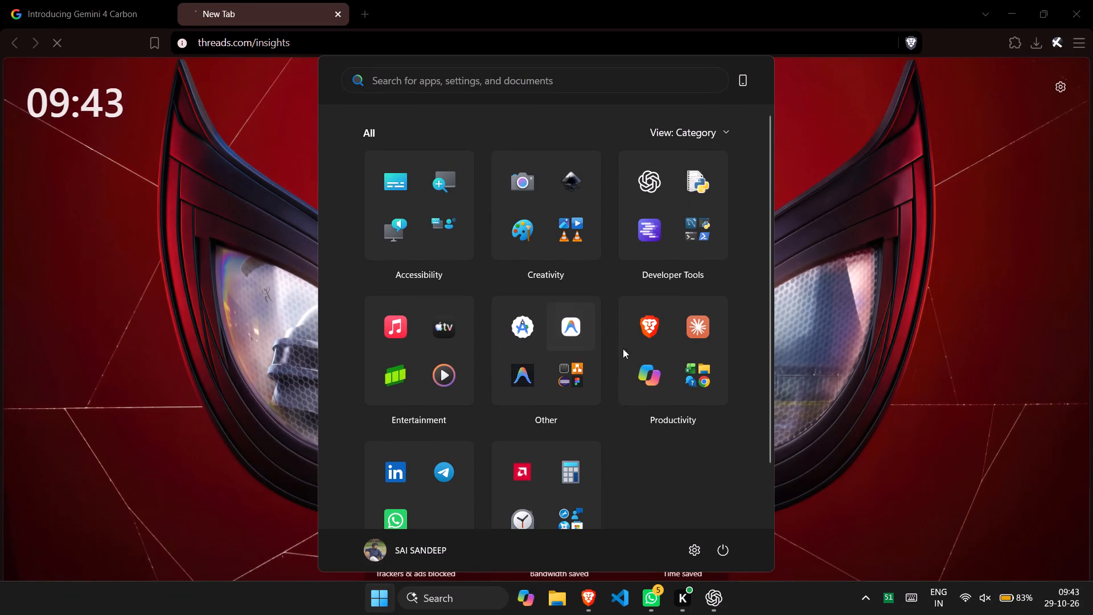
{"action": "left_click", "coordinate": [712, 370]}
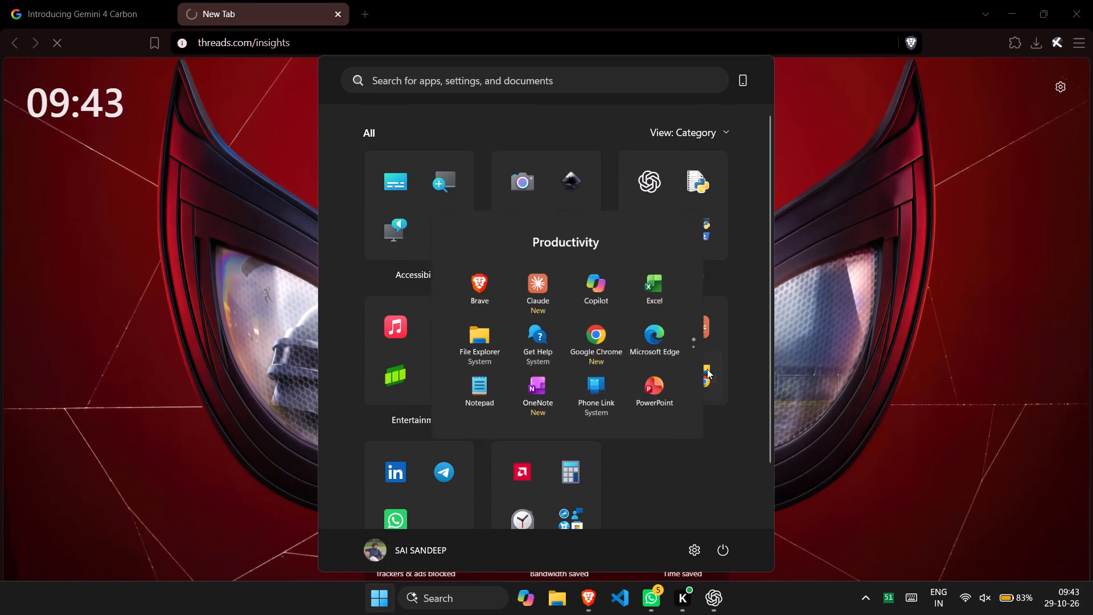
{"action": "scroll", "coordinate": [563, 369], "scroll_direction": "down", "scroll_amount": 5}
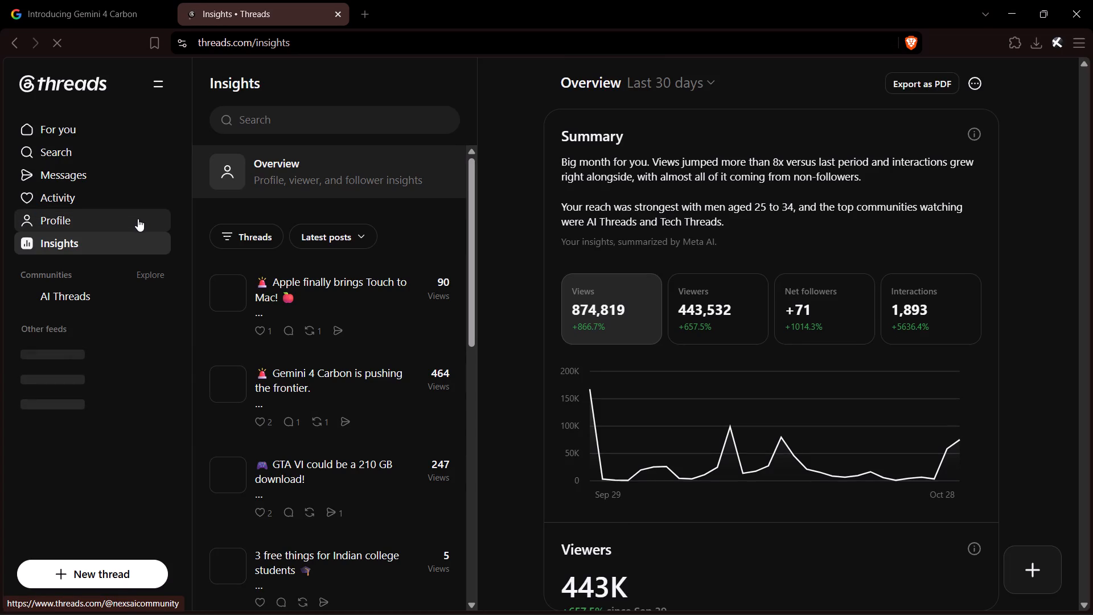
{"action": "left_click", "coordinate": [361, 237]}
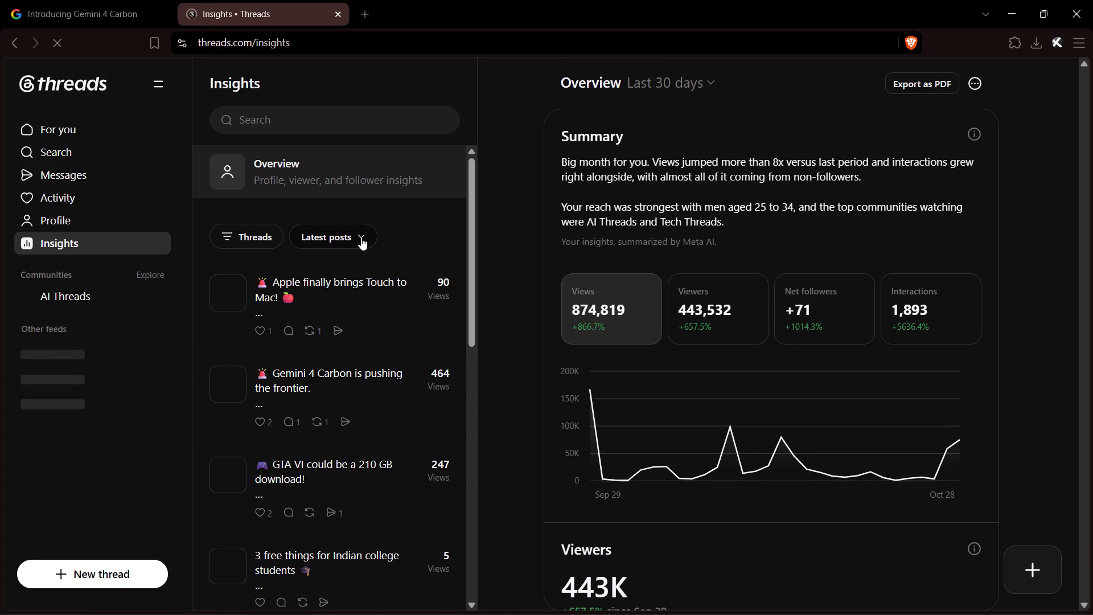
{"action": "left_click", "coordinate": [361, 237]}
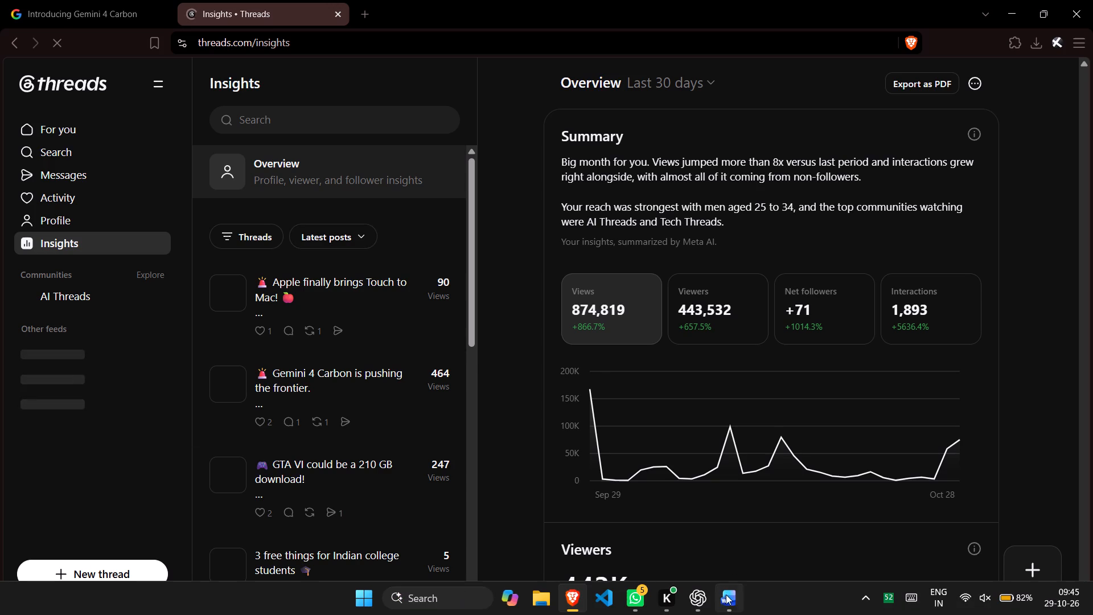
Switch to Word and create a blank document.
{"action": "left_click", "coordinate": [728, 596]}
{"action": "left_click", "coordinate": [211, 163]}
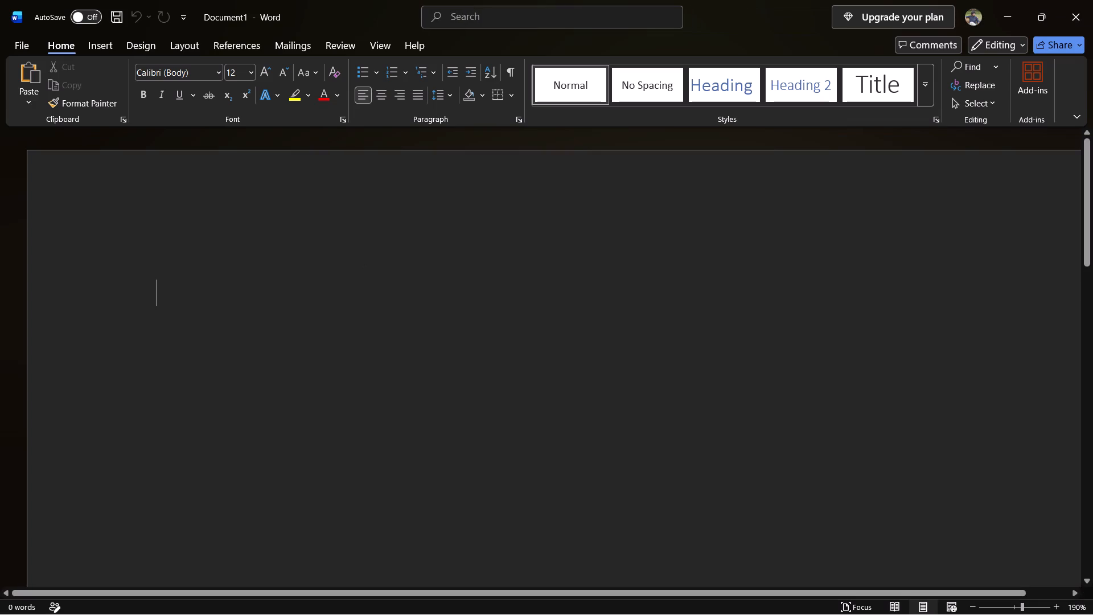
Enter the heading text "My posts: via Threads" on the first line of the blank document.
{"action": "scroll", "coordinate": [314, 299], "scroll_direction": "down", "scroll_amount": 4, "text": "ctrl"}
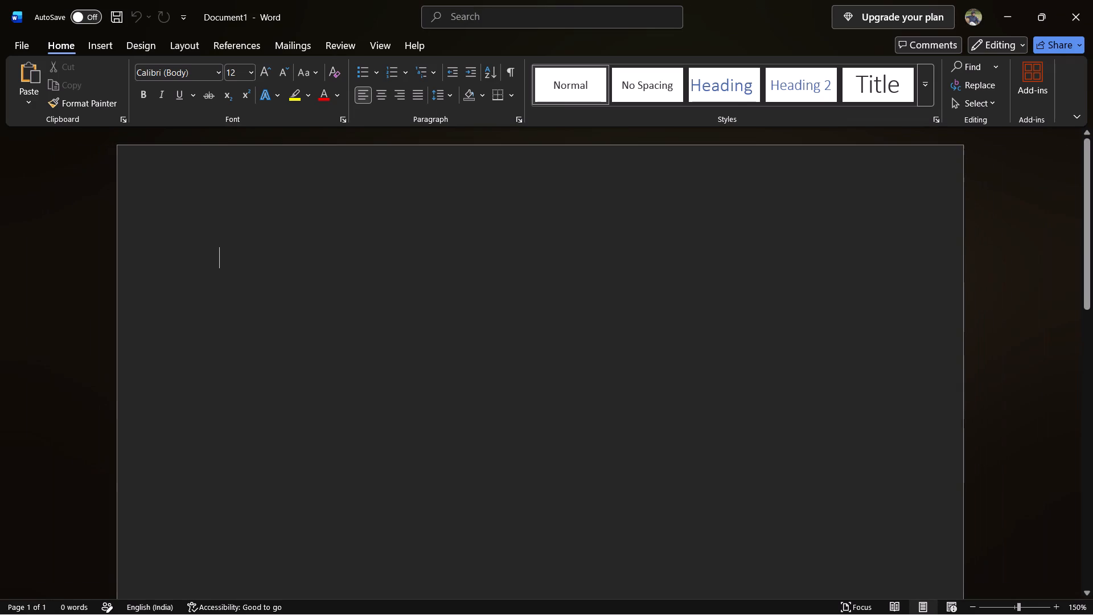
{"action": "type", "text": "My pos"}
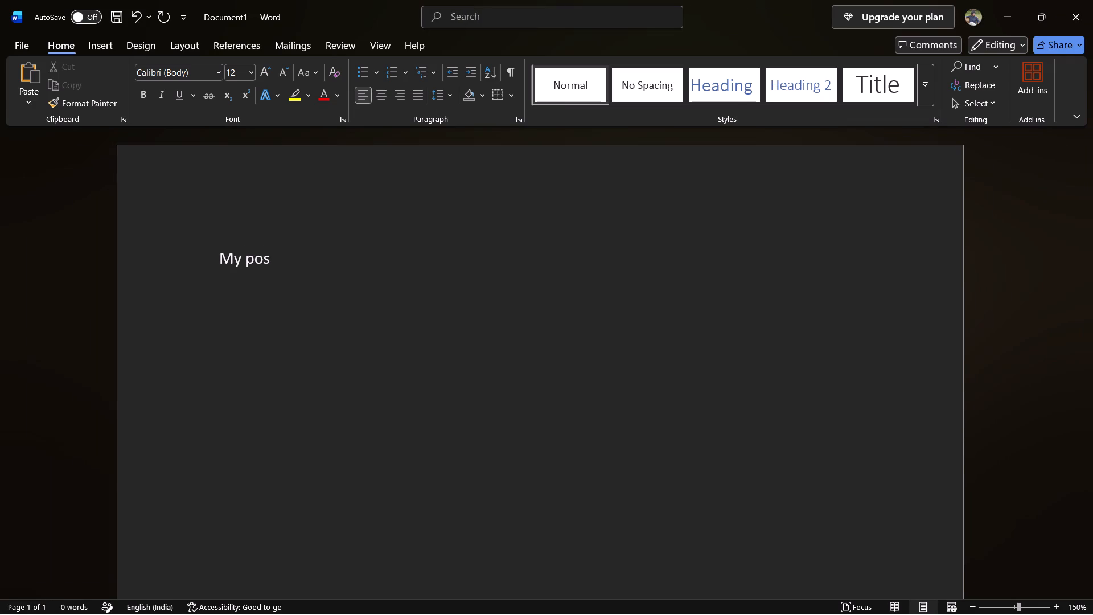
{"action": "type", "text": "ts:"}
{"action": "key", "text": "space"}
{"action": "type", "text": "("}
{"action": "key", "text": "BackSpace"}
{"action": "type", "text": "via"}
{"action": "key", "text": "space"}
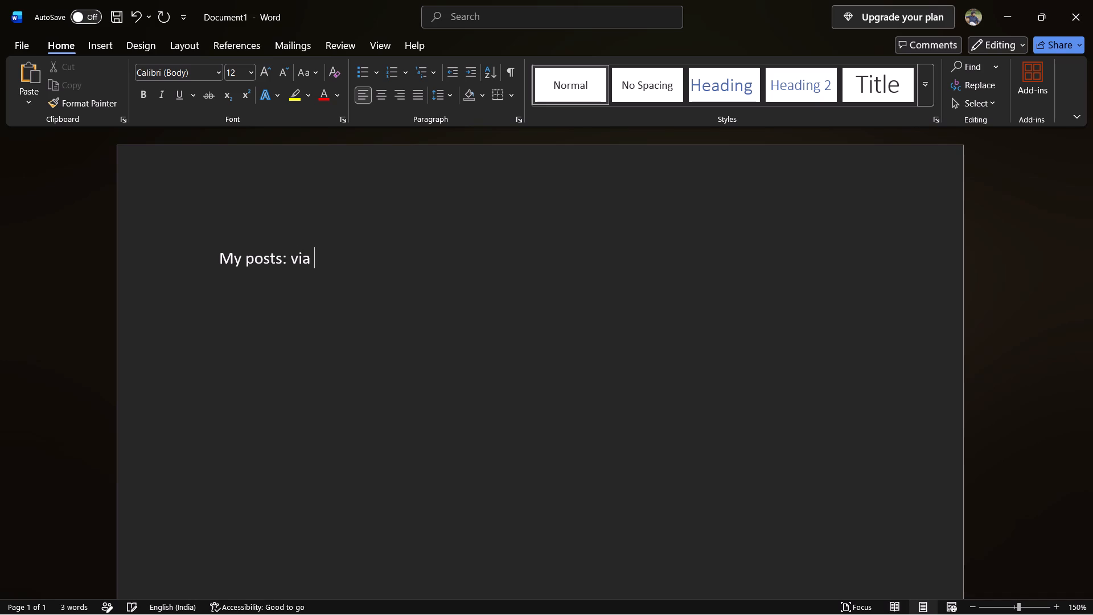
{"action": "type", "text": "Threads"}
Enclose "via Threads" in parentheses so the heading reads "My posts: (via Threads)".
{"action": "key", "text": "shift+parenright"}
{"action": "key", "text": "ctrl+Left"}
{"action": "key", "text": "ctrl+Left"}
{"action": "key", "text": "ctrl+Left"}
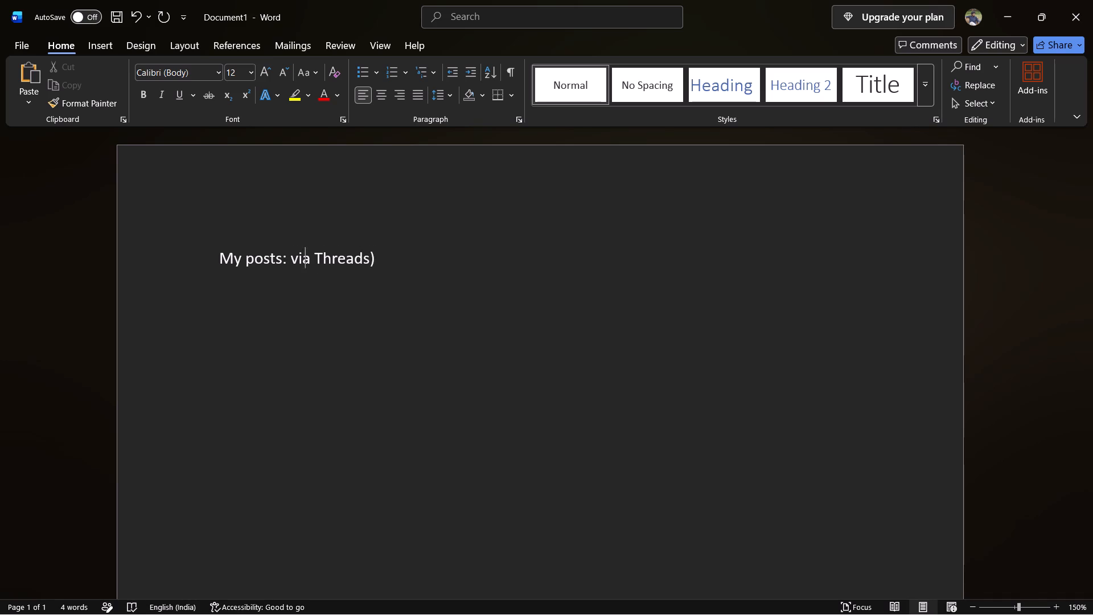
{"action": "key", "text": "shift+parenleft"}
{"action": "key", "text": "Right"}
{"action": "key", "text": "Right"}
{"action": "key", "text": "Right"}
{"action": "key", "text": "Right"}
{"action": "key", "text": "Right"}
{"action": "key", "text": "Right"}
{"action": "key", "text": "Right"}
{"action": "key", "text": "Right"}
{"action": "key", "text": "Right"}
{"action": "key", "text": "Right"}
{"action": "key", "text": "Right"}
{"action": "key", "text": "Right"}
{"action": "key", "text": "Right"}
{"action": "key", "text": "Right"}
{"action": "key", "text": "Right"}
{"action": "key", "text": "Right"}
{"action": "key", "text": "Right"}
{"action": "key", "text": "Right"}
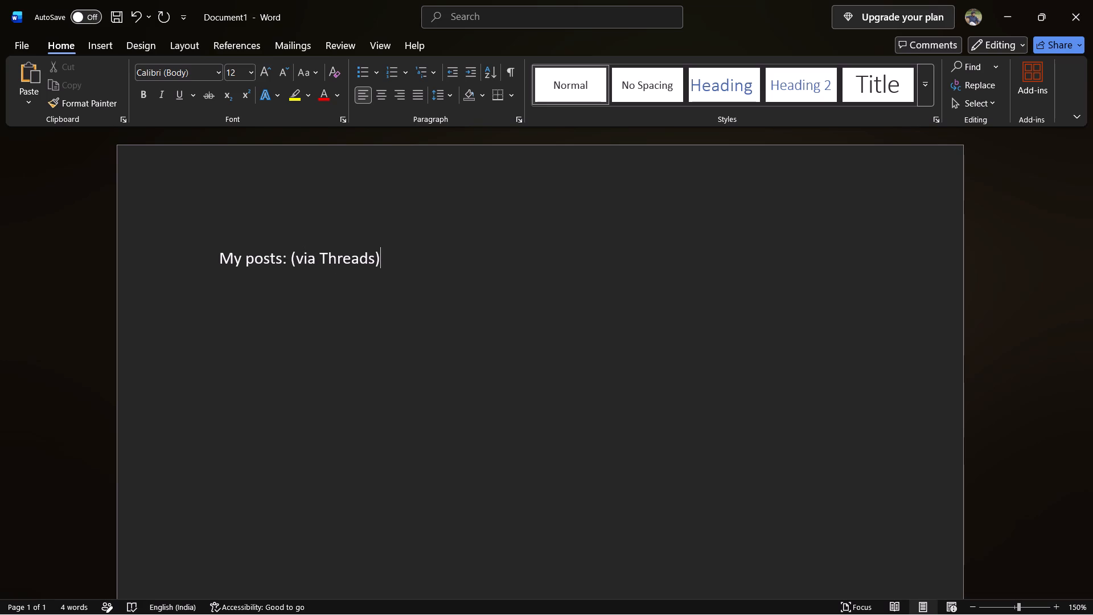
Format the whole heading line as bold and underlined, with font size 18.
{"action": "key", "text": "ctrl+shift+Left"}
{"action": "key", "text": "ctrl+shift+Left"}
{"action": "key", "text": "ctrl+shift+Left"}
{"action": "key", "text": "ctrl+shift+Left"}
{"action": "key", "text": "ctrl+shift+Left"}
{"action": "key", "text": "ctrl+shift+Left"}
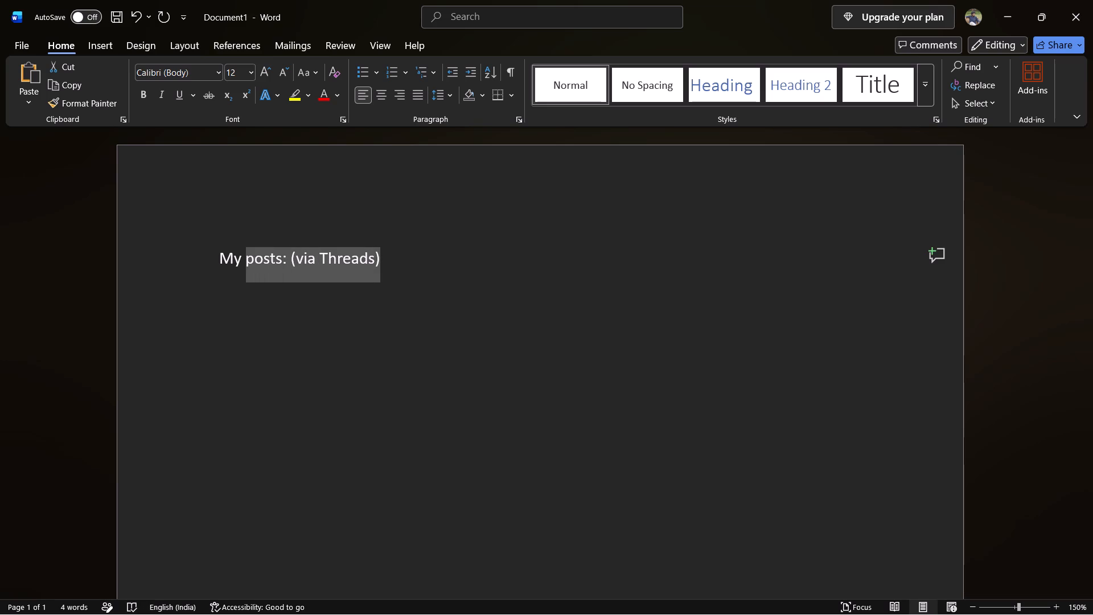
{"action": "key", "text": "ctrl+shift+Left"}
{"action": "key", "text": "ctrl+b"}
{"action": "key", "text": "ctrl+u"}
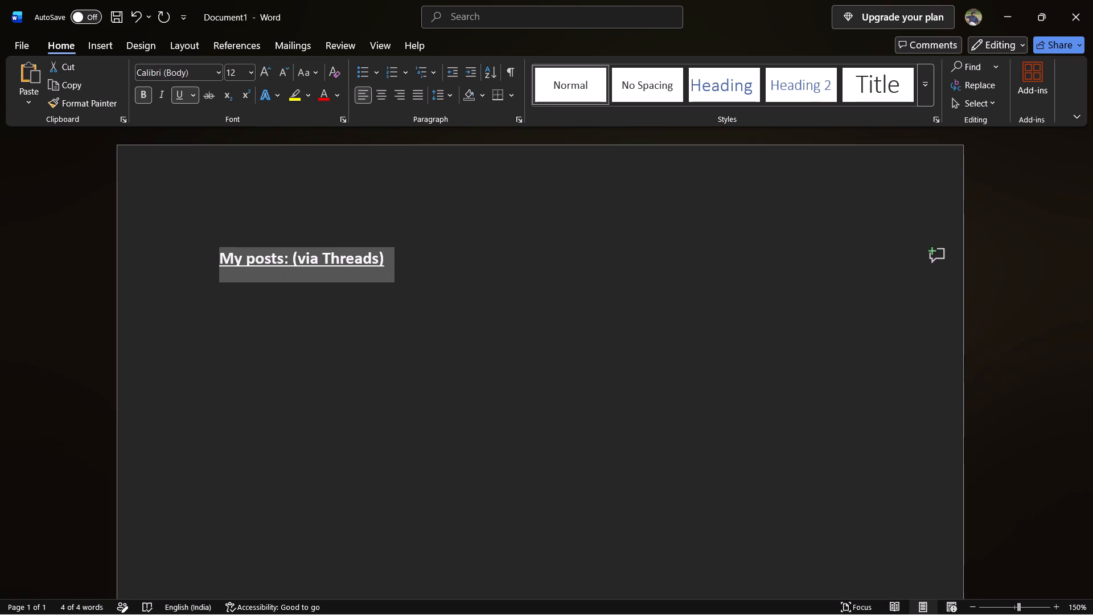
{"action": "key", "text": "ctrl+equal"}
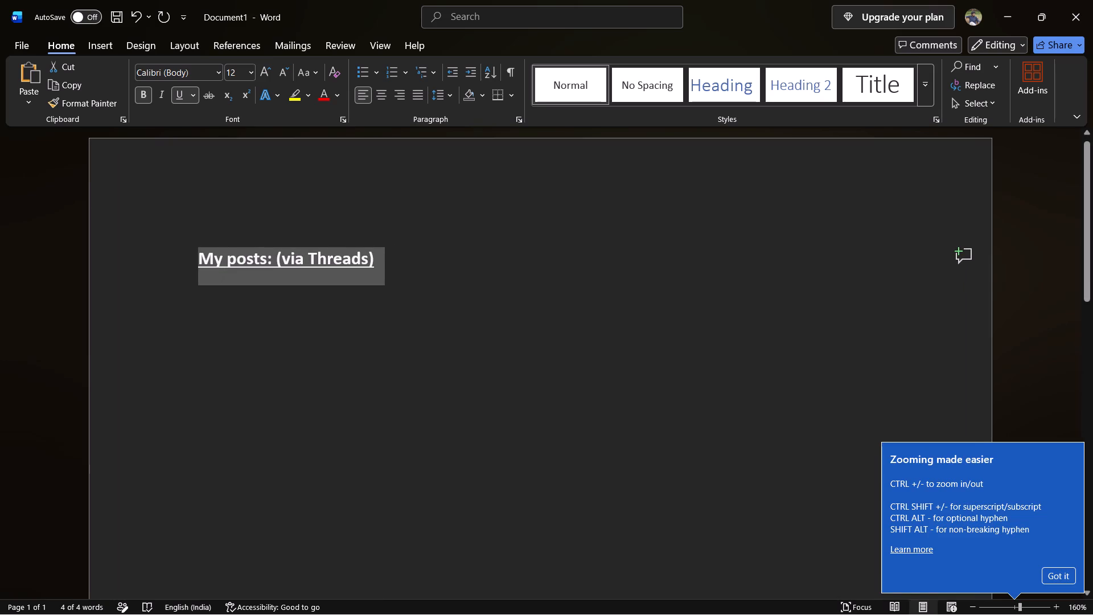
{"action": "left_click", "coordinate": [253, 79]}
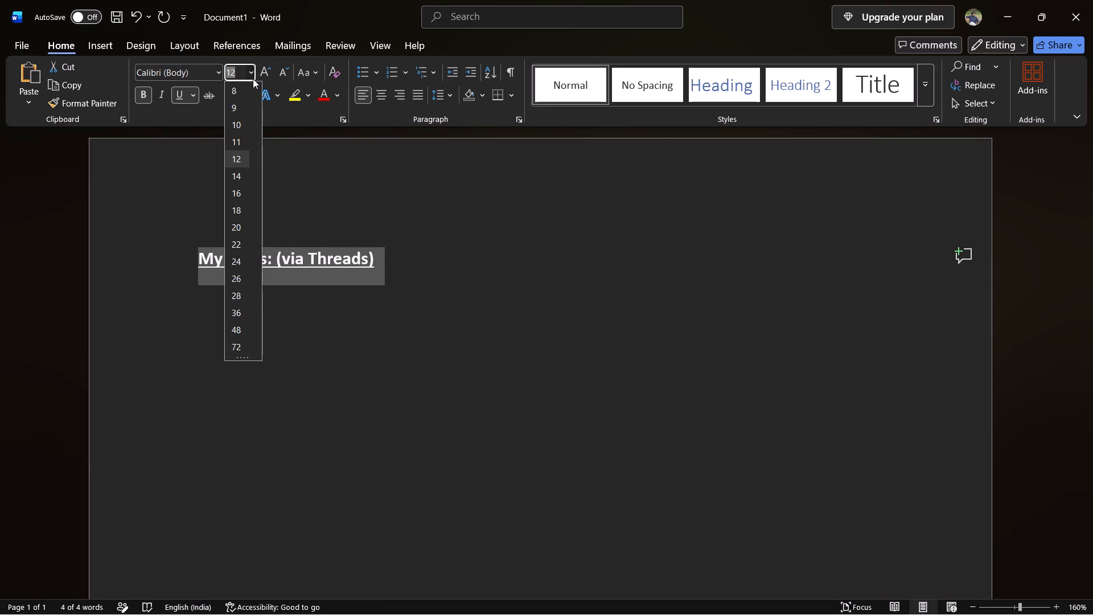
{"action": "left_click", "coordinate": [237, 206]}
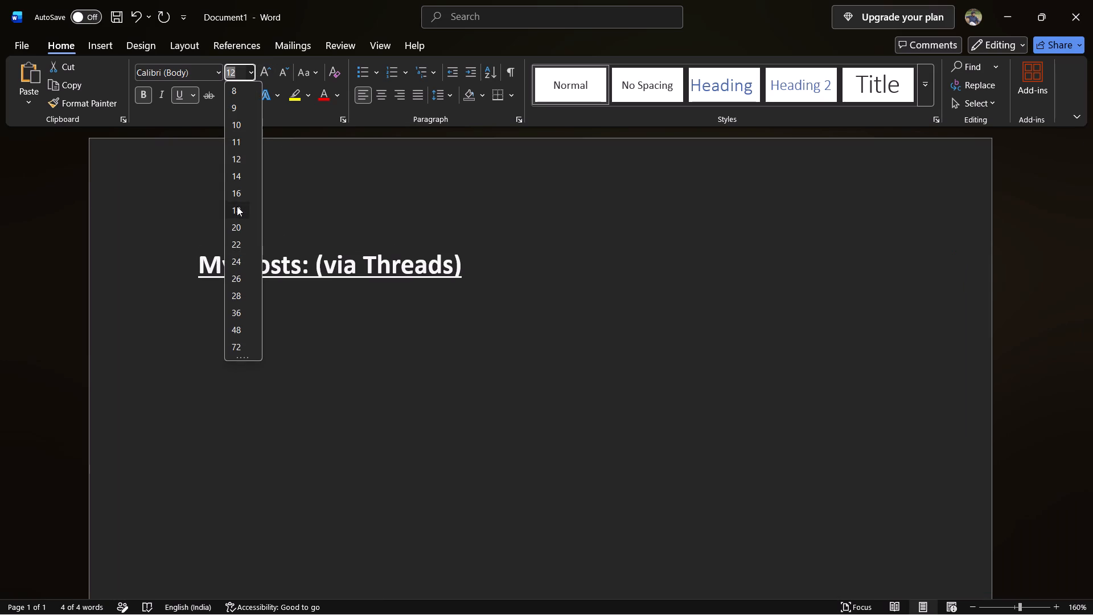
Add a colon at the end of the heading and insert two new lines below it.
{"action": "left_click", "coordinate": [484, 269]}
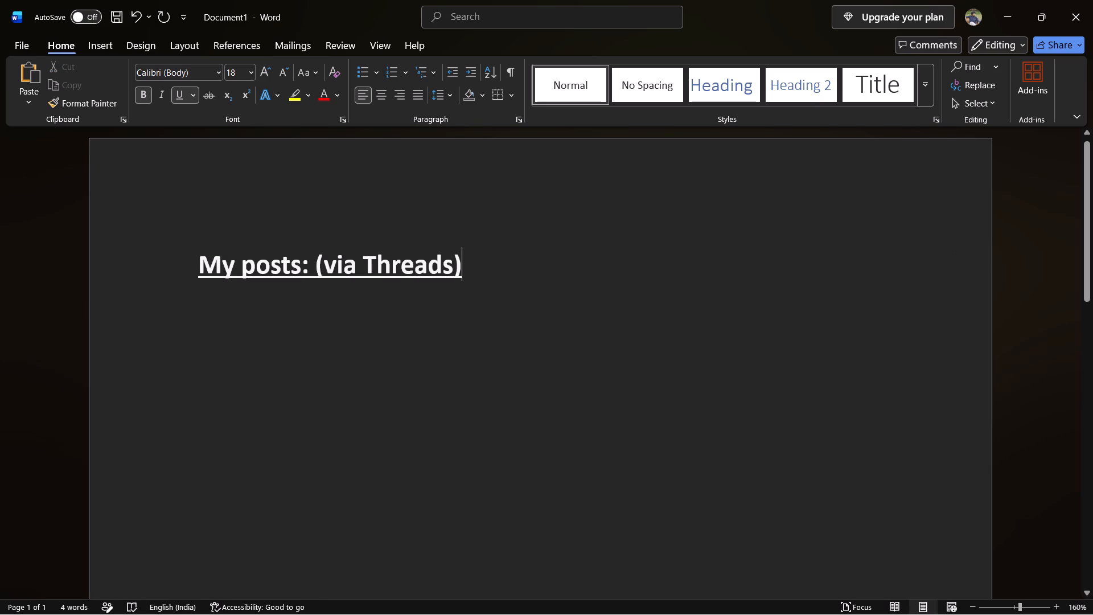
{"action": "key", "text": "shift+colon"}
{"action": "key", "text": "Return"}
{"action": "key", "text": "Return"}
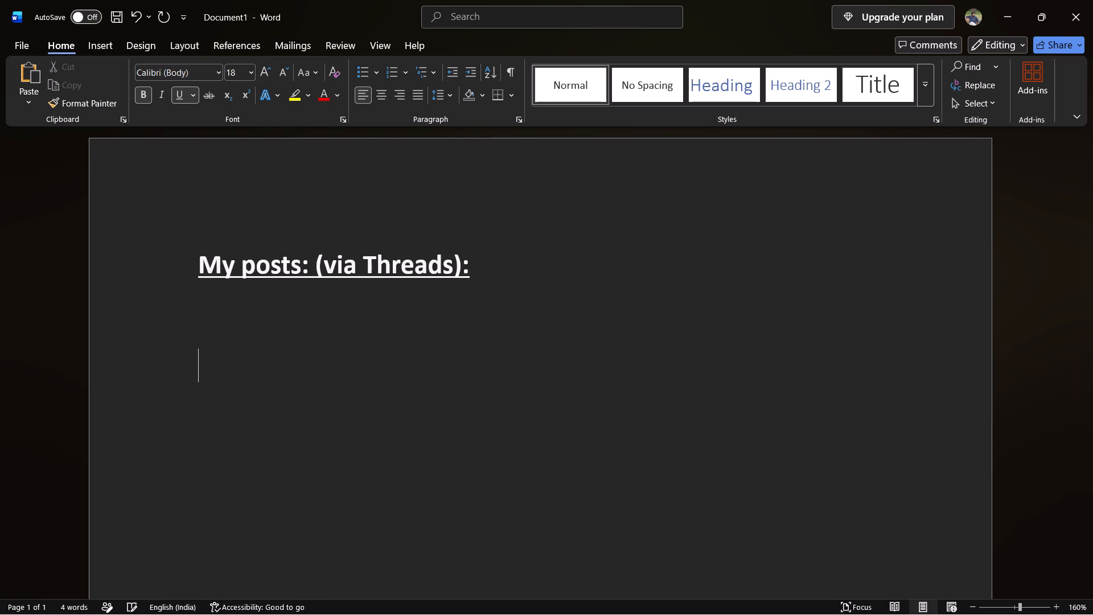
Turn off underline and bold for the text below the heading and set its font size to 14.
{"action": "left_click", "coordinate": [178, 91]}
{"action": "left_click", "coordinate": [147, 100]}
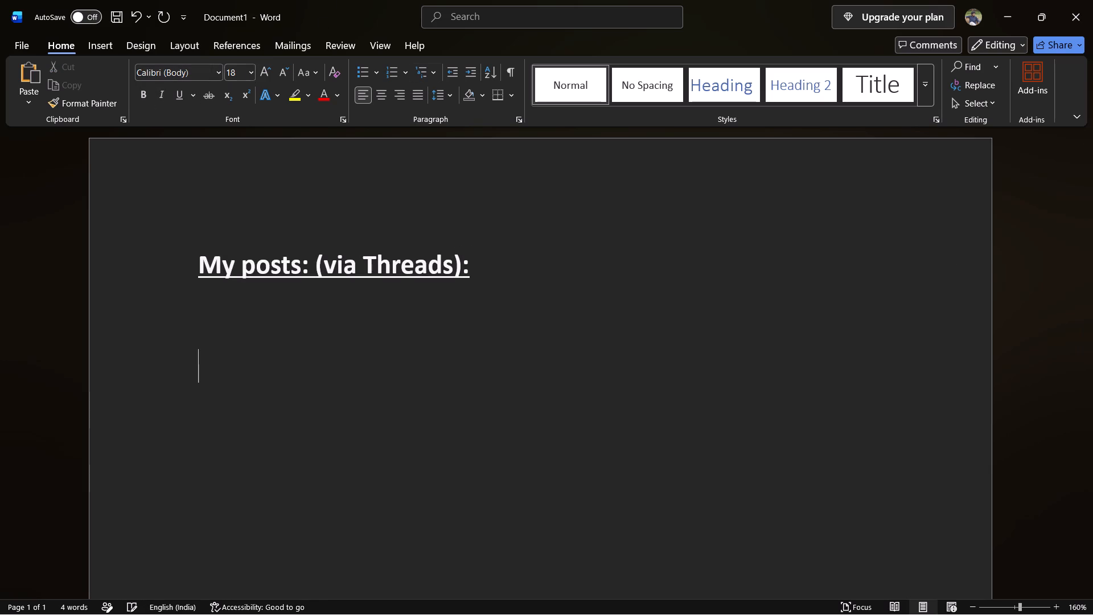
{"action": "left_click", "coordinate": [247, 72]}
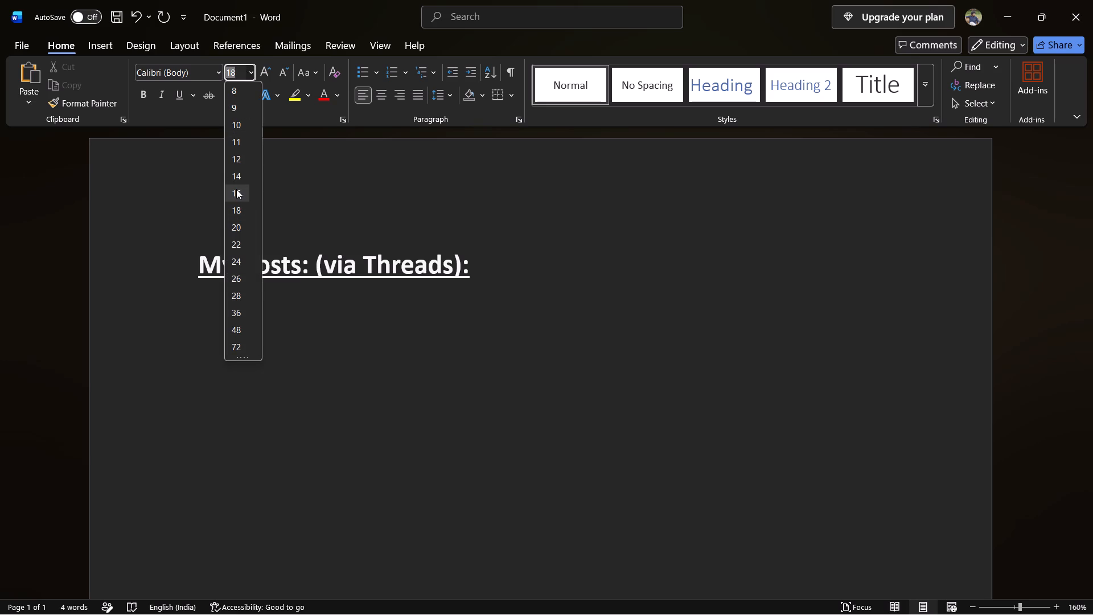
{"action": "left_click", "coordinate": [237, 171]}
Leave blank space below the heading and start a numbered list at 1.
{"action": "key", "text": "BackSpace"}
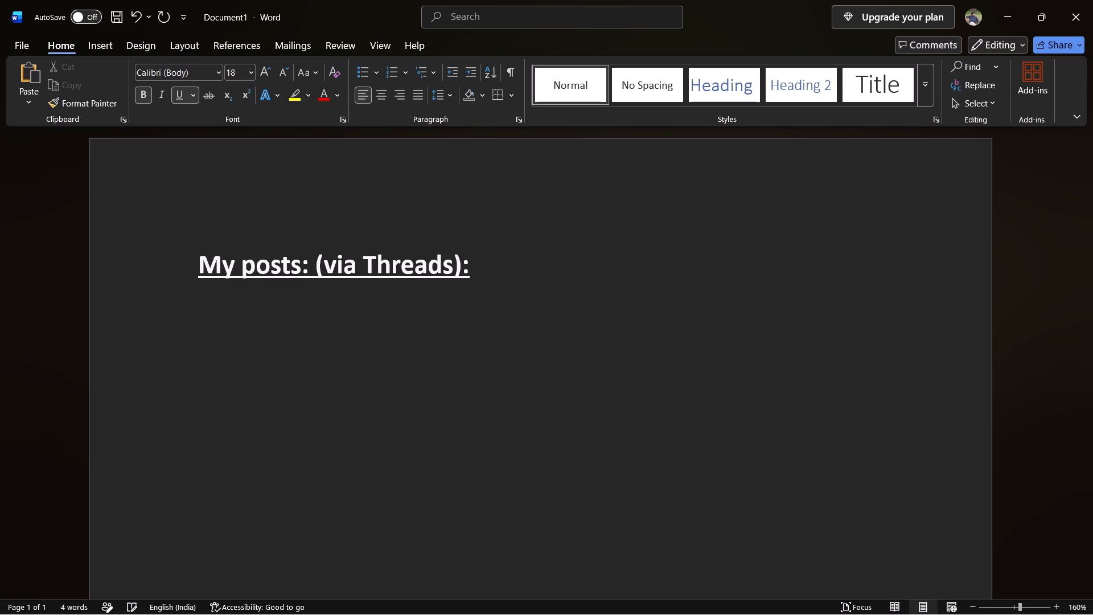
{"action": "type", "text": "1."}
{"action": "key", "text": "space"}
{"action": "key", "text": "BackSpace"}
{"action": "key", "text": "BackSpace"}
{"action": "key", "text": "Return"}
{"action": "key", "text": "Return"}
{"action": "type", "text": "1."}
{"action": "key", "text": "space"}
Switch to the browser and sort the posts in Threads Insights by most views.
{"action": "key", "text": "alt+Tab"}
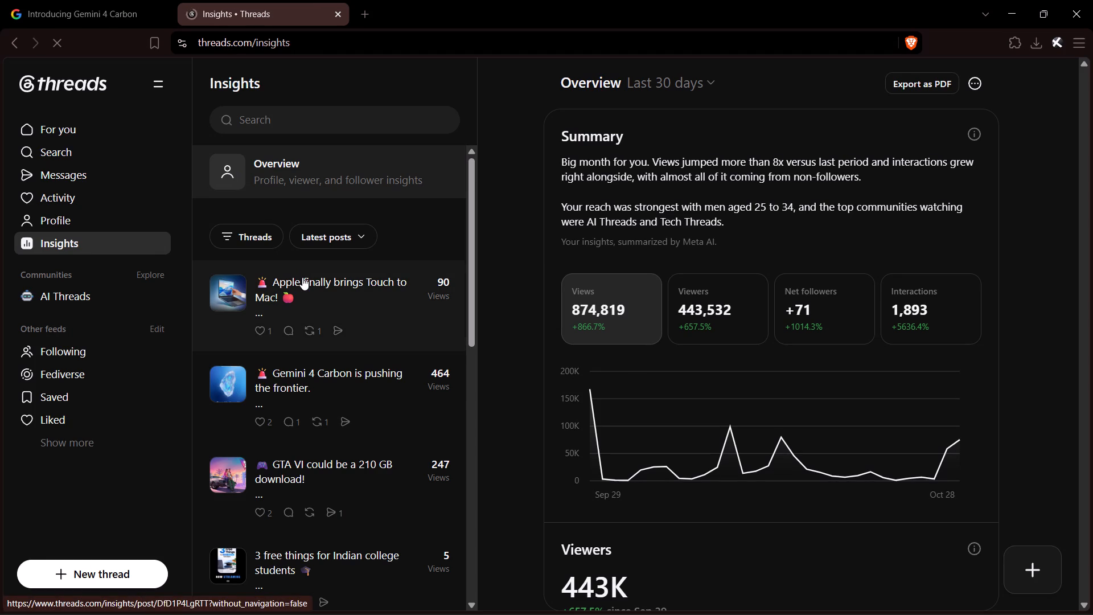
{"action": "left_click", "coordinate": [334, 235]}
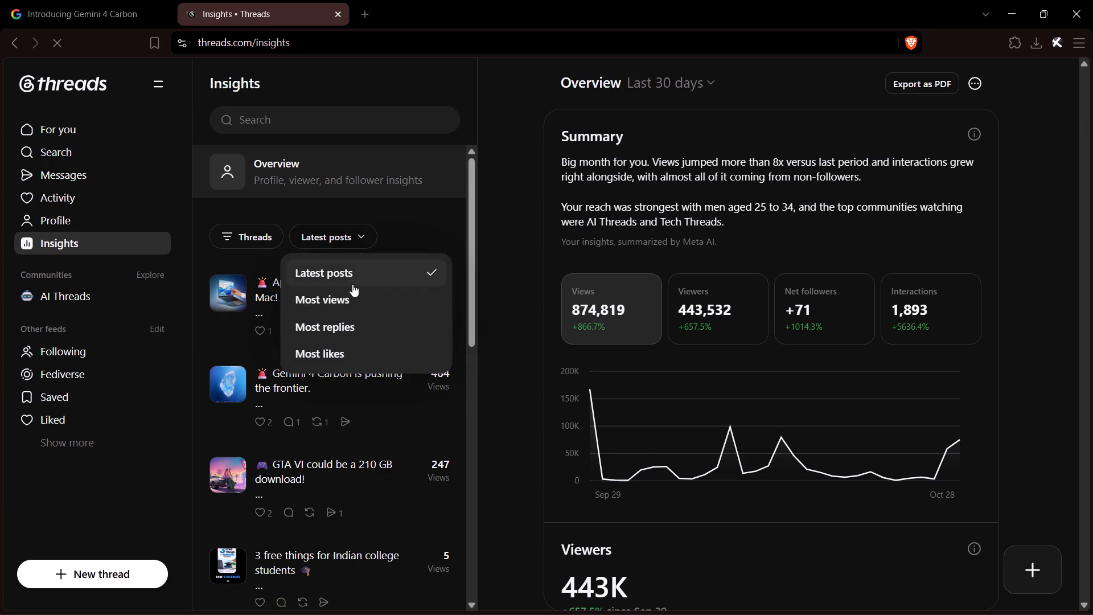
{"action": "left_click", "coordinate": [354, 294]}
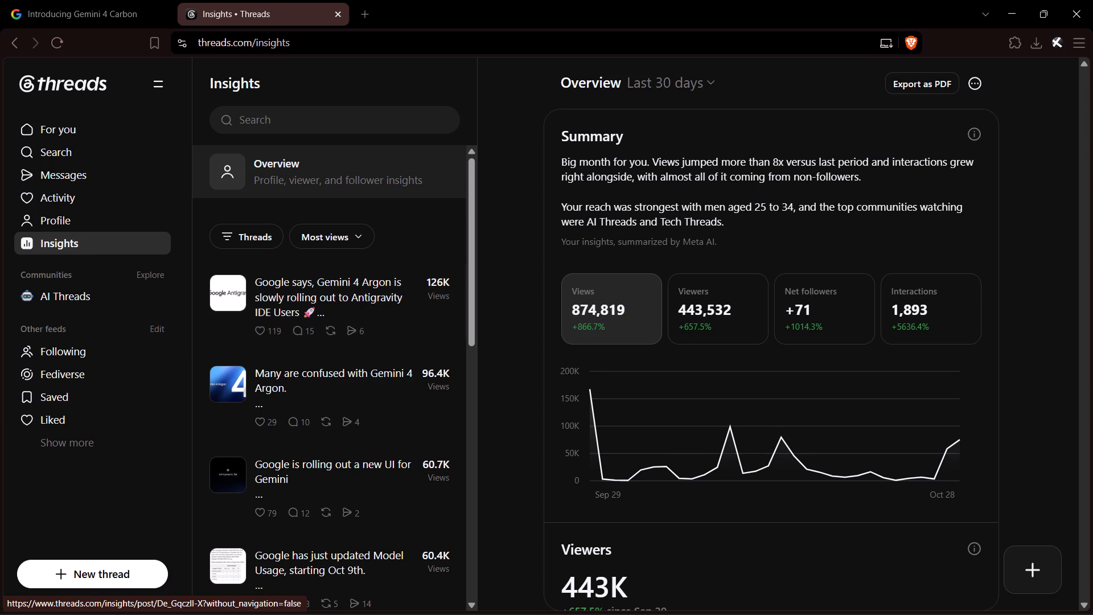
Copy the full text of the "NEW RECHARGE RULES ARE HERE!" post and paste it into the Word document as list item 1.
{"action": "left_click", "coordinate": [335, 298]}
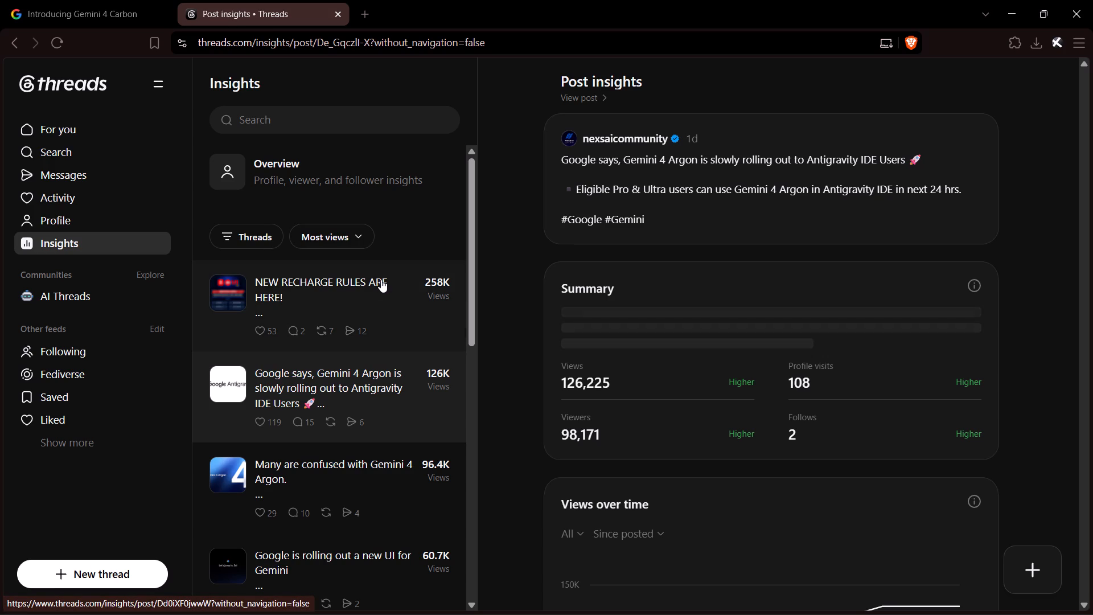
{"action": "left_click", "coordinate": [381, 280]}
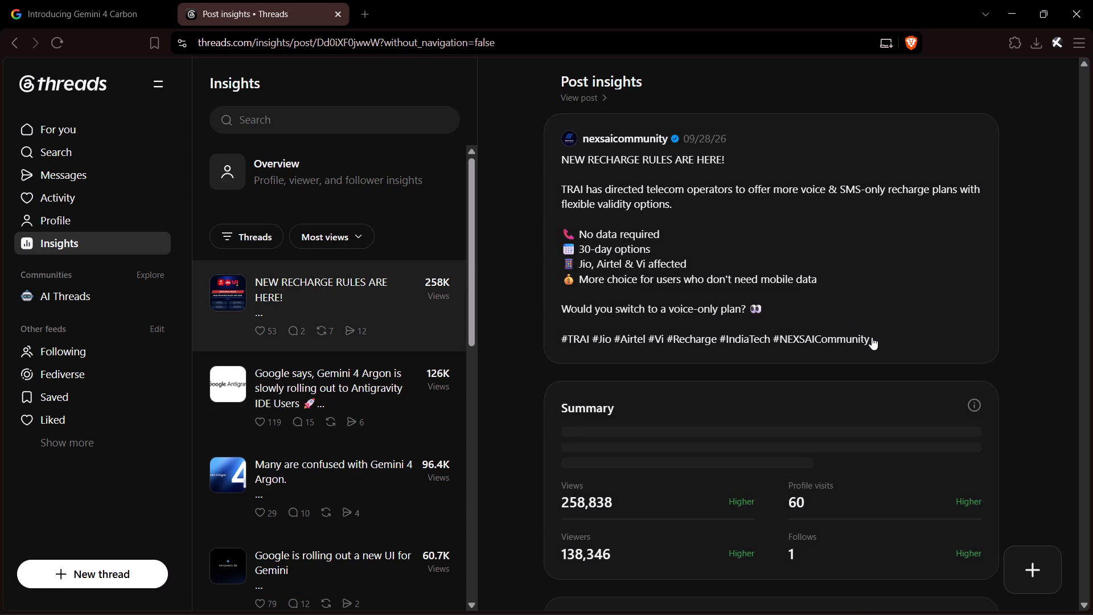
{"action": "left_click_drag", "start_coordinate": [872, 338], "coordinate": [555, 163]}
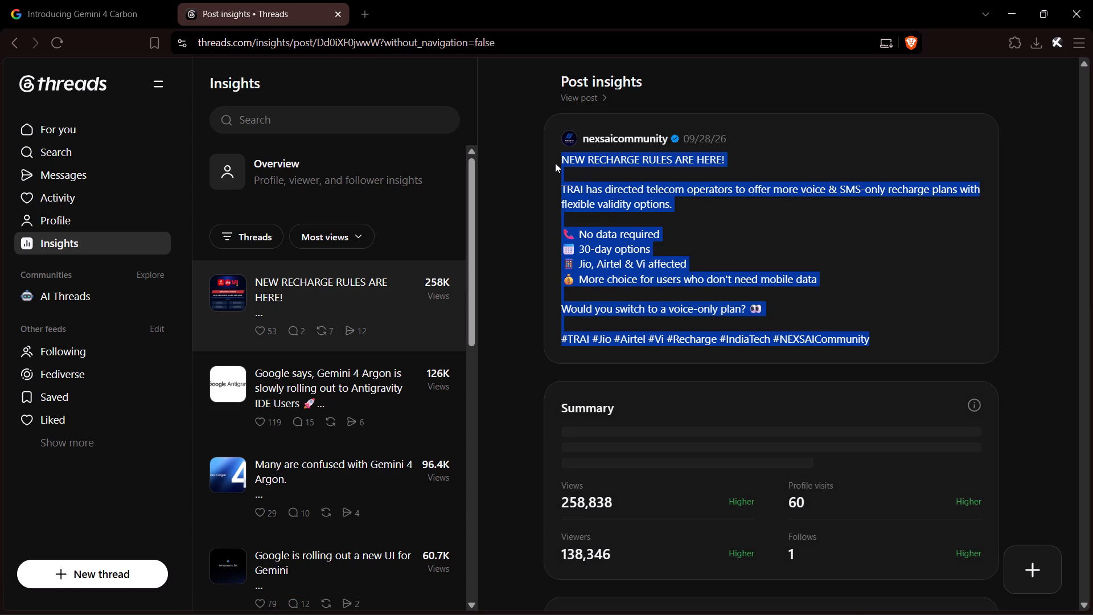
{"action": "key", "text": "ctrl+c"}
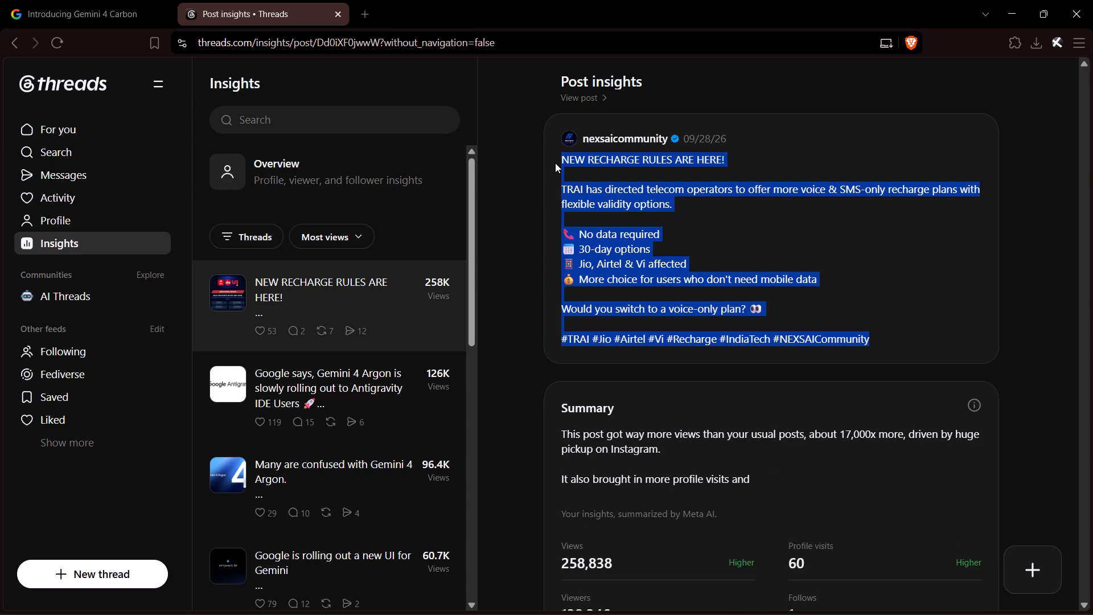
{"action": "key", "text": "alt+Tab"}
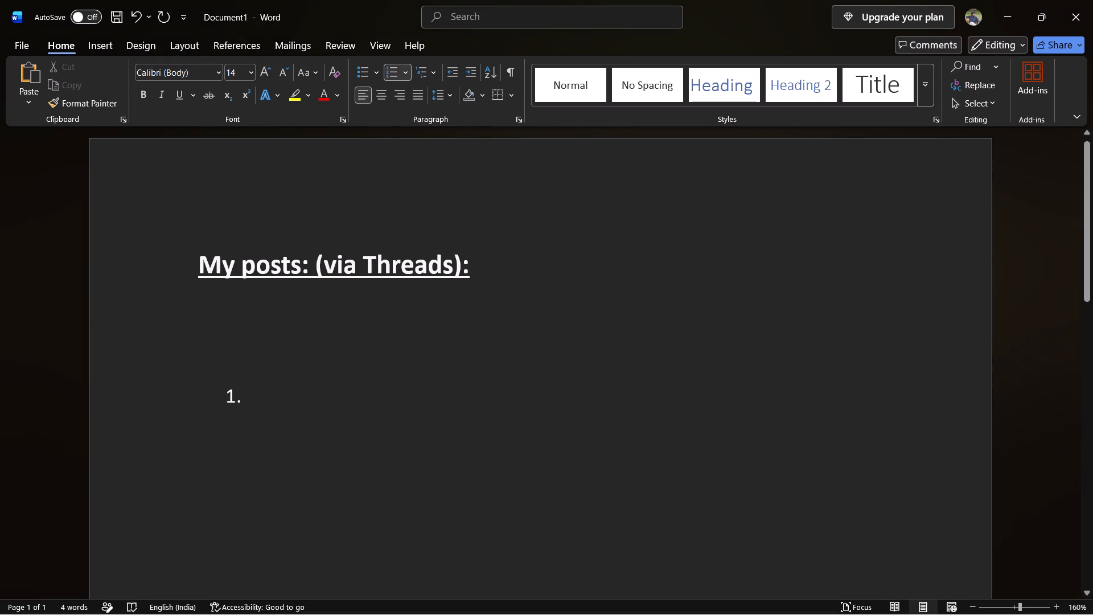
{"action": "key", "text": "ctrl+v"}
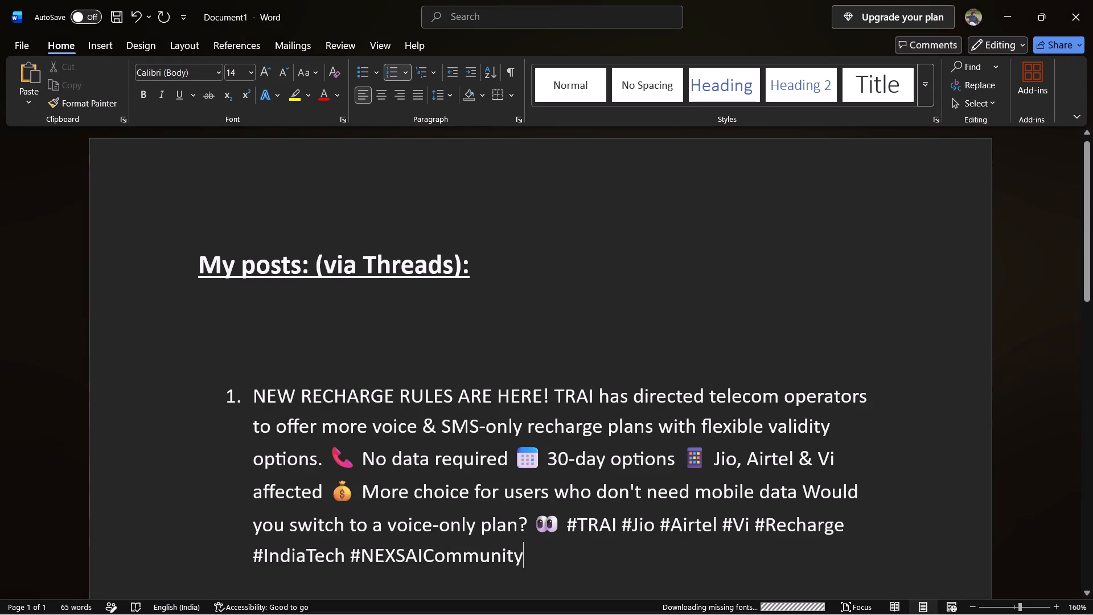
End the numbered list after item 1 and add an indented "Likes :" line beneath the post text.
{"action": "key", "text": "Return"}
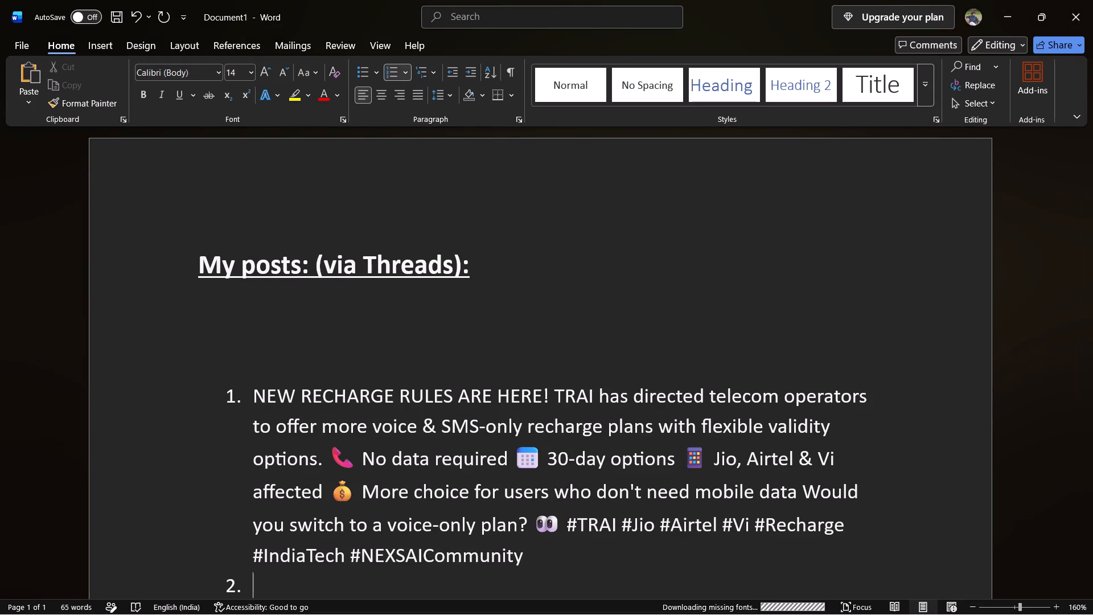
{"action": "scroll", "coordinate": [555, 163], "scroll_direction": "down", "scroll_amount": 1}
{"action": "key", "text": "Return"}
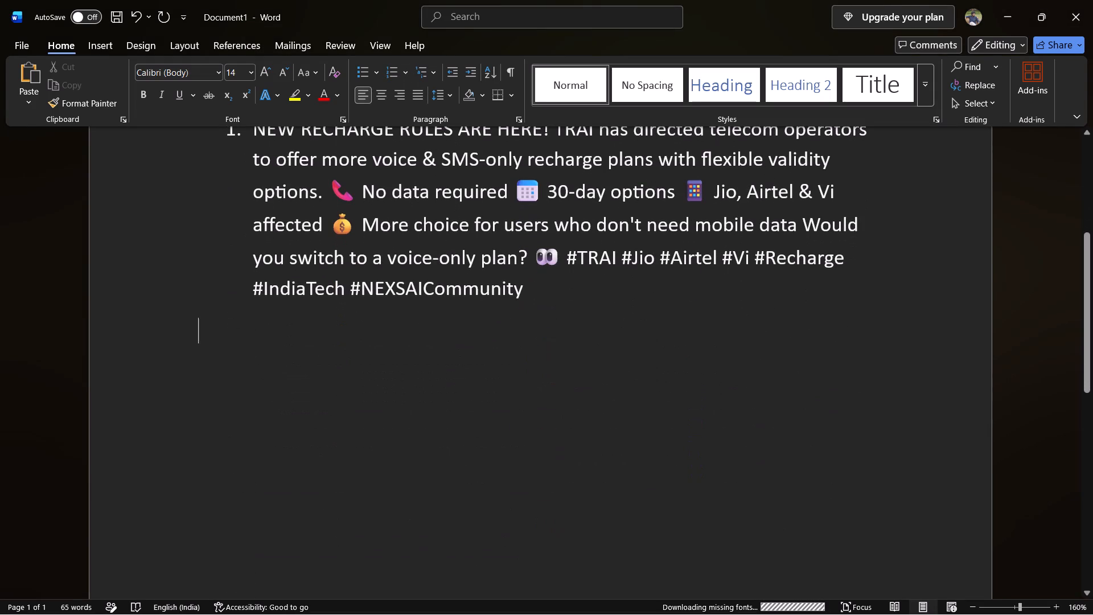
{"action": "key", "text": "Tab"}
{"action": "key", "text": "Tab"}
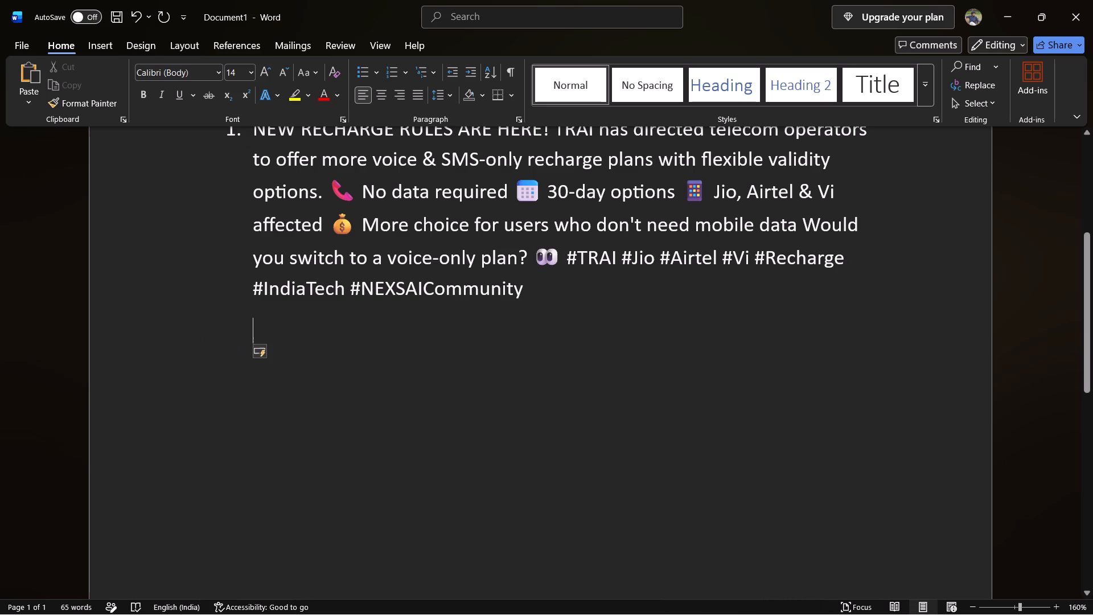
{"action": "type", "text": "Likes :"}
{"action": "key", "text": "space"}
Look up the first post's figures in Threads Insights and extend its line in Word to "Likes : 53, Views 258,838".
{"action": "key", "text": "alt+Tab"}
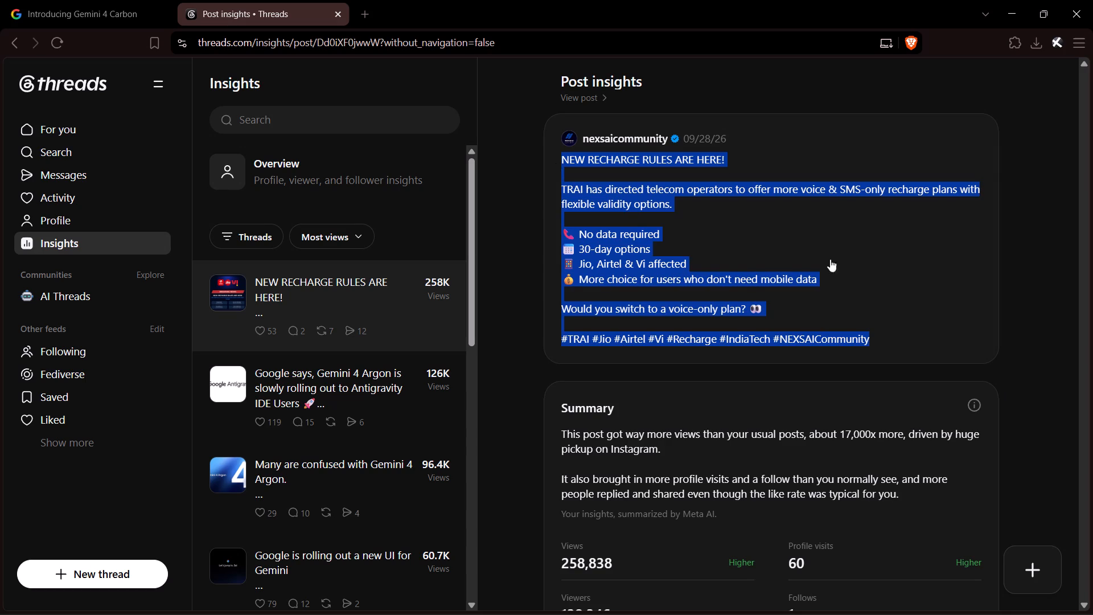
{"action": "scroll", "coordinate": [831, 286], "scroll_direction": "down", "scroll_amount": 2}
{"action": "scroll", "coordinate": [831, 286], "scroll_direction": "up", "scroll_amount": 1}
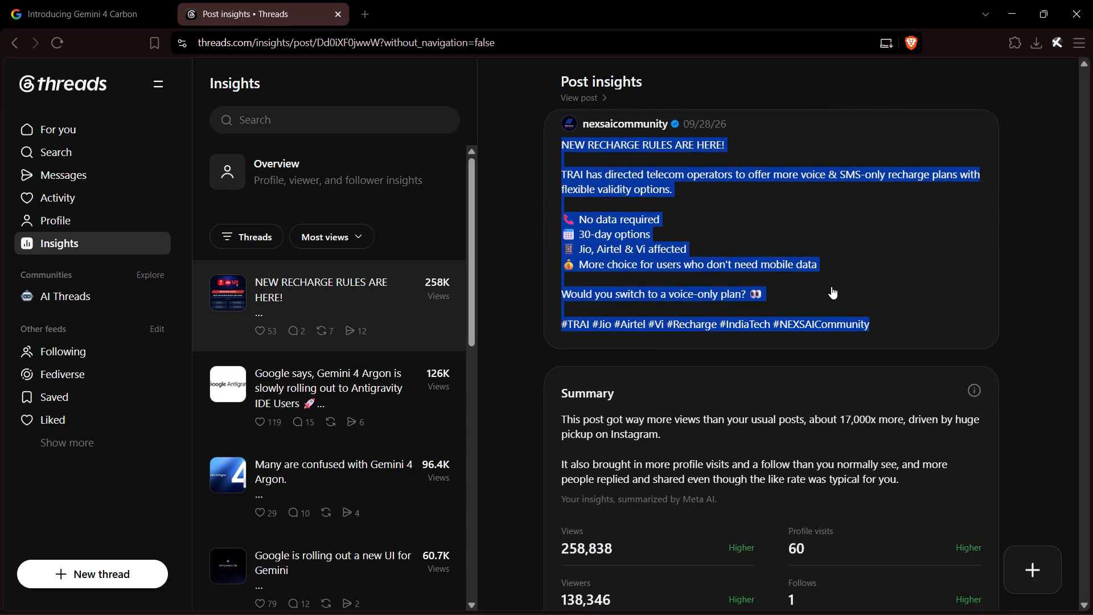
{"action": "left_click", "coordinate": [1036, 426]}
{"action": "scroll", "coordinate": [1036, 426], "scroll_direction": "down", "scroll_amount": 5}
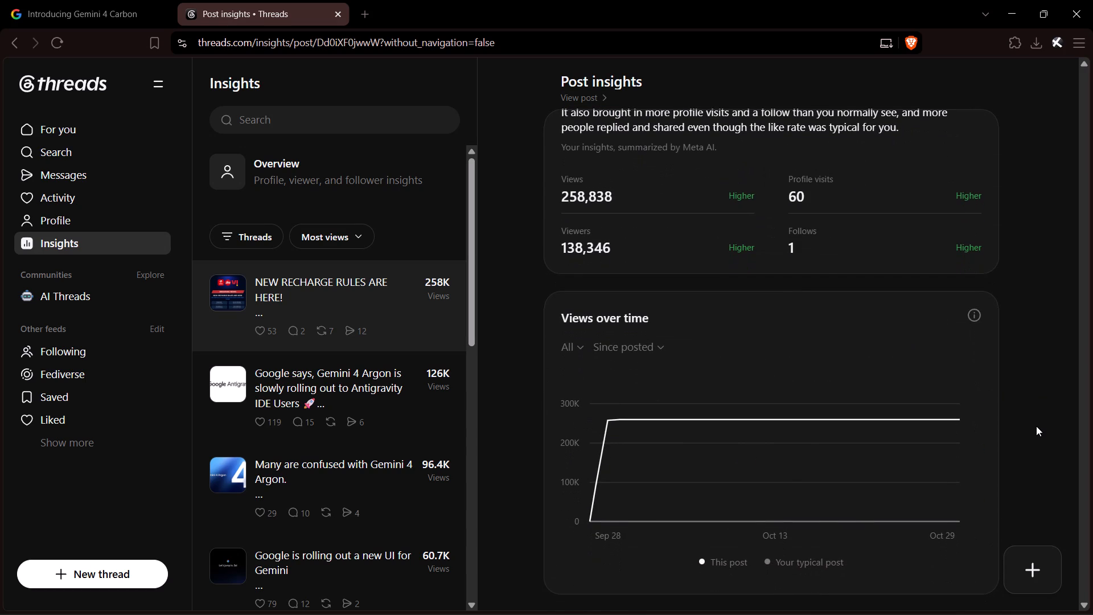
{"action": "scroll", "coordinate": [1036, 426], "scroll_direction": "up", "scroll_amount": 1}
{"action": "key", "text": "alt+Tab"}
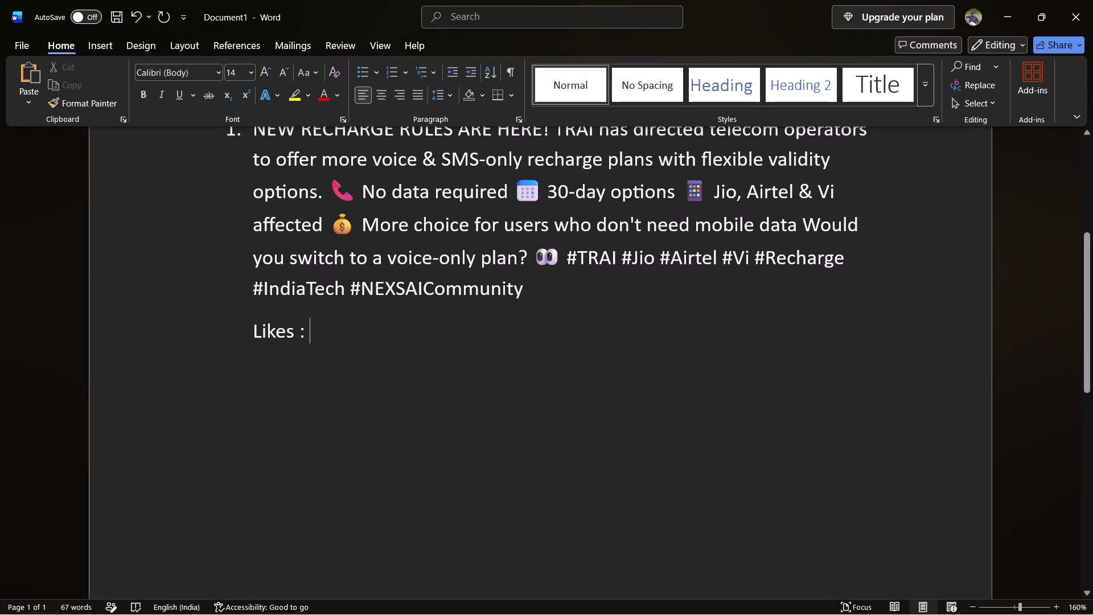
{"action": "type", "text": "53, Views"}
{"action": "key", "text": "space"}
{"action": "key", "text": "alt+Tab"}
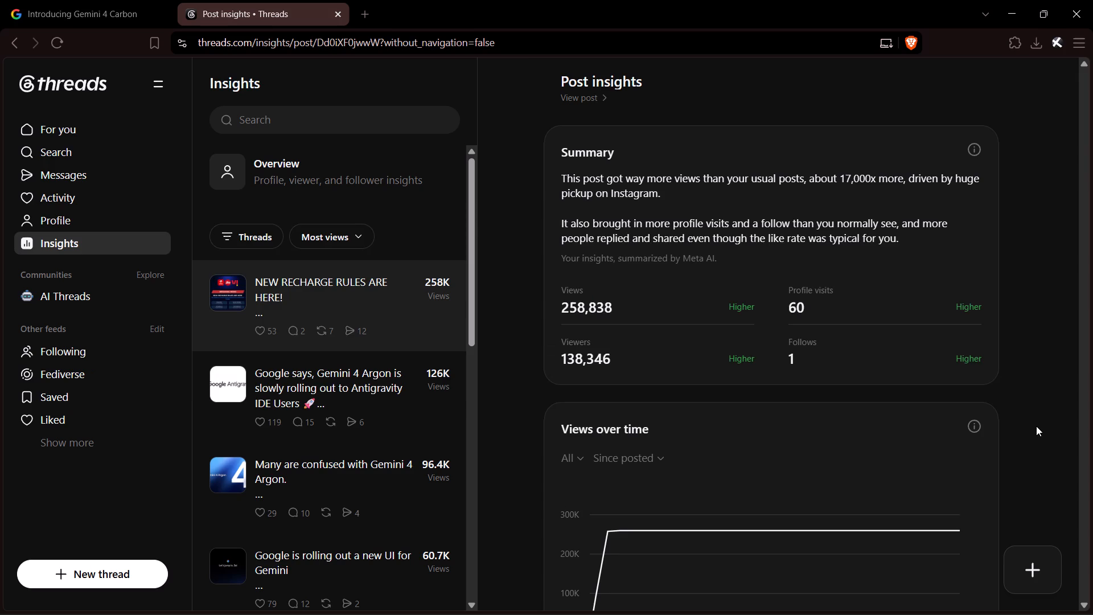
{"action": "key", "text": "alt+Tab"}
{"action": "key", "text": "1"}
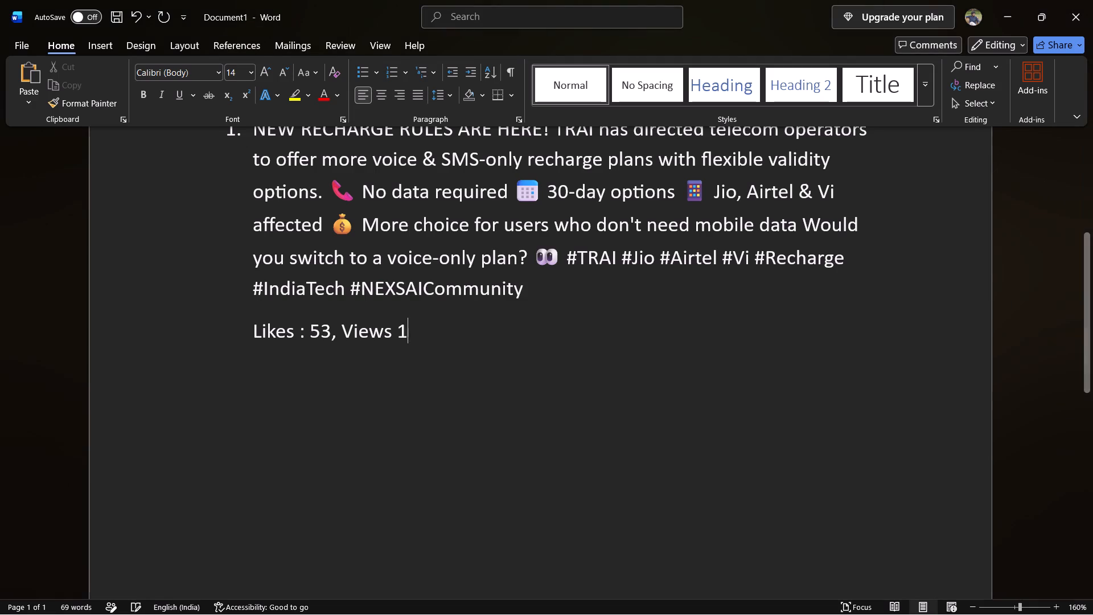
{"action": "key", "text": "BackSpace"}
{"action": "type", "text": "258"}
{"action": "key", "text": "alt+Tab"}
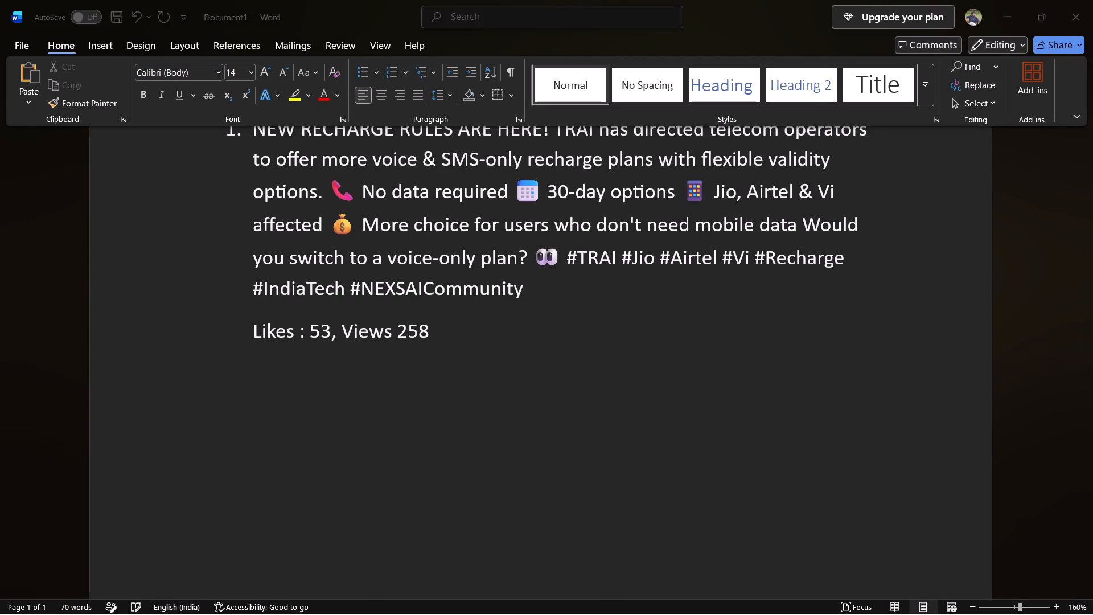
{"action": "key", "text": "alt+Tab"}
{"action": "key", "text": "comma"}
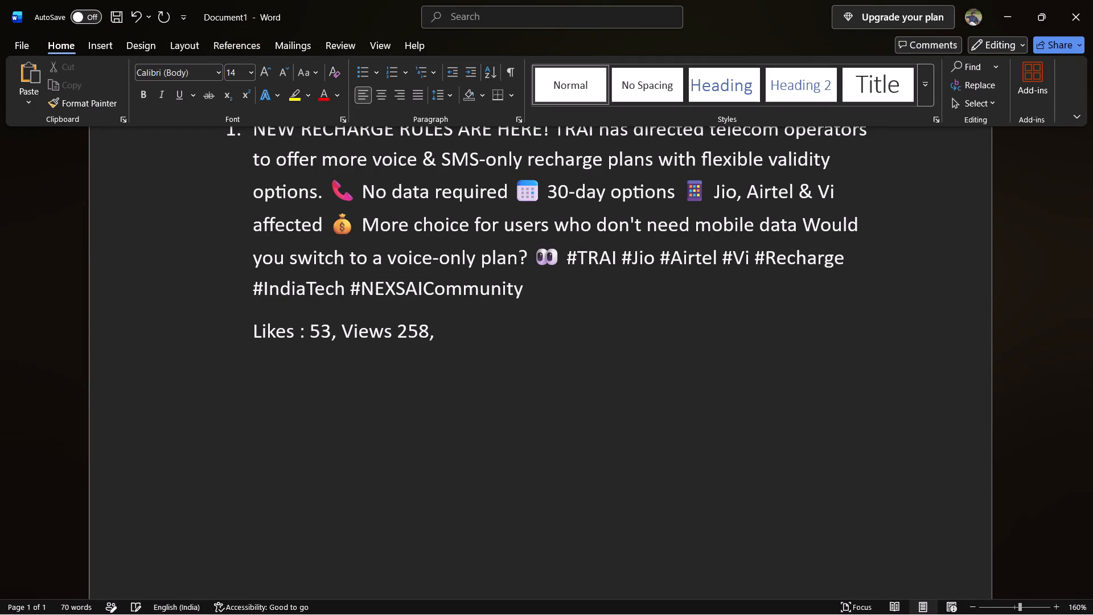
{"action": "type", "text": "838"}
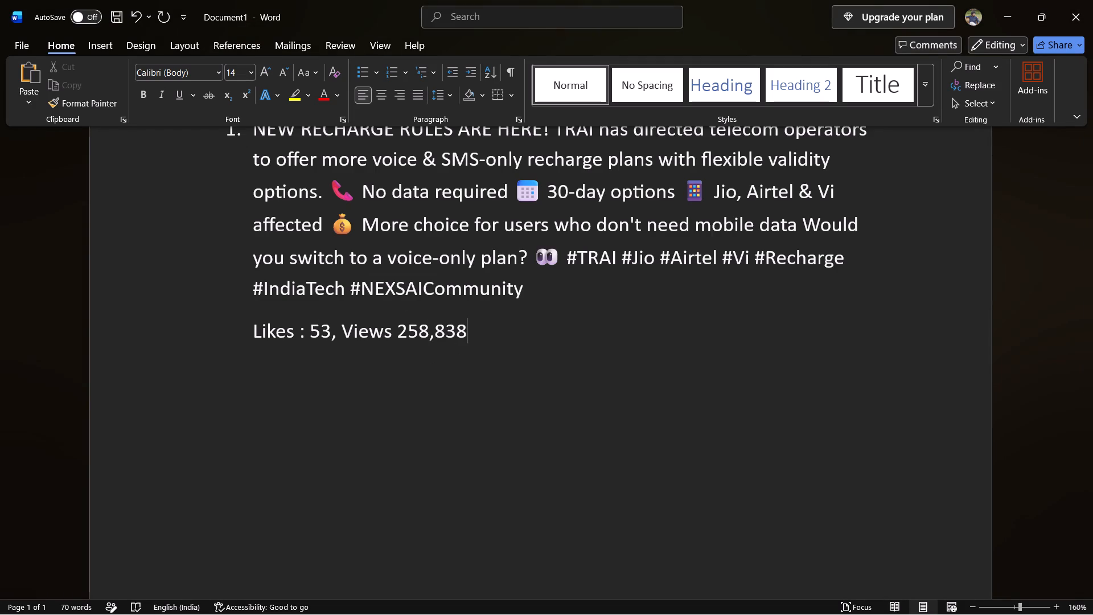
Append ", Comments : 2" to the first post's figures line and insert a colon after "Views".
{"action": "type", "text": ", Comments"}
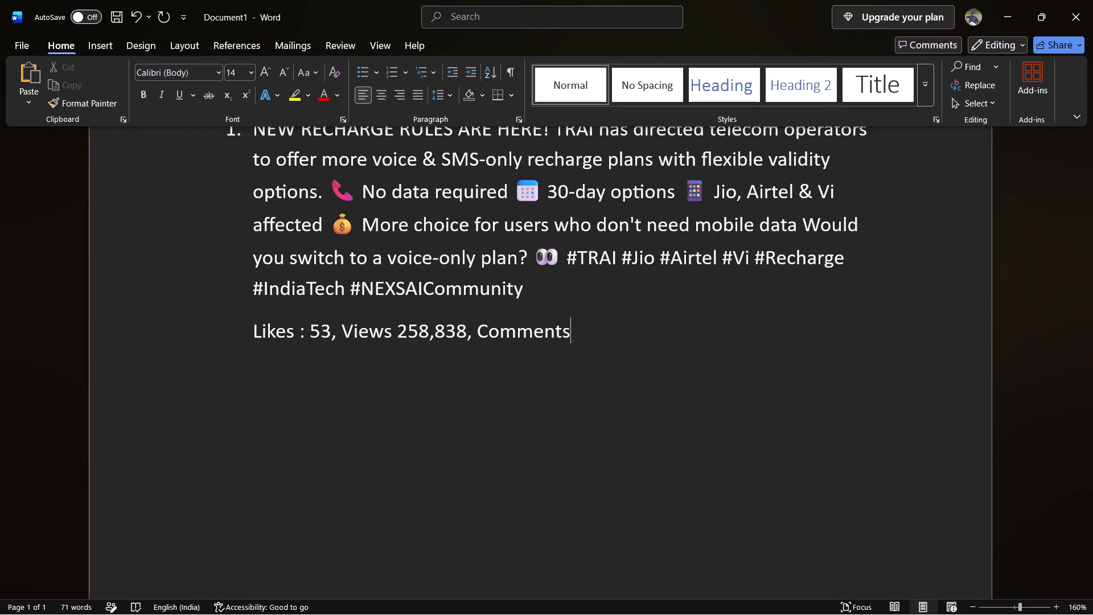
{"action": "key", "text": "space"}
{"action": "type", "text": ":"}
{"action": "key", "text": "space"}
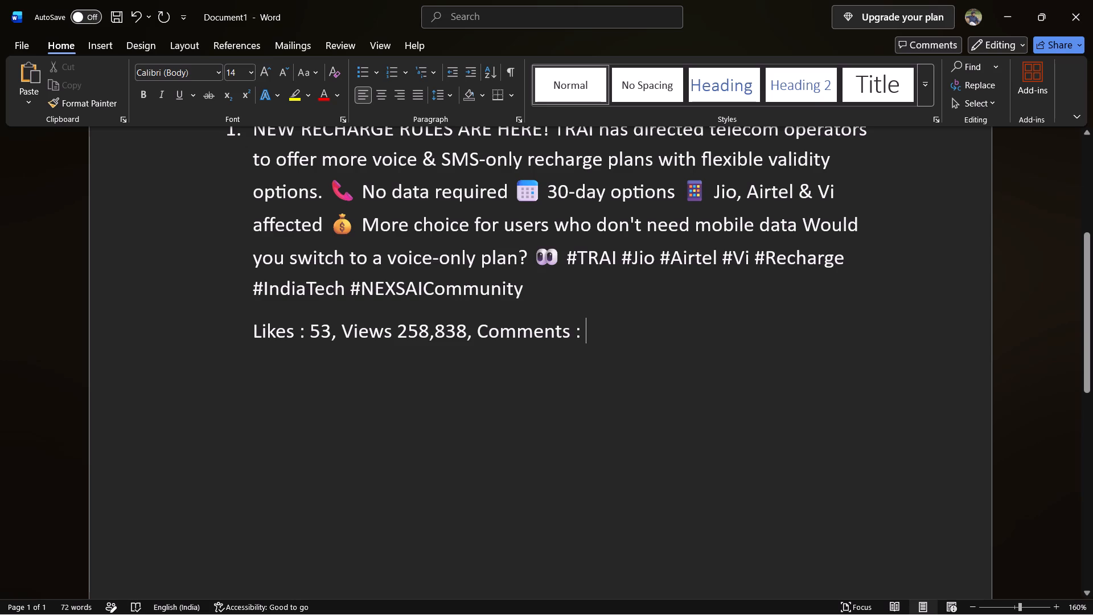
{"action": "left_click", "coordinate": [395, 333]}
{"action": "type", "text": ":"}
{"action": "key", "text": "space"}
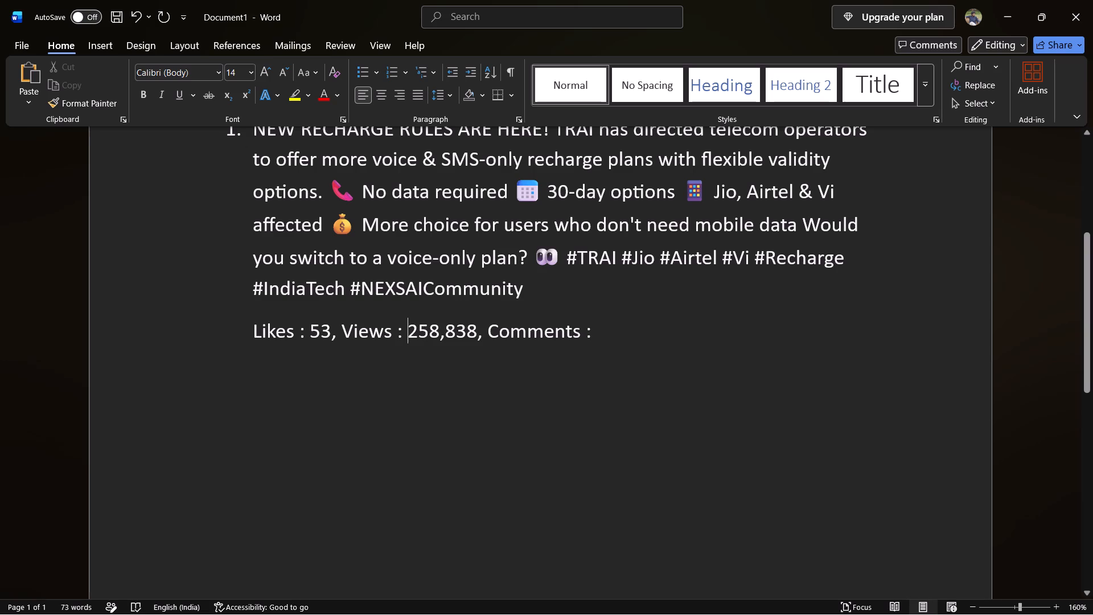
{"action": "left_click", "coordinate": [615, 333]}
{"action": "key", "text": "alt+Tab"}
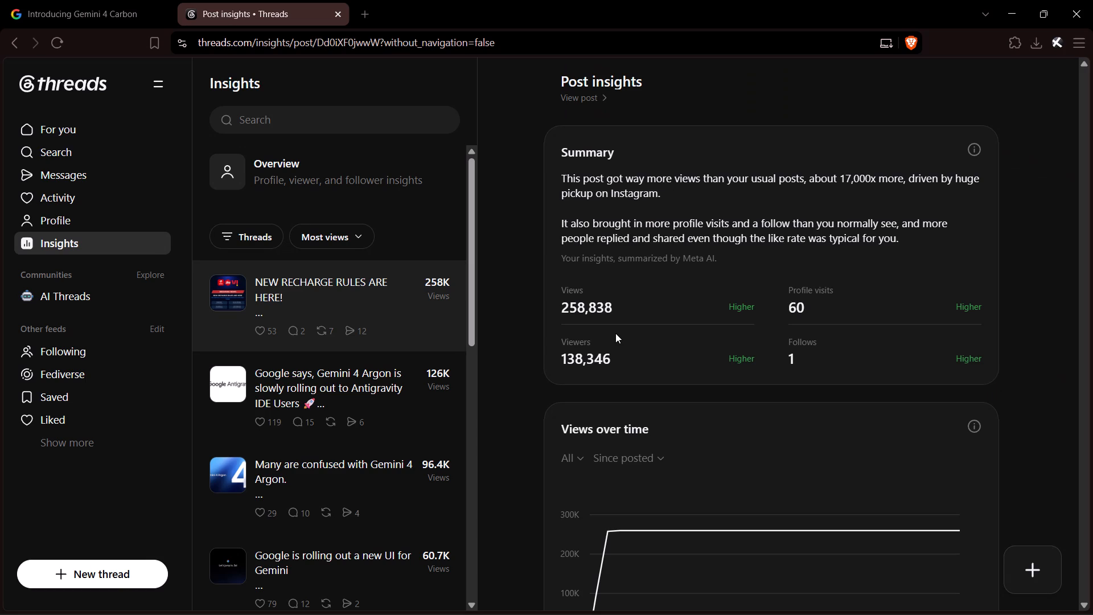
{"action": "key", "text": "alt+Tab"}
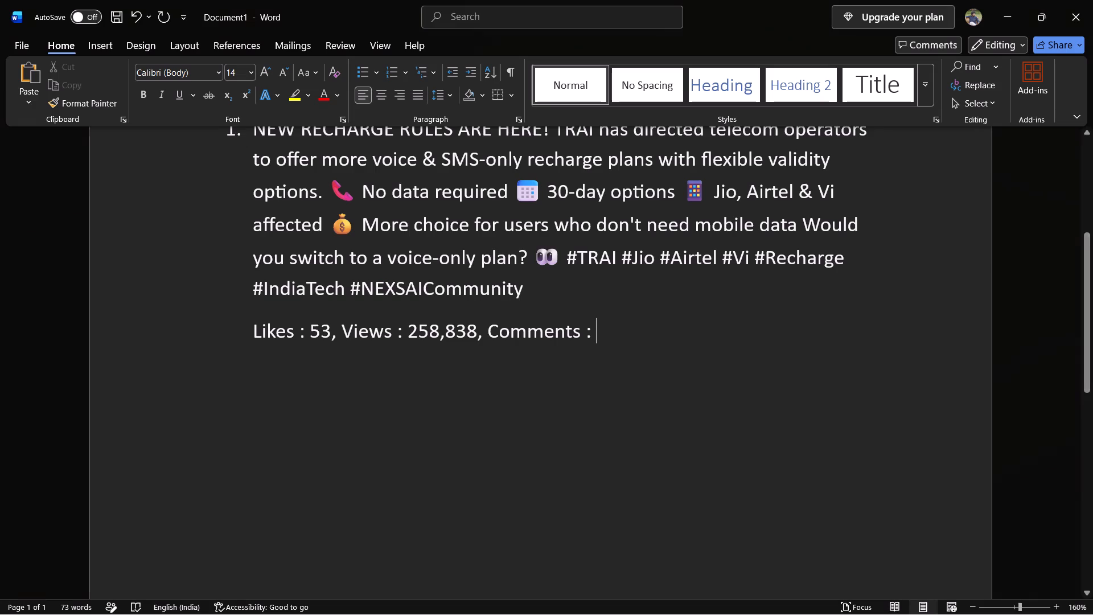
{"action": "key", "text": "2"}
{"action": "key", "text": "alt+Tab"}
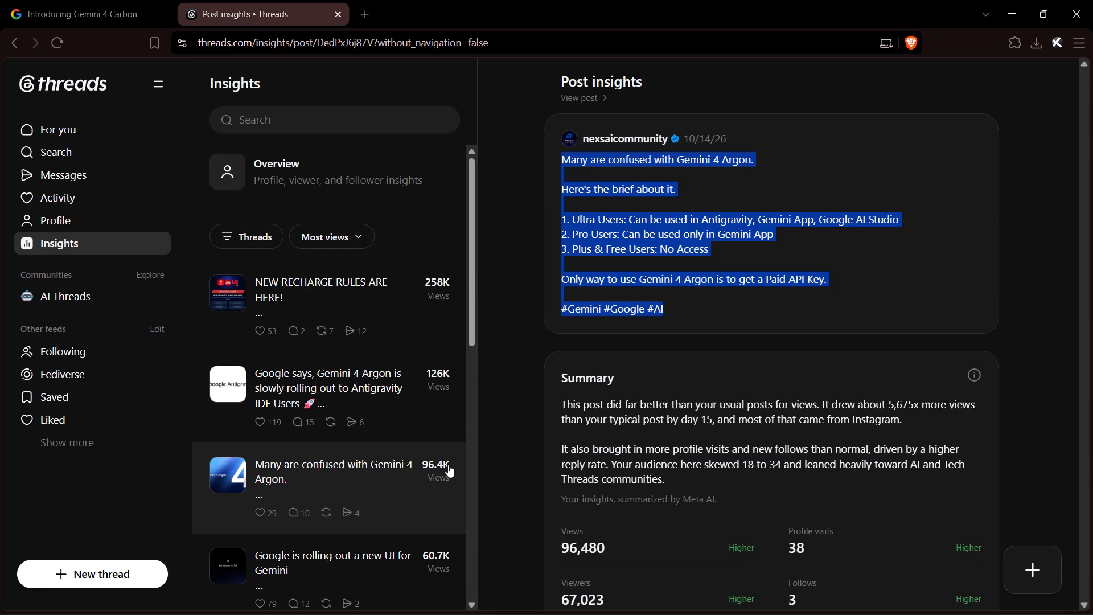
{"action": "key", "text": "alt+Tab"}
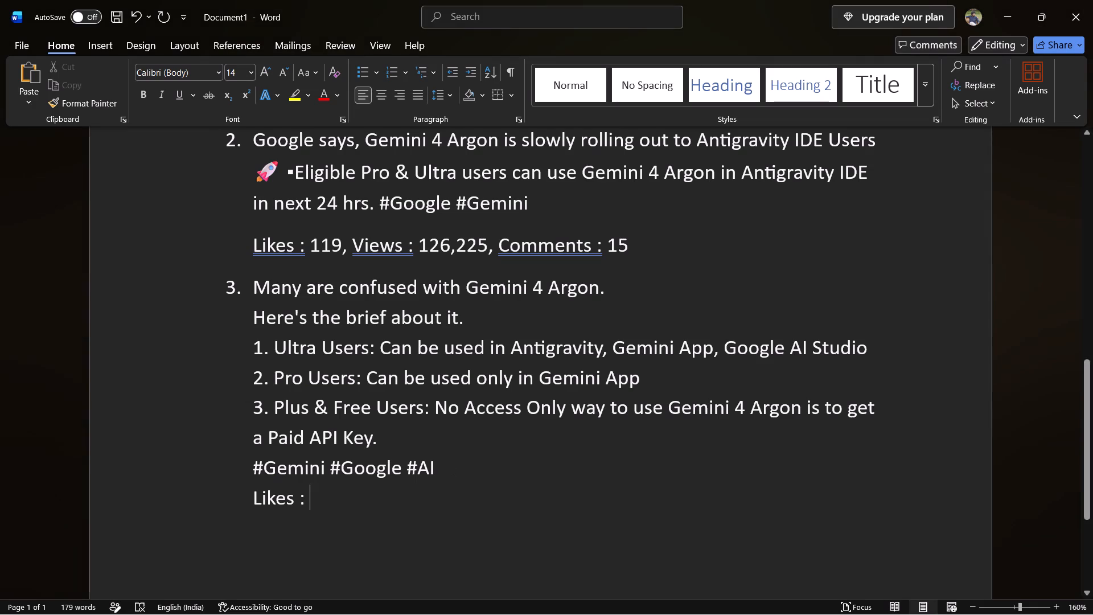
{"action": "type", "text": "29,"}
{"action": "key", "text": "space"}
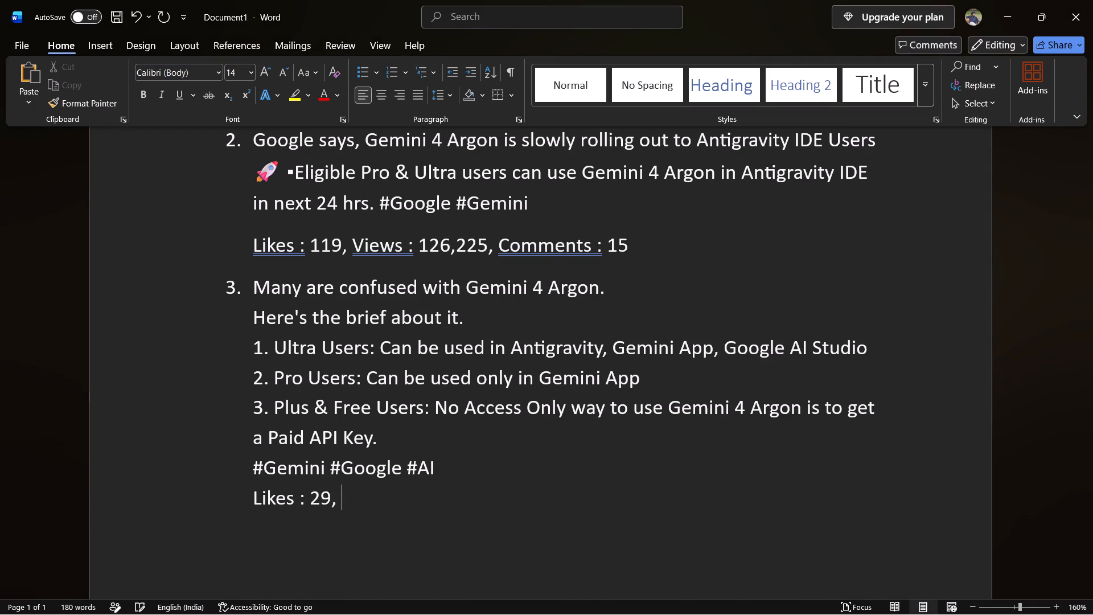
Continue the third post's statistics line with "Views : 96,480," using the exact view count from Threads insights.
{"action": "key", "text": "alt+Tab"}
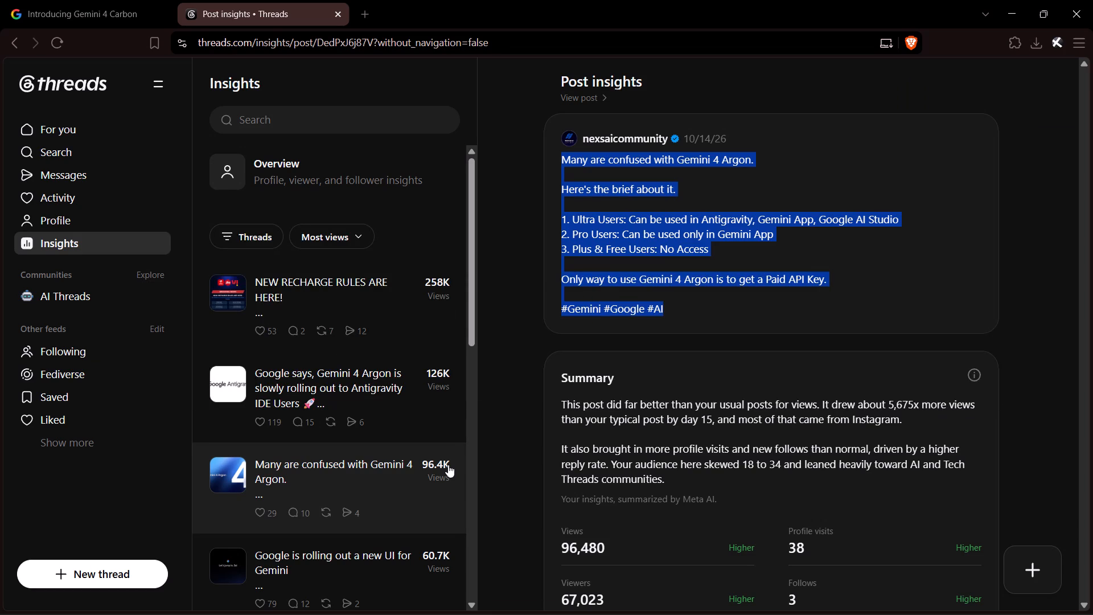
{"action": "key", "text": "alt+Tab"}
{"action": "type", "text": "Views :"}
{"action": "key", "text": "space"}
{"action": "key", "text": "alt+Tab"}
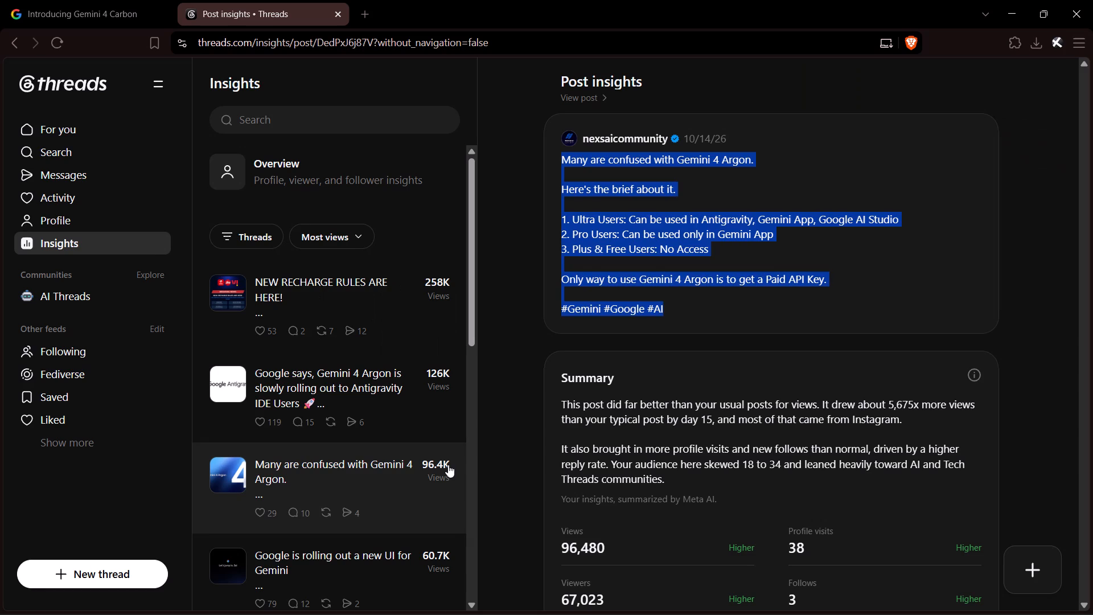
{"action": "key", "text": "alt+Tab"}
{"action": "key", "text": "Return"}
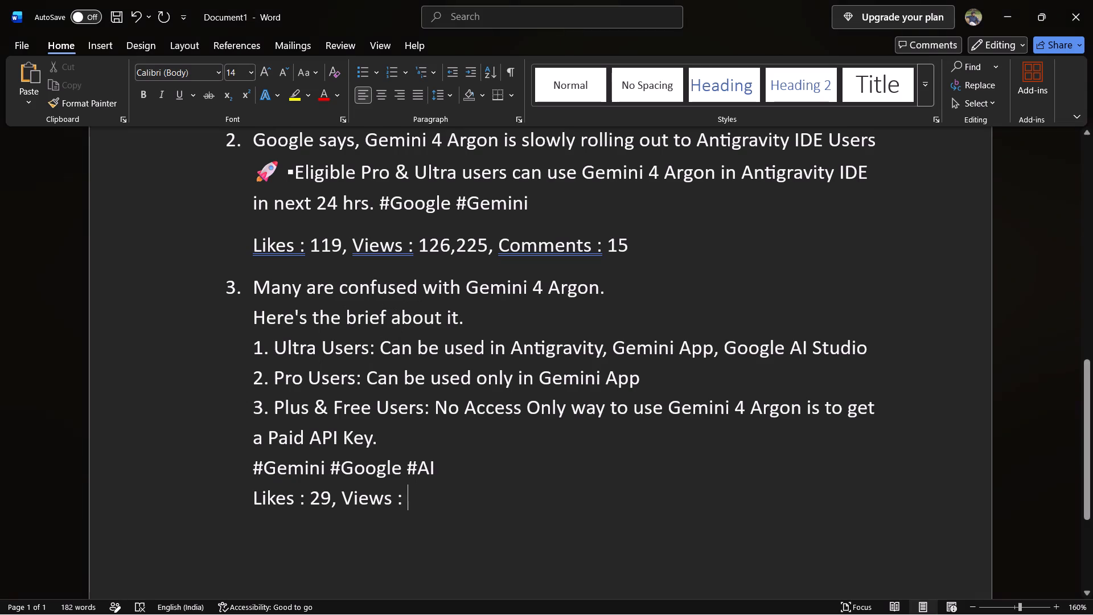
{"action": "type", "text": "96,4"}
{"action": "type", "text": "80,"}
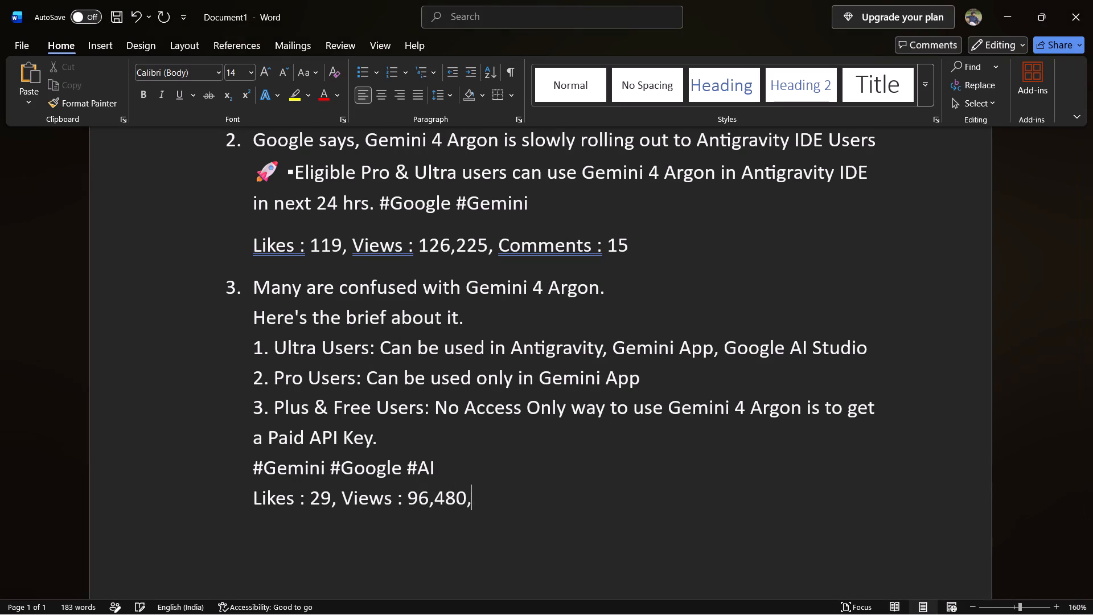
{"action": "key", "text": "space"}
Complete the third post's statistics line with "Comments : 10", using the comment count from Threads insights.
{"action": "key", "text": "alt+Tab"}
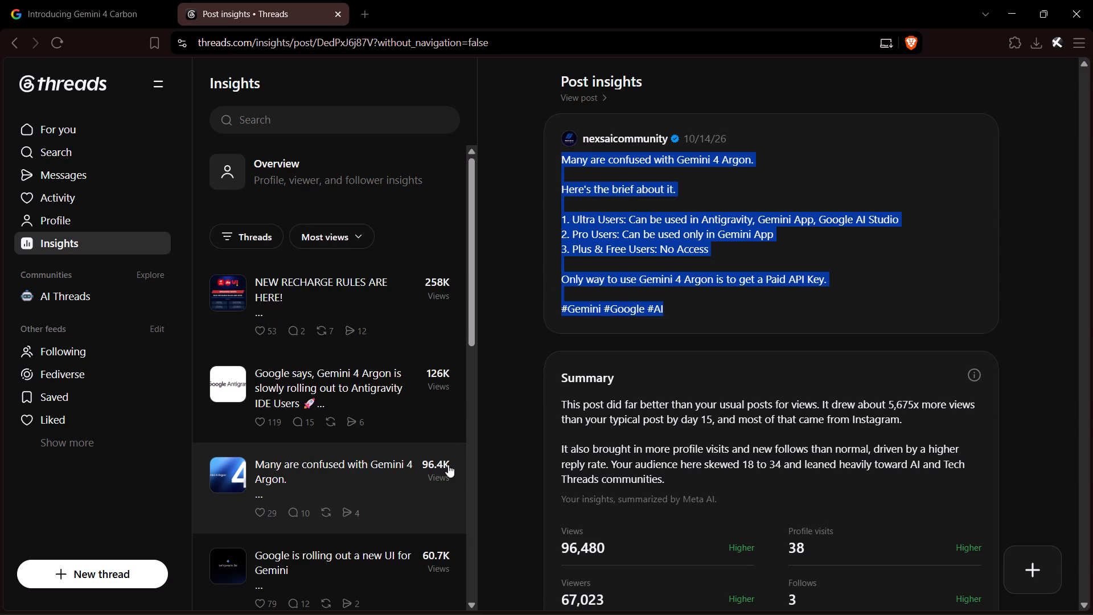
{"action": "key", "text": "alt+Tab"}
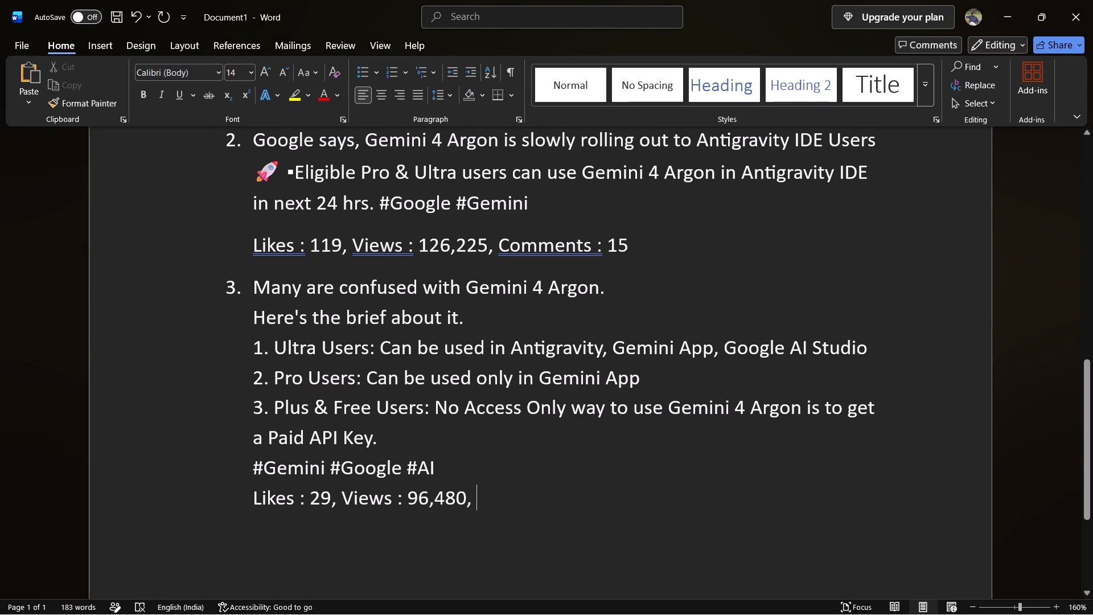
{"action": "type", "text": "Comments :"}
{"action": "key", "text": "space"}
{"action": "key", "text": "alt+Tab"}
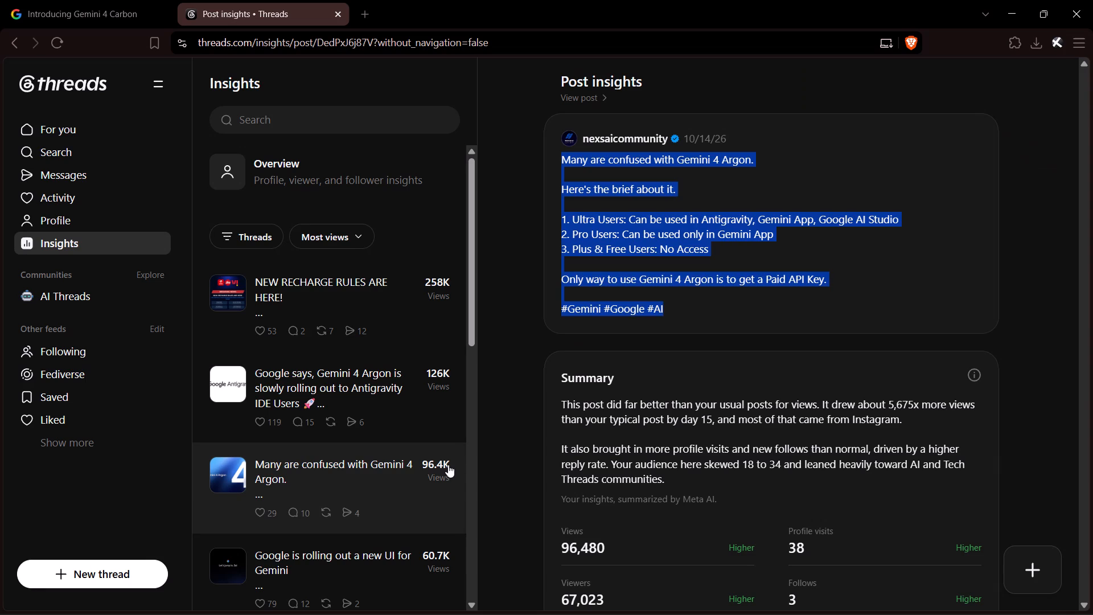
{"action": "key", "text": "alt+Tab"}
{"action": "type", "text": "10"}
Add numbered item 4 in Word containing the full text copied from the Threads post "Google is rolling out a new UI for Gemini".
{"action": "key", "text": "Return"}
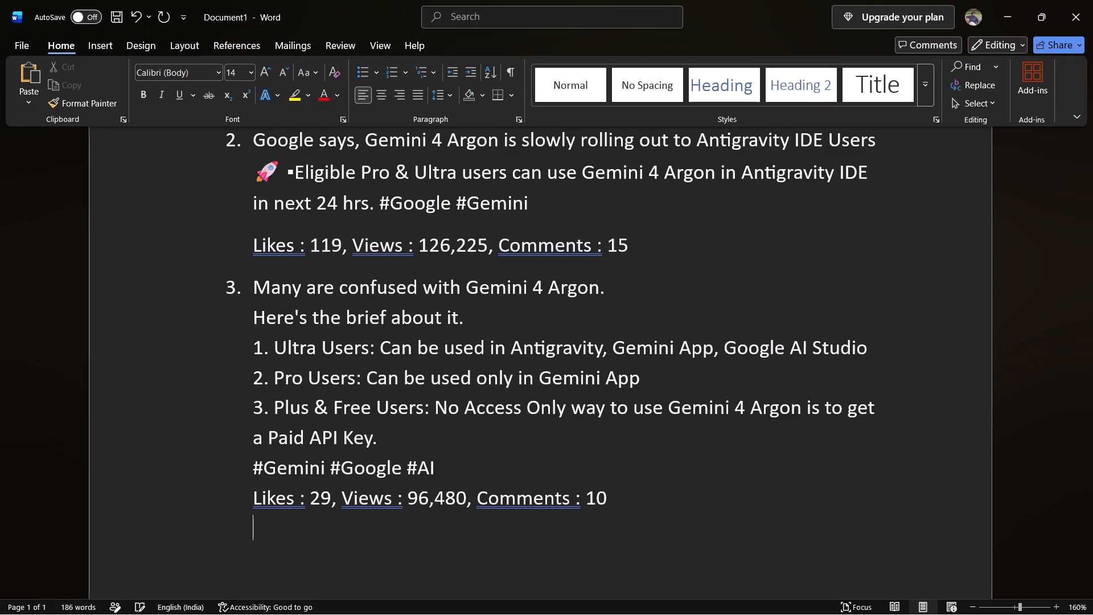
{"action": "type", "text": "4."}
{"action": "key", "text": "space"}
{"action": "key", "text": "alt+Tab"}
{"action": "key", "text": "Return"}
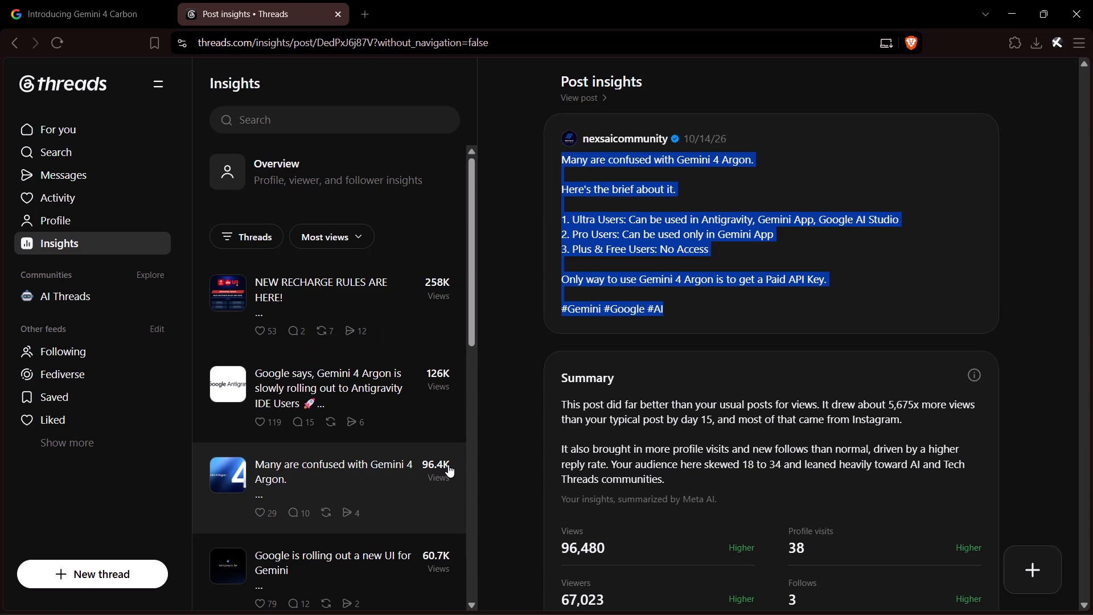
{"action": "left_click", "coordinate": [383, 551]}
{"action": "scroll", "coordinate": [383, 551], "scroll_direction": "down", "scroll_amount": 3}
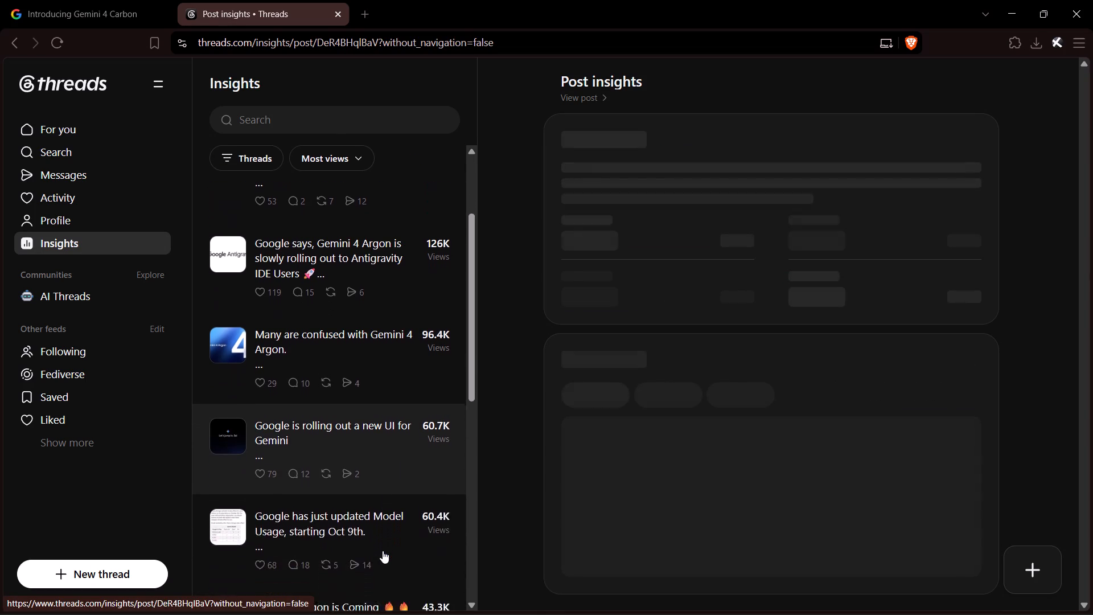
{"action": "scroll", "coordinate": [383, 551], "scroll_direction": "down", "scroll_amount": 3}
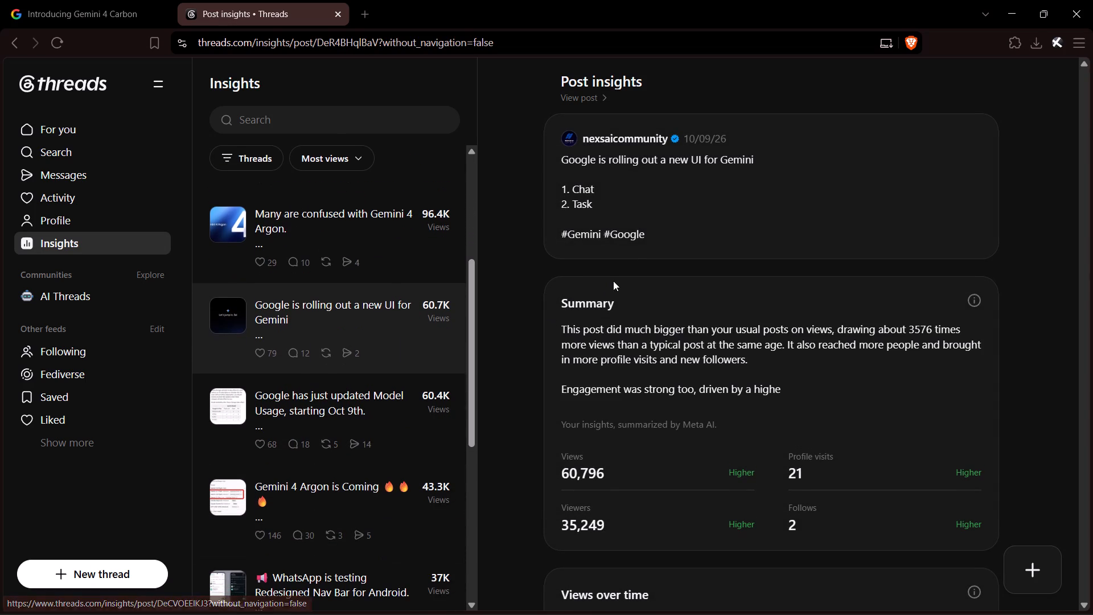
{"action": "left_click_drag", "start_coordinate": [656, 231], "coordinate": [651, 230]}
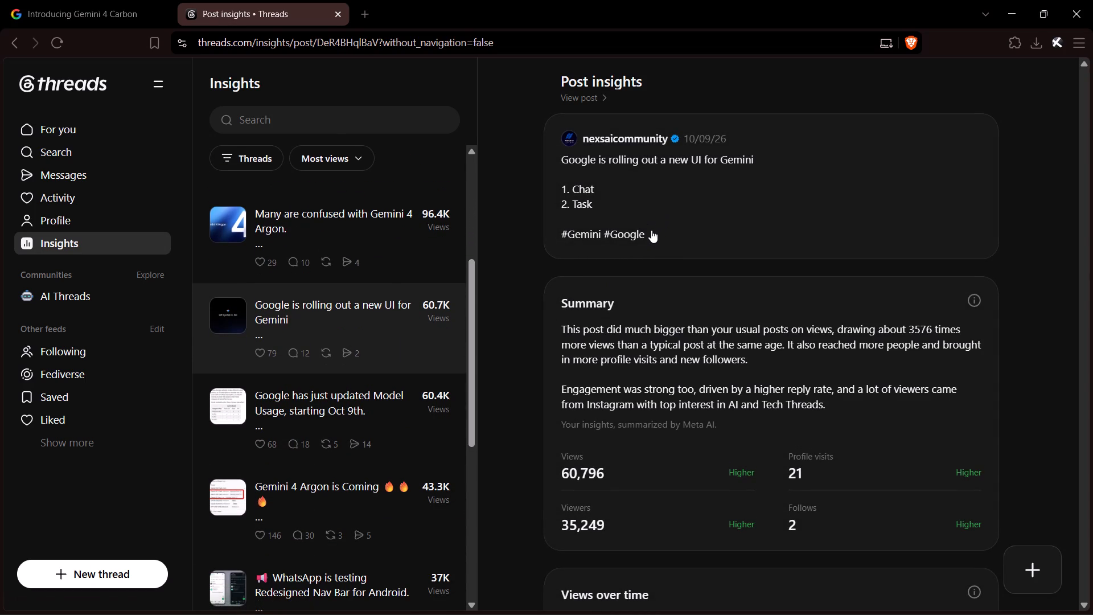
{"action": "left_click_drag", "start_coordinate": [651, 230], "coordinate": [546, 156]}
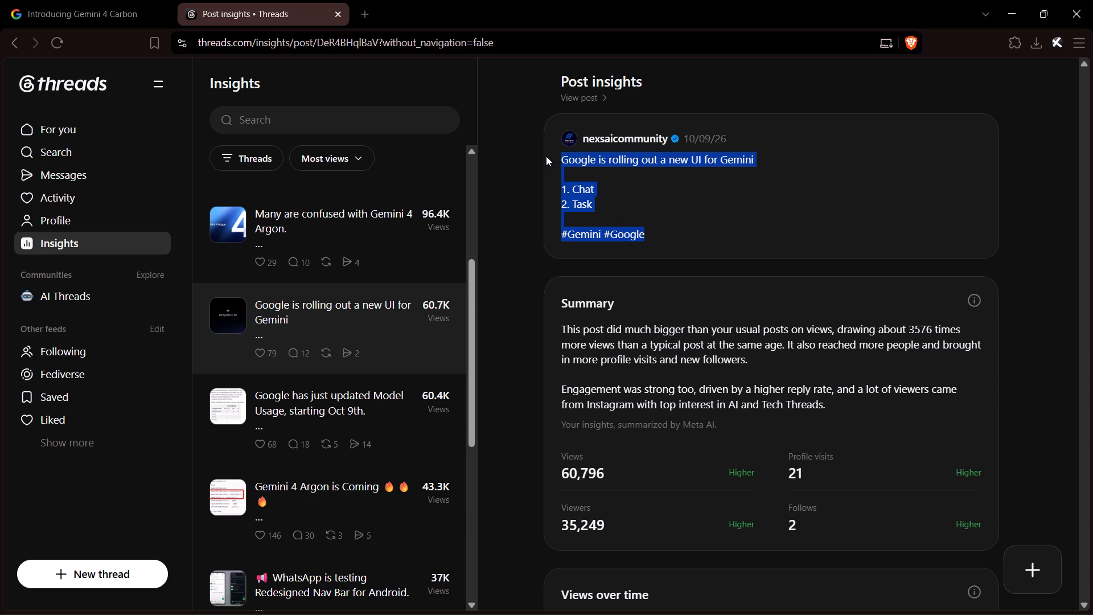
{"action": "key", "text": "ctrl+c"}
{"action": "key", "text": "alt+Tab"}
{"action": "key", "text": "ctrl+v"}
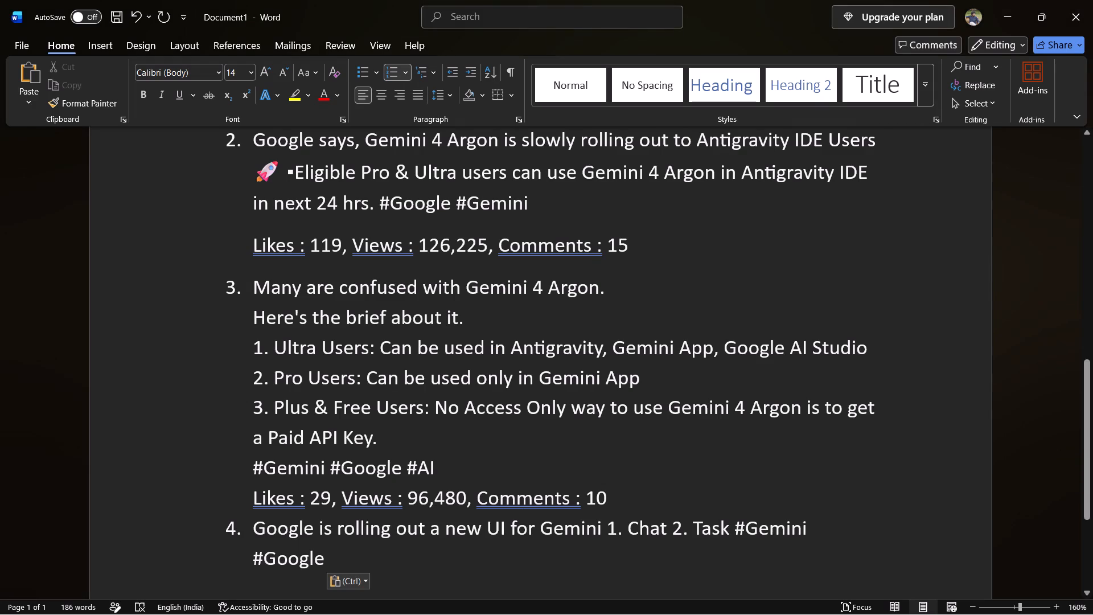
Split the fourth post into unnumbered lines starting at "1. Chat", "2. Task" and "#Gemini #Google".
{"action": "left_click", "coordinate": [607, 527]}
{"action": "key", "text": "Return"}
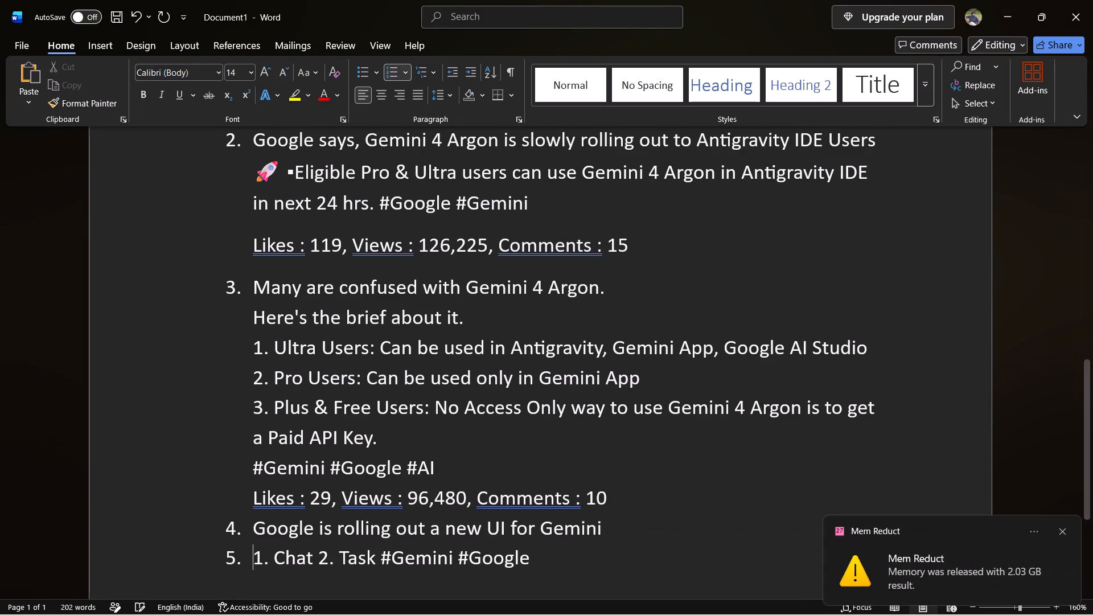
{"action": "key", "text": "BackSpace"}
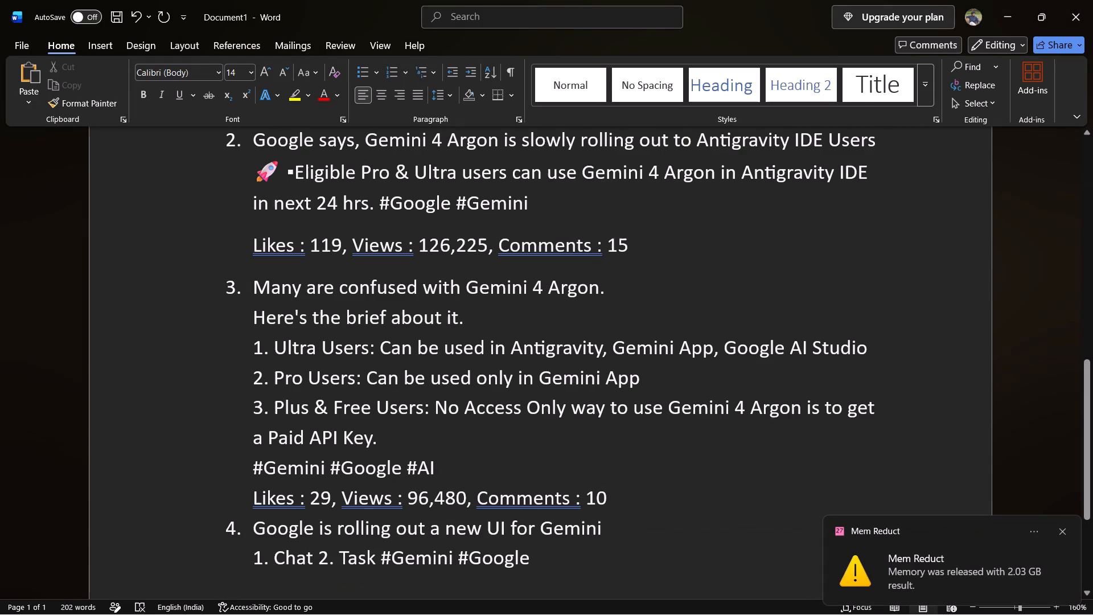
{"action": "left_click", "coordinate": [319, 557]}
{"action": "key", "text": "Return"}
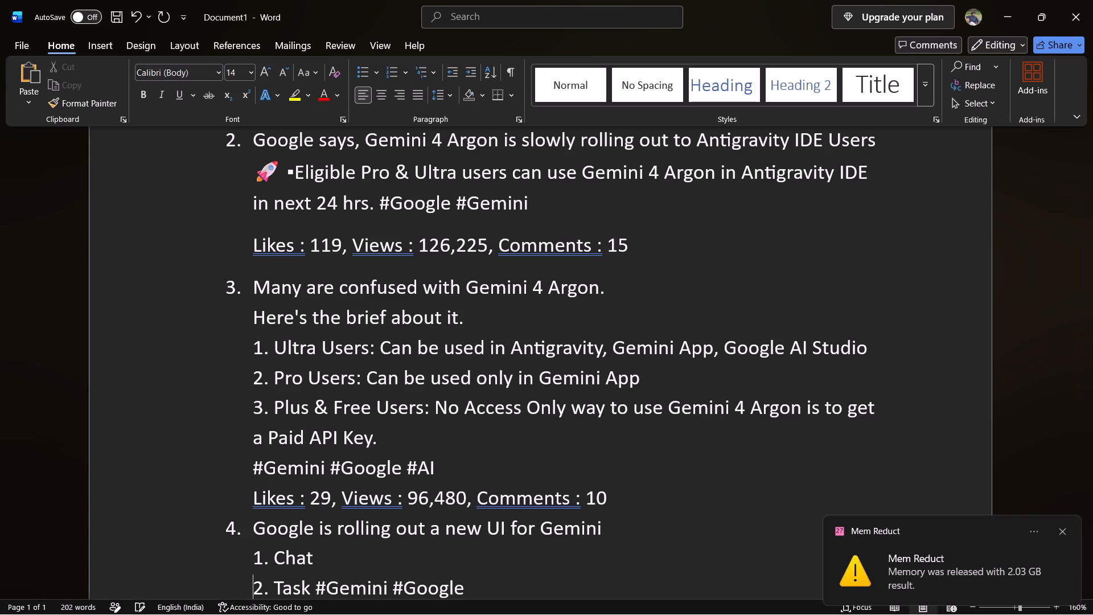
{"action": "left_click", "coordinate": [315, 588]}
{"action": "key", "text": "Return"}
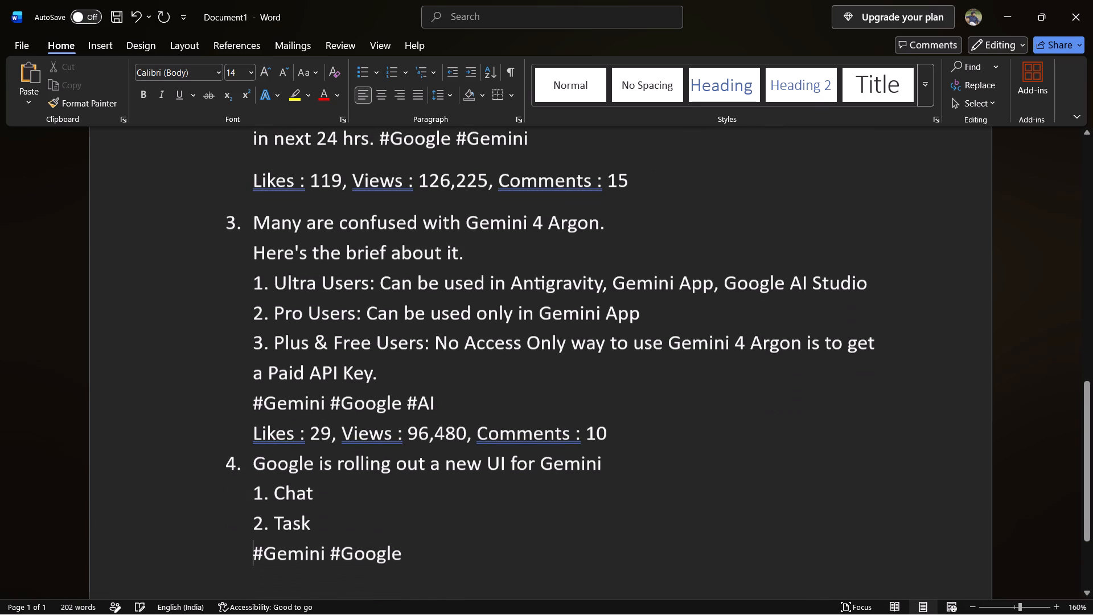
Copy the third post's Likes, Views and Comments line onto a new line below the fourth post's hashtags.
{"action": "left_click_drag", "start_coordinate": [604, 435], "coordinate": [397, 445]}
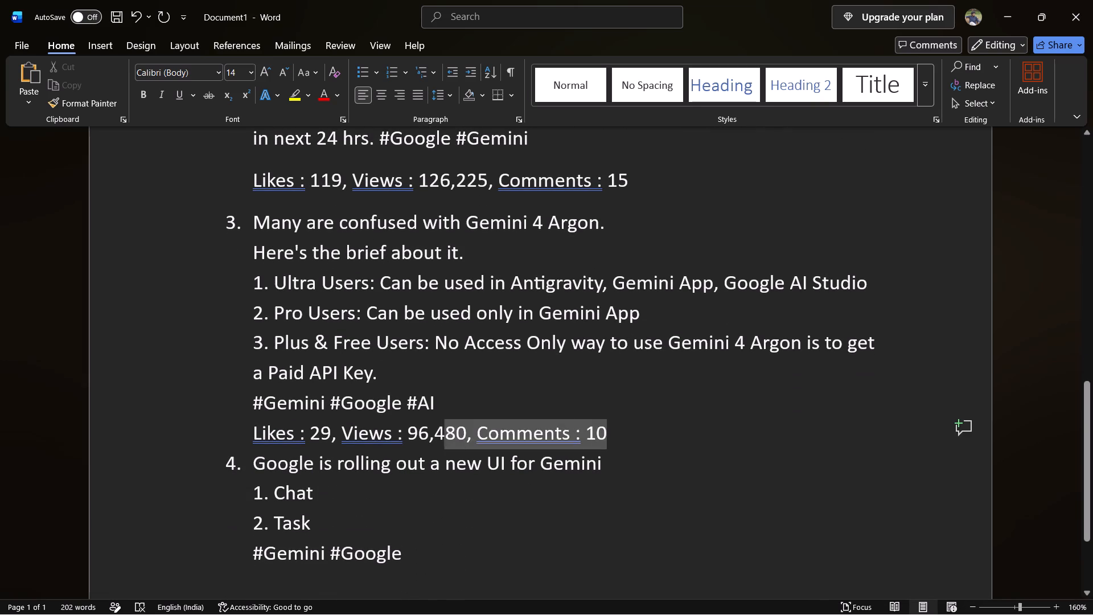
{"action": "left_click_drag", "start_coordinate": [397, 445], "coordinate": [253, 437]}
{"action": "key", "text": "ctrl+c"}
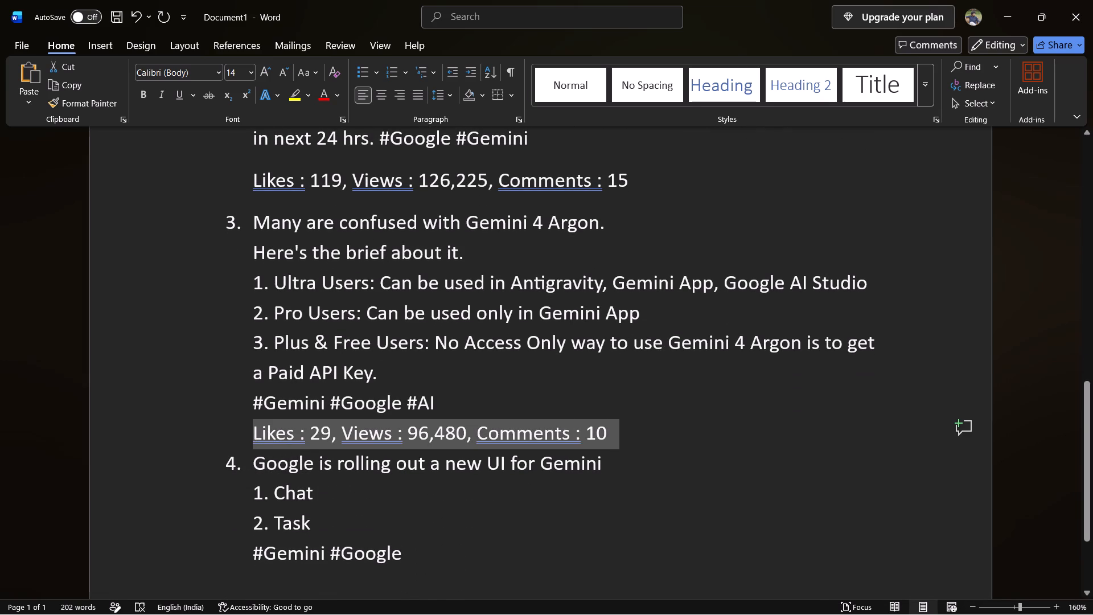
{"action": "left_click", "coordinate": [410, 547]}
{"action": "key", "text": "Return"}
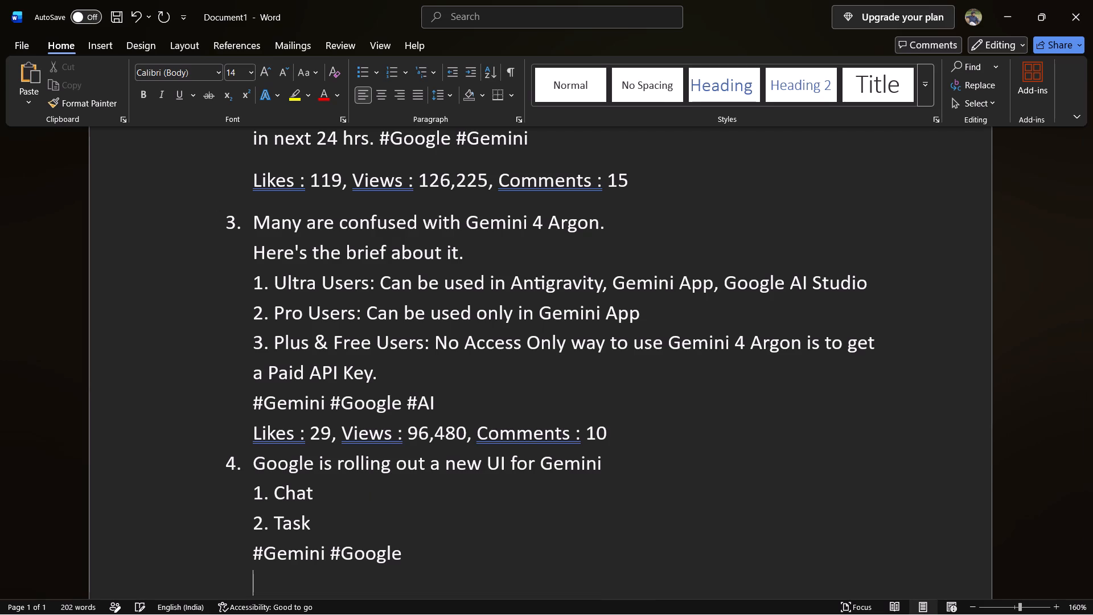
{"action": "key", "text": "ctrl+v"}
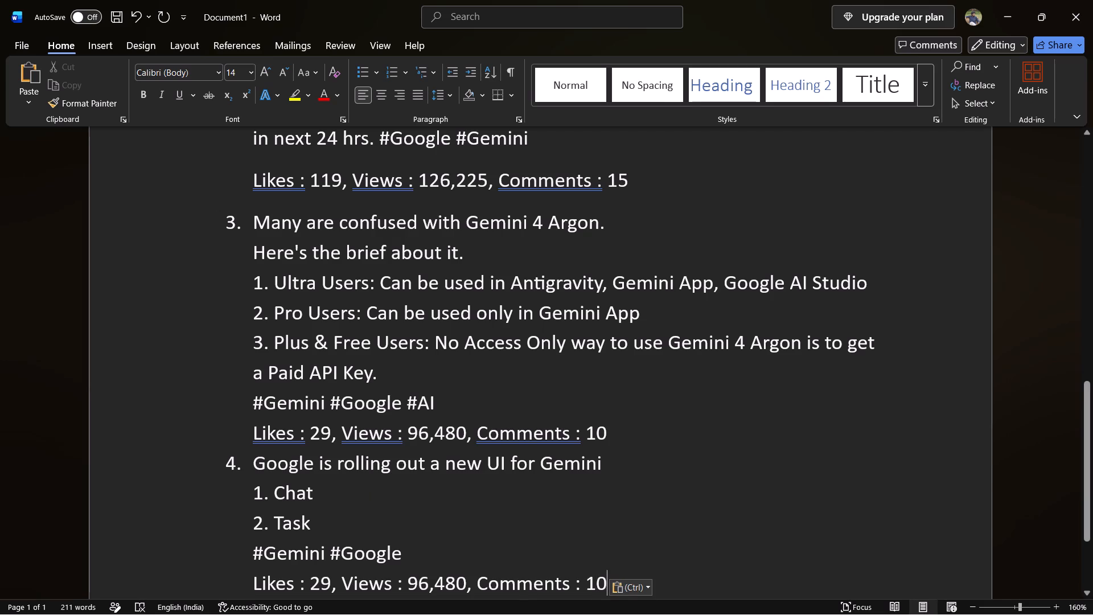
Ignore once the grammar suggestion on "Likes :" in the third post's statistics line.
{"action": "right_click", "coordinate": [287, 437]}
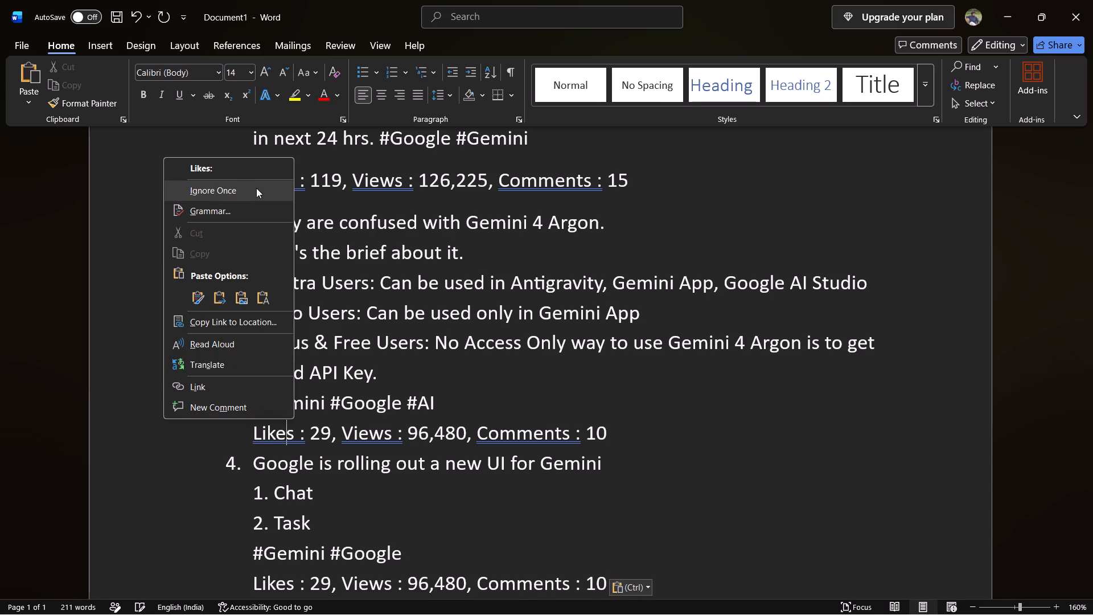
{"action": "left_click", "coordinate": [256, 188]}
{"action": "right_click", "coordinate": [380, 433]}
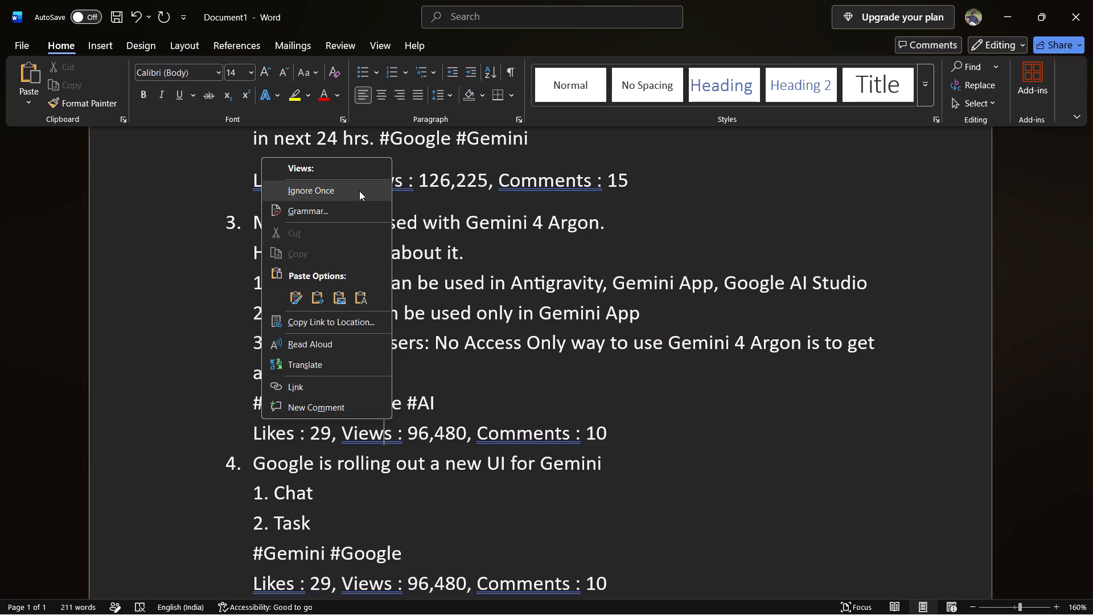
{"action": "left_click", "coordinate": [617, 520]}
Set the Likes count in the fourth post's statistics line to 79, matching its Threads insights.
{"action": "scroll", "coordinate": [617, 520], "scroll_direction": "down", "scroll_amount": 1}
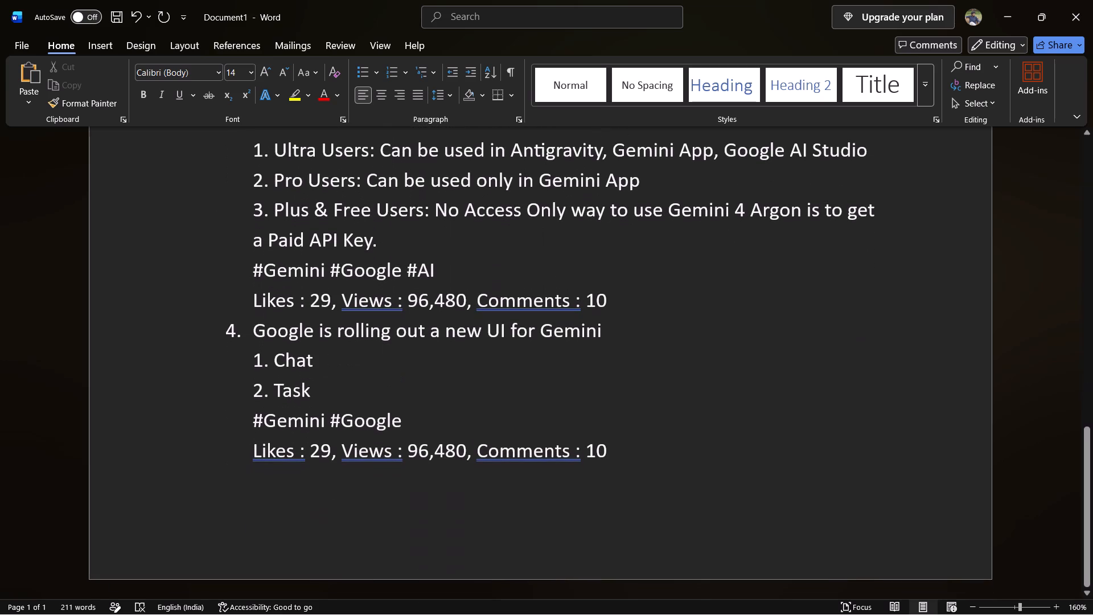
{"action": "key", "text": "alt+Tab"}
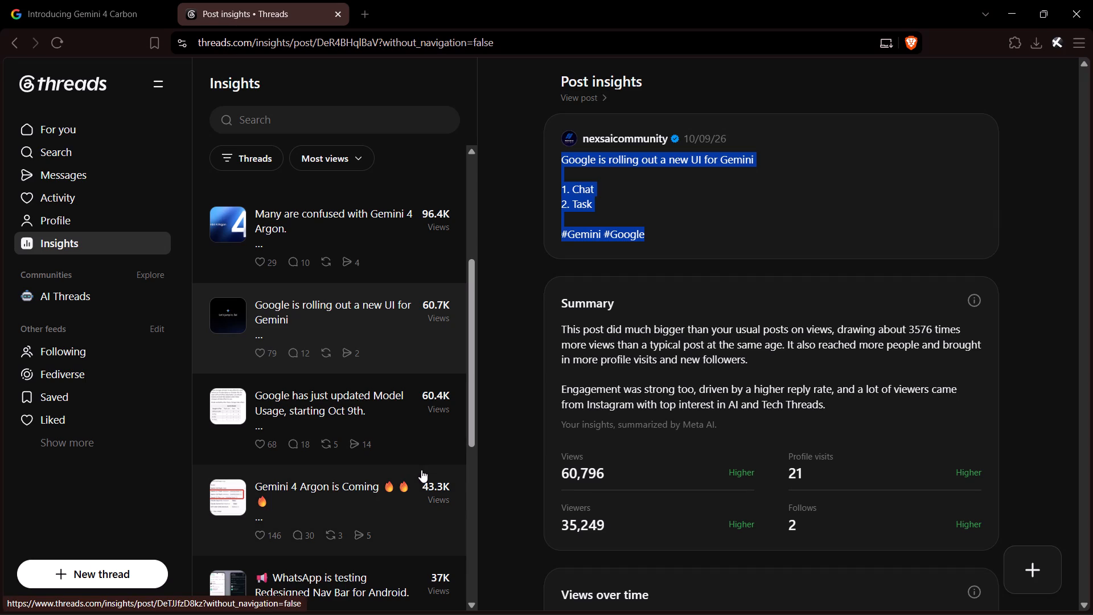
{"action": "key", "text": "alt+Tab"}
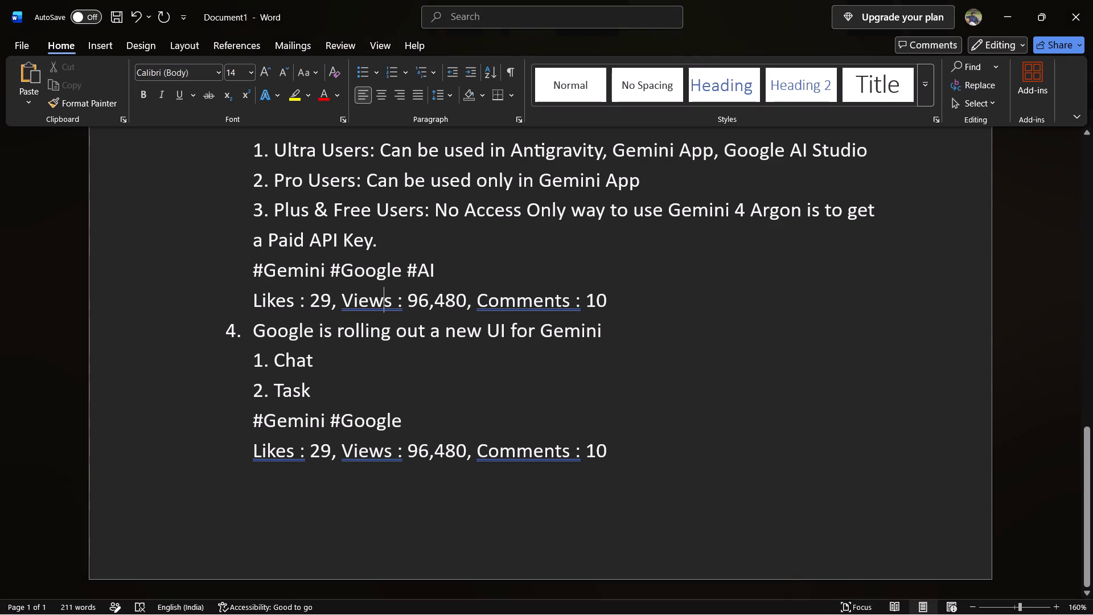
{"action": "left_click", "coordinate": [319, 450]}
{"action": "key", "text": "BackSpace"}
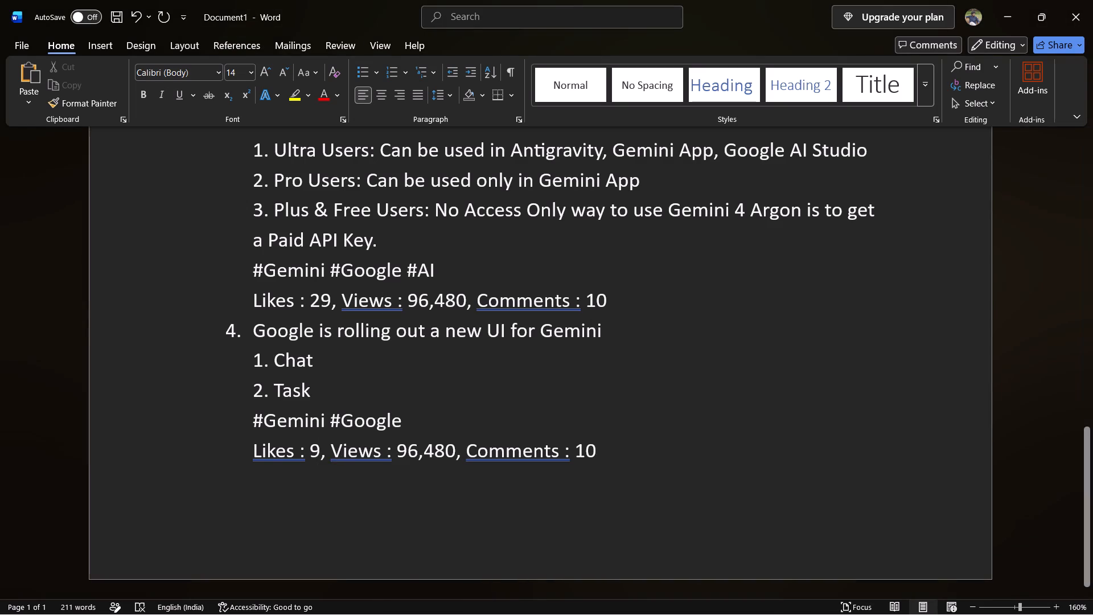
{"action": "key", "text": "7"}
Set the Views count in the fourth post's statistics line to 60,796, checking it against Threads insights.
{"action": "key", "text": "alt+Tab"}
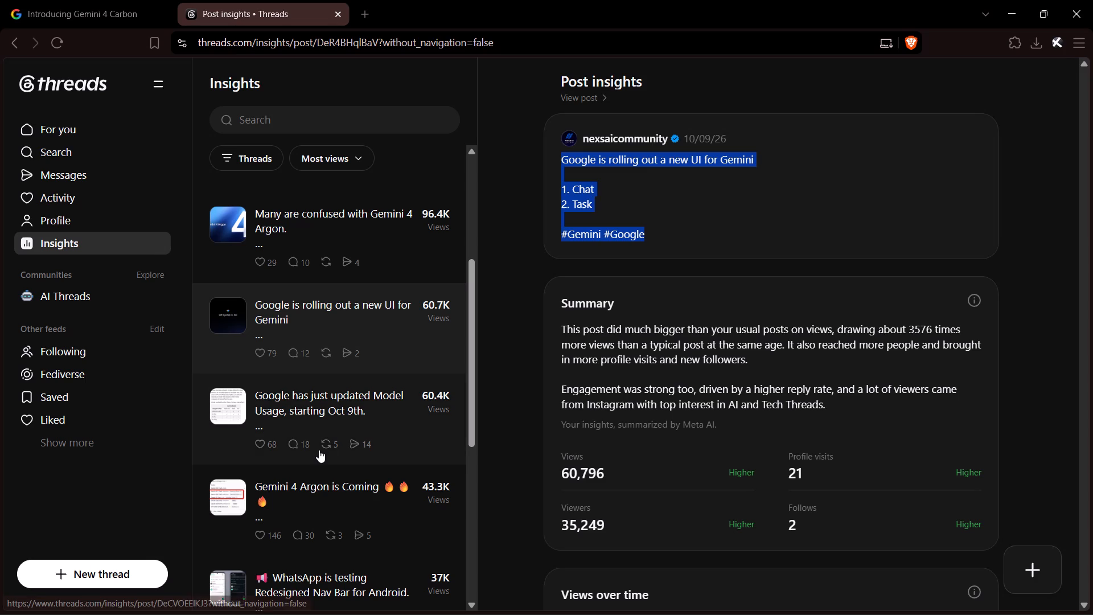
{"action": "key", "text": "alt+Tab"}
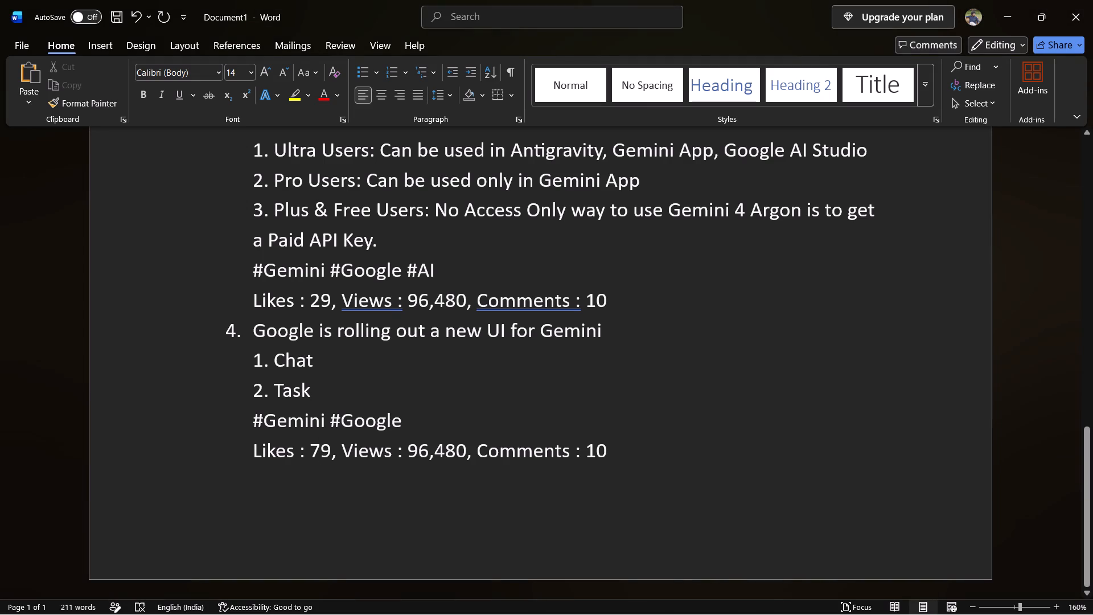
{"action": "left_click_drag", "start_coordinate": [469, 446], "coordinate": [412, 447]}
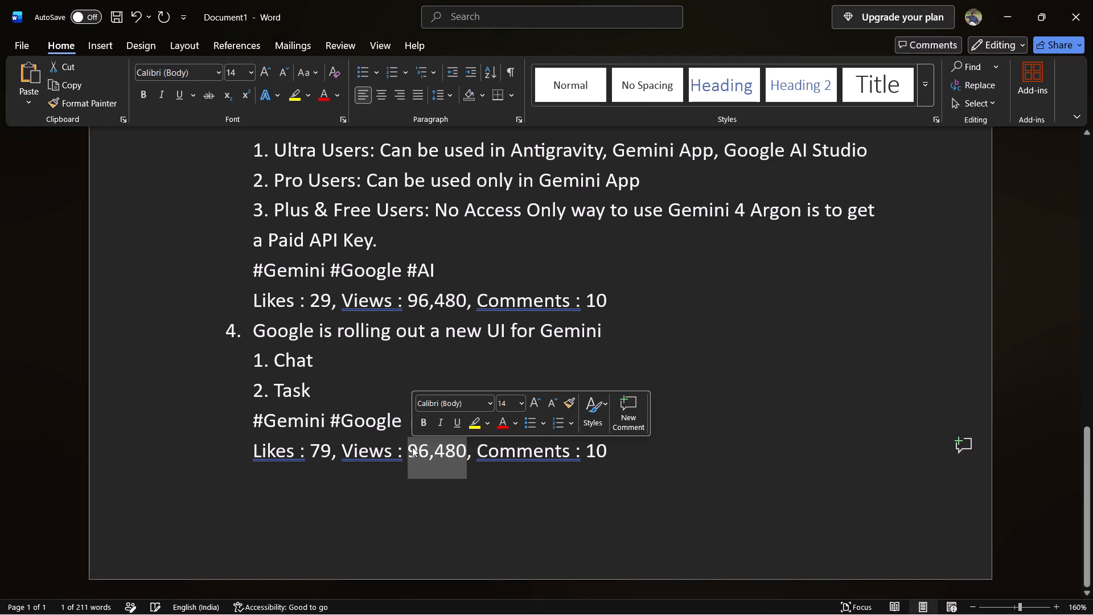
{"action": "type", "text": "60"}
{"action": "key", "text": "comma"}
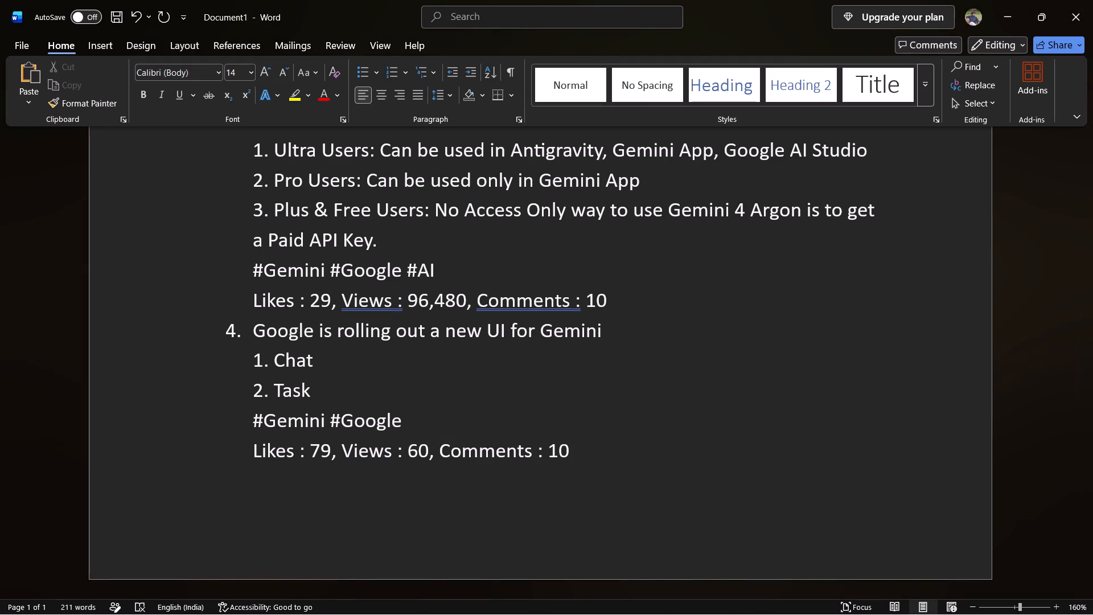
{"action": "key", "text": "alt+Tab"}
{"action": "key", "text": "alt+Tab"}
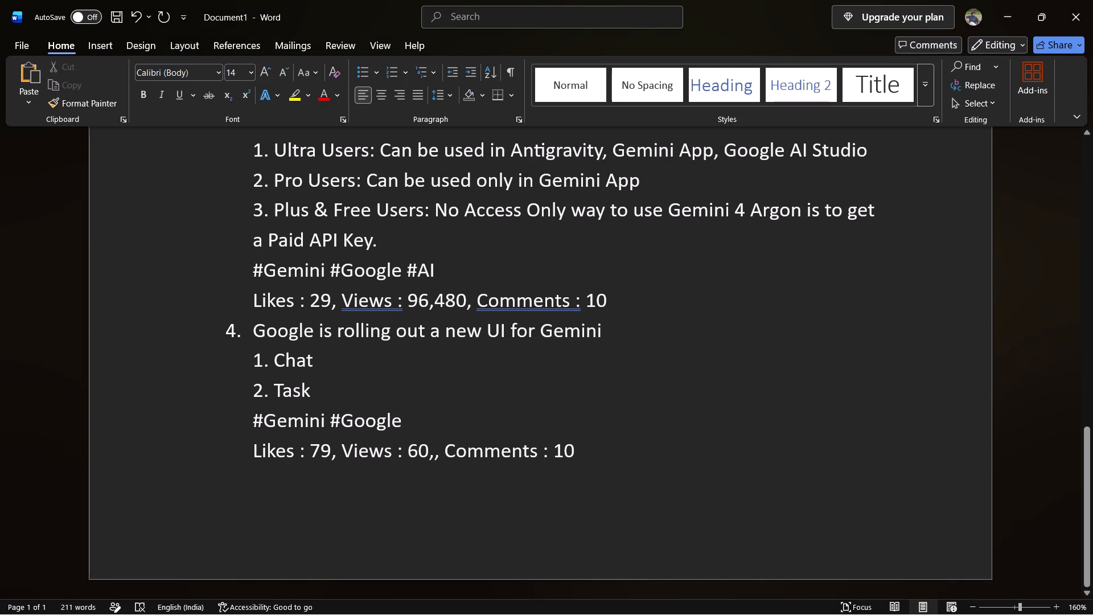
{"action": "type", "text": "79"}
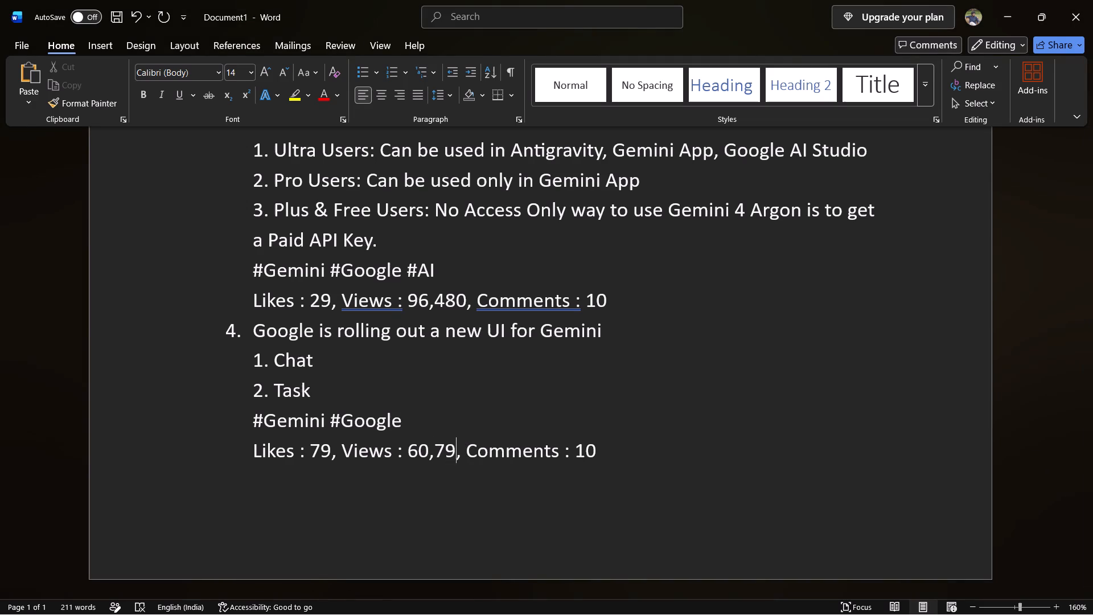
{"action": "key", "text": "6"}
Set the Comments count in the fourth post's statistics line to 12, checking it against Threads insights.
{"action": "key", "text": "Right"}
{"action": "key", "text": "Right"}
{"action": "key", "text": "Right"}
{"action": "key", "text": "Right"}
{"action": "key", "text": "Right"}
{"action": "key", "text": "Right"}
{"action": "key", "text": "Right"}
{"action": "key", "text": "Right"}
{"action": "key", "text": "Right"}
{"action": "key", "text": "Right"}
{"action": "key", "text": "Right"}
{"action": "key", "text": "Right"}
{"action": "key", "text": "Right"}
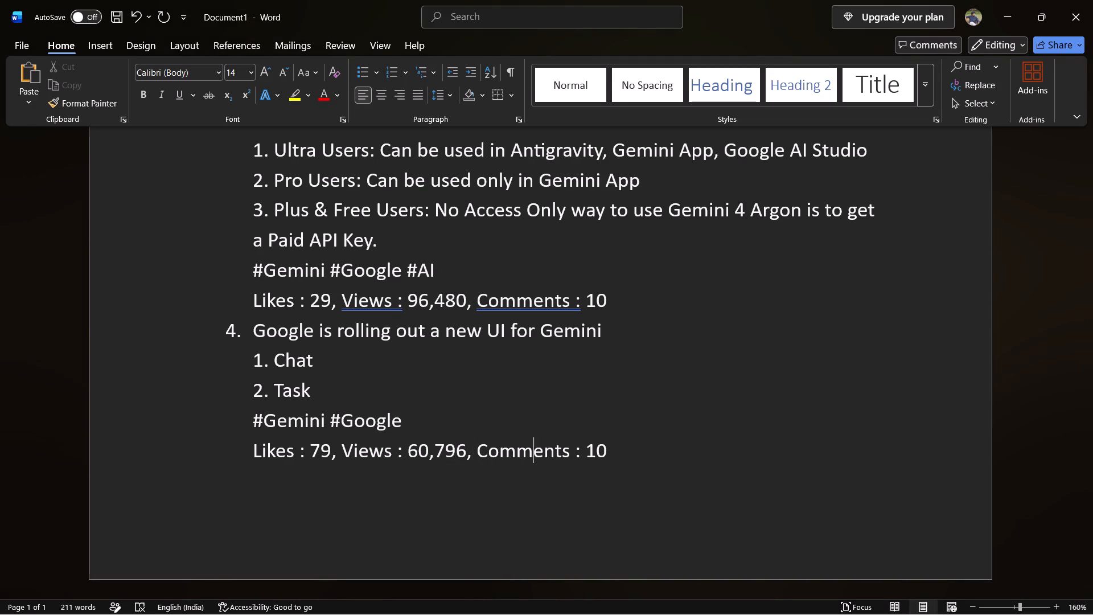
{"action": "key", "text": "Right"}
{"action": "key", "text": "Right"}
{"action": "key", "text": "alt+Tab"}
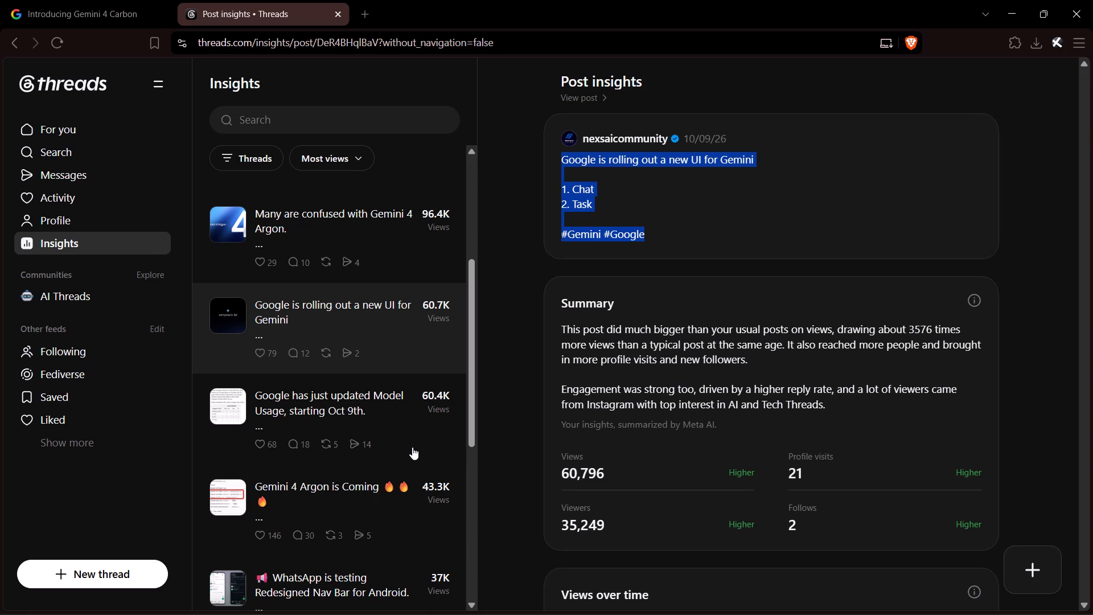
{"action": "key", "text": "alt+Tab"}
{"action": "key", "text": "BackSpace"}
{"action": "key", "text": "2"}
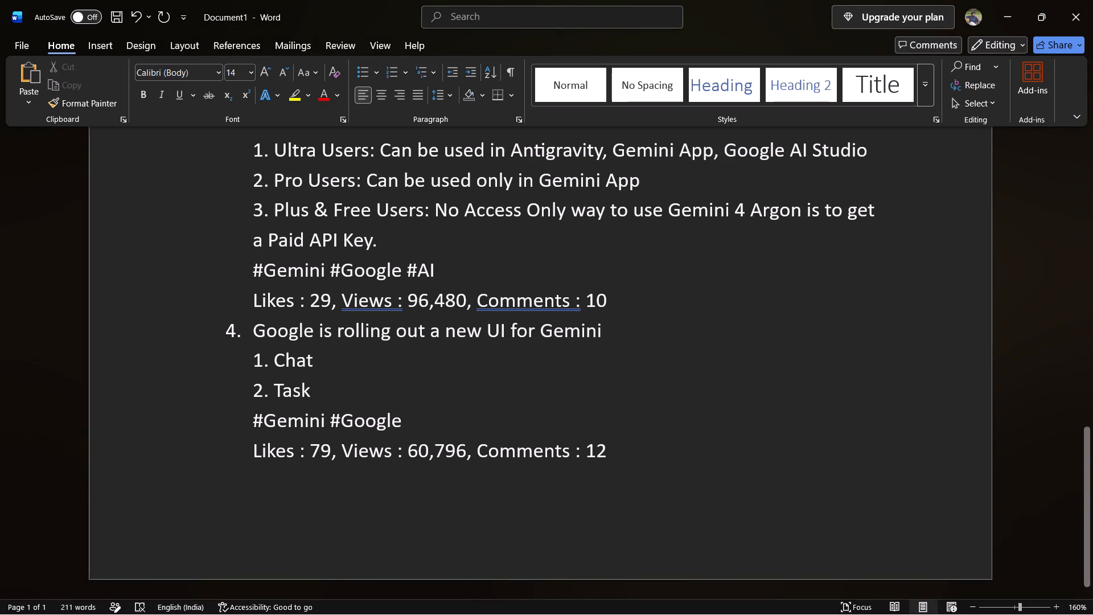
{"action": "key", "text": "Return"}
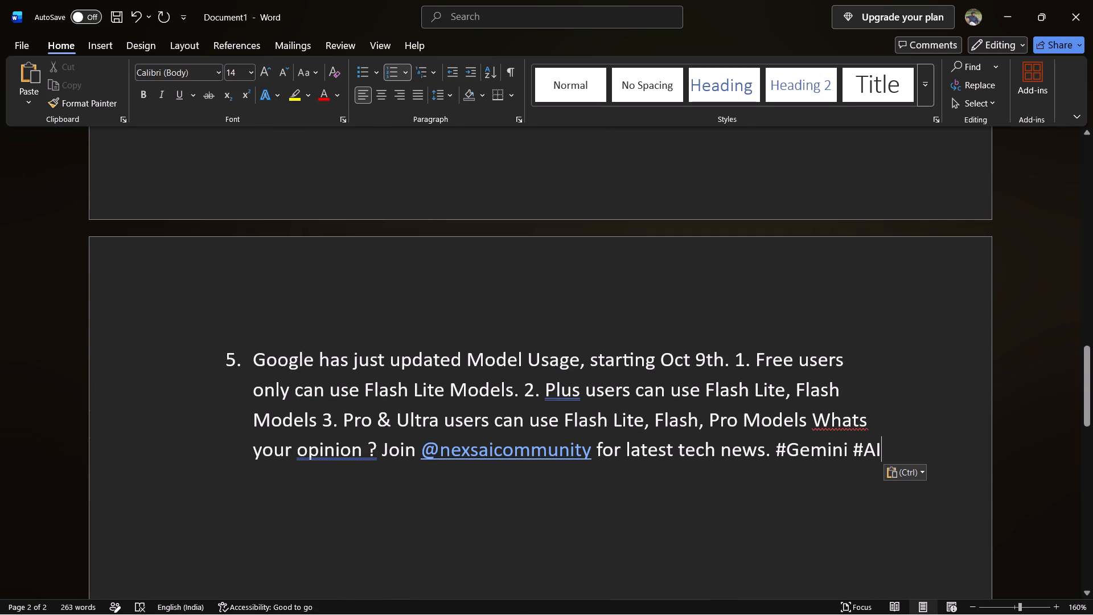
{"action": "left_click", "coordinate": [736, 360]}
{"action": "key", "text": "Return"}
{"action": "key", "text": "BackSpace"}
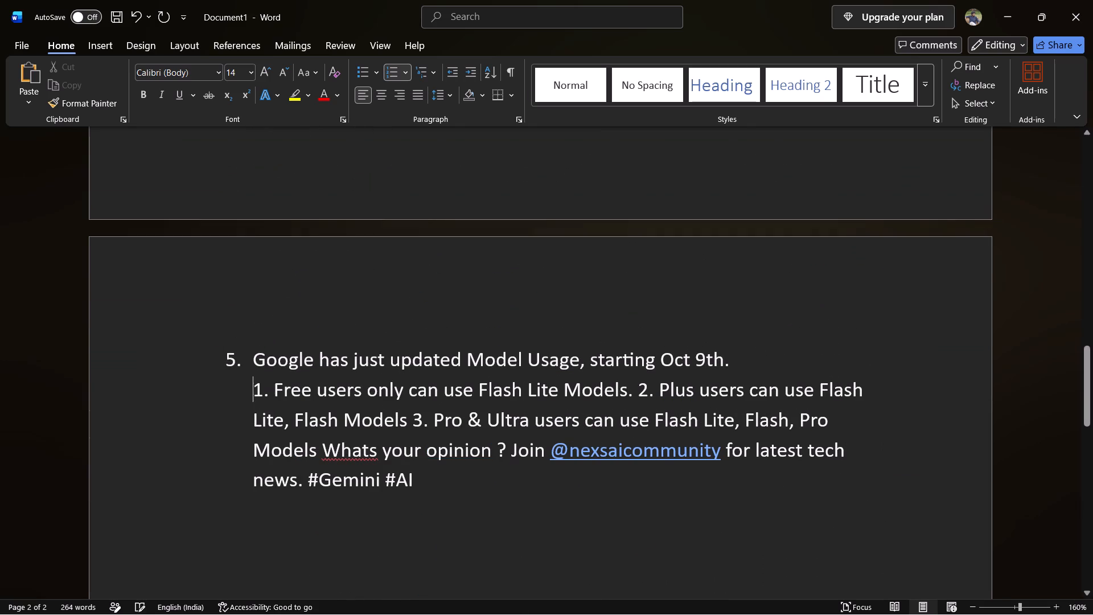
{"action": "left_click", "coordinate": [638, 386]}
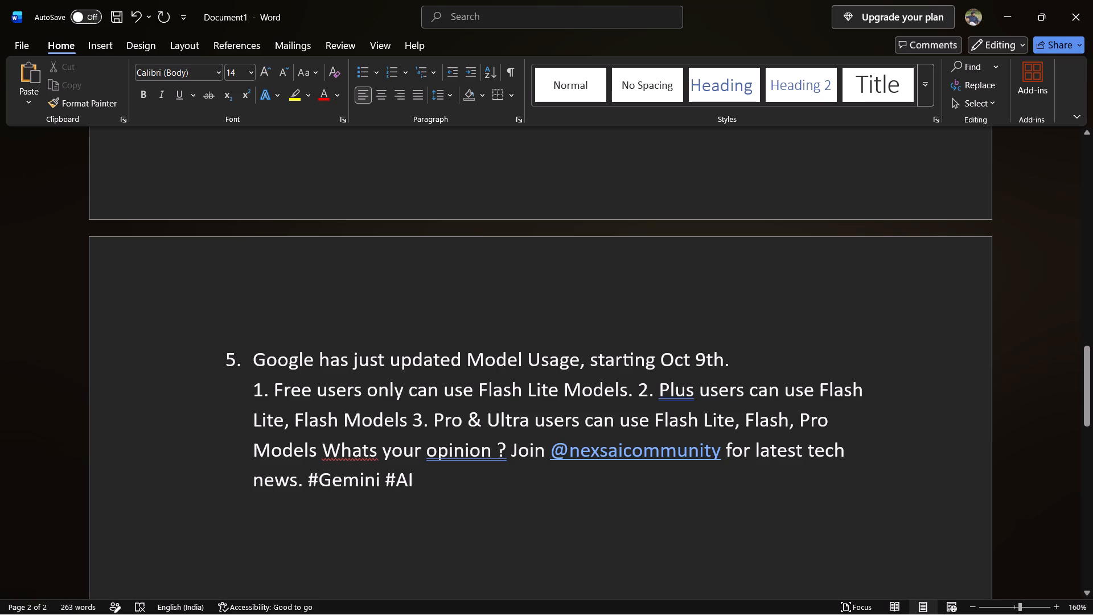
{"action": "key", "text": "Return"}
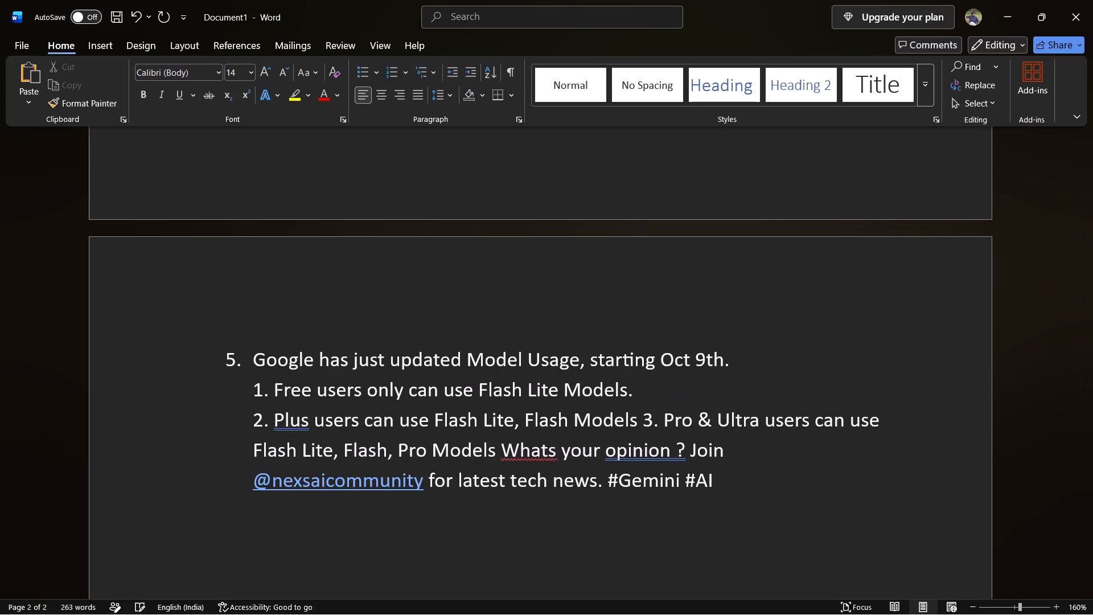
{"action": "left_click", "coordinate": [646, 417]}
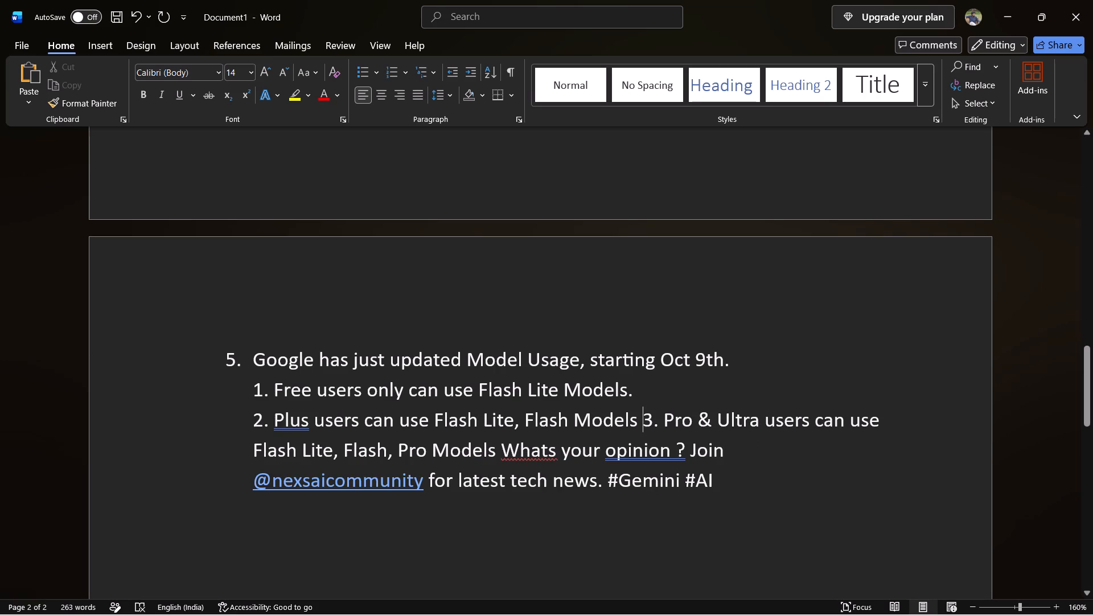
{"action": "key", "text": "Return"}
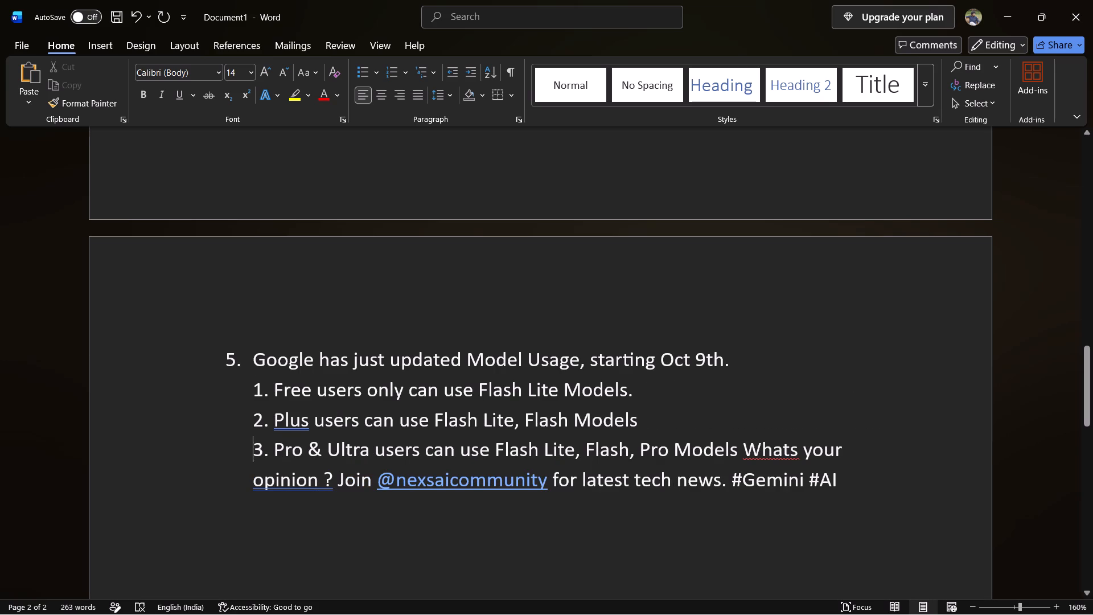
{"action": "left_click", "coordinate": [746, 450]}
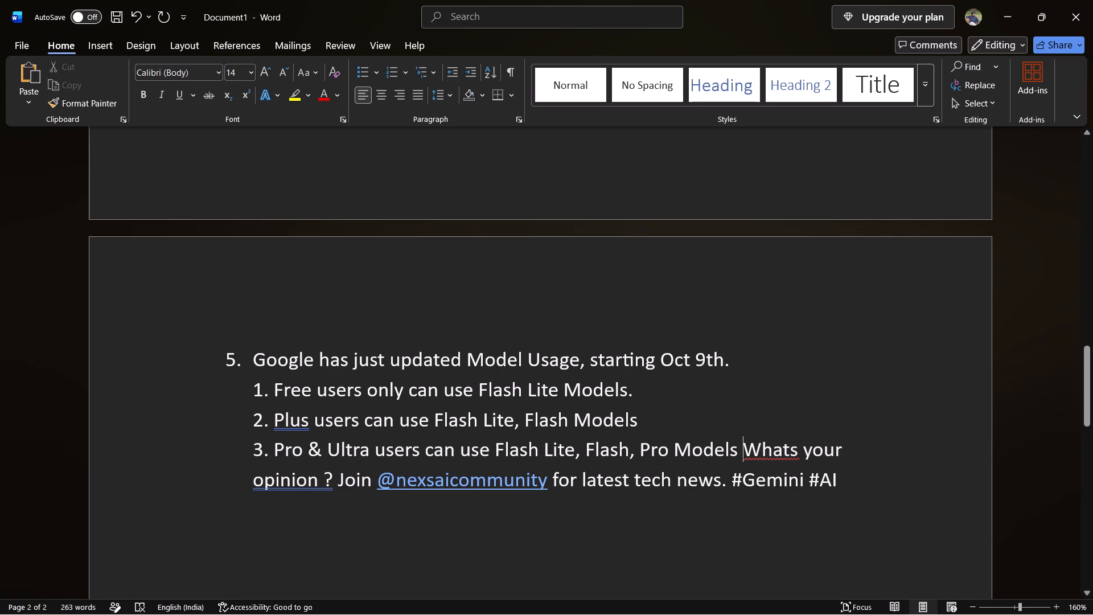
{"action": "left_click", "coordinate": [746, 450]}
{"action": "left_click", "coordinate": [746, 450]}
{"action": "key", "text": "Return"}
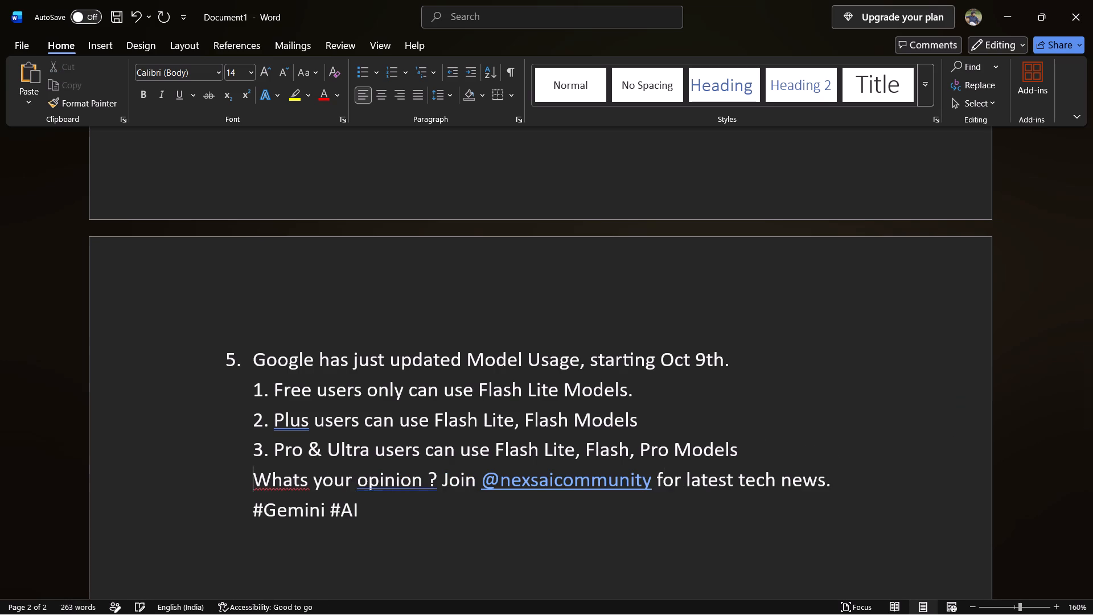
{"action": "left_click", "coordinate": [438, 477]}
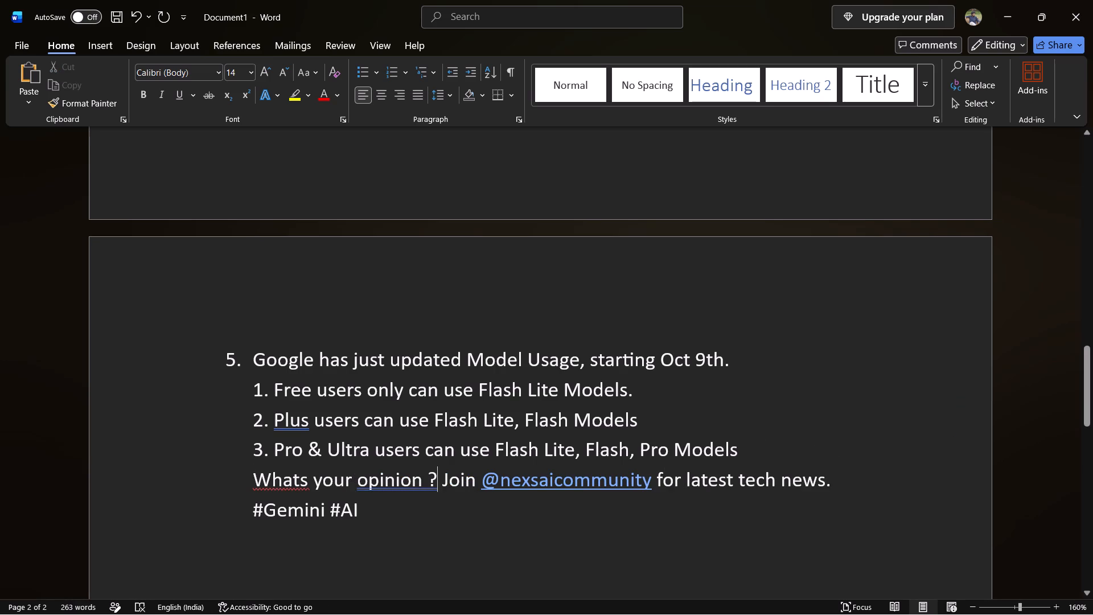
{"action": "left_click", "coordinate": [444, 478]}
{"action": "key", "text": "Return"}
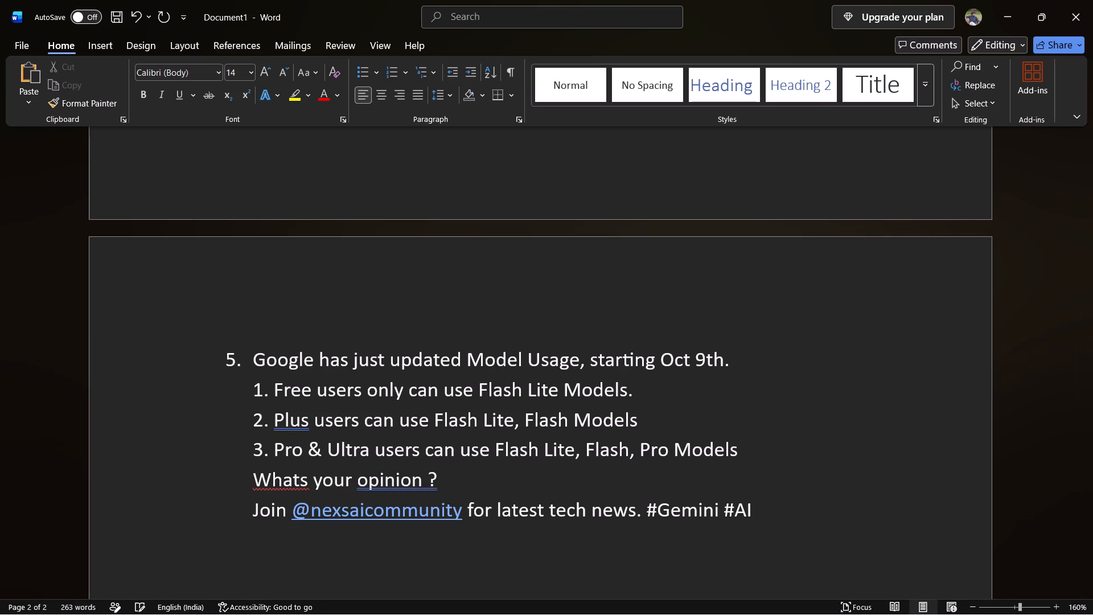
Paste the copied line "Likes : 29, Views : 96,480, Comments : 10" from the clipboard history onto a new line below the fifth post's hashtags.
{"action": "left_click", "coordinate": [754, 514]}
{"action": "key", "text": "Return"}
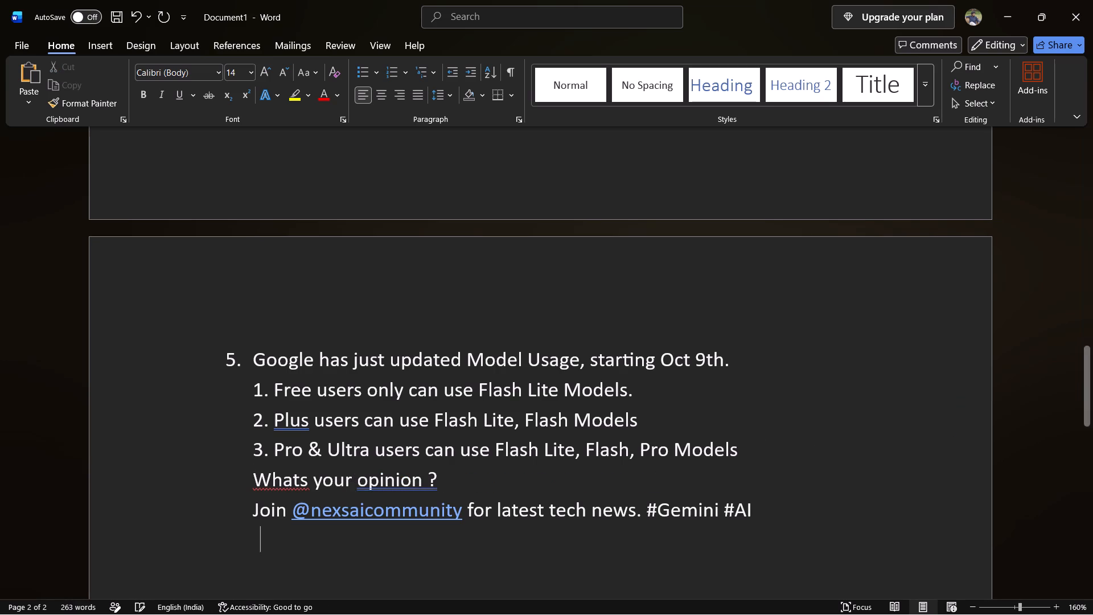
{"action": "key", "text": "Return"}
{"action": "key", "text": "BackSpace"}
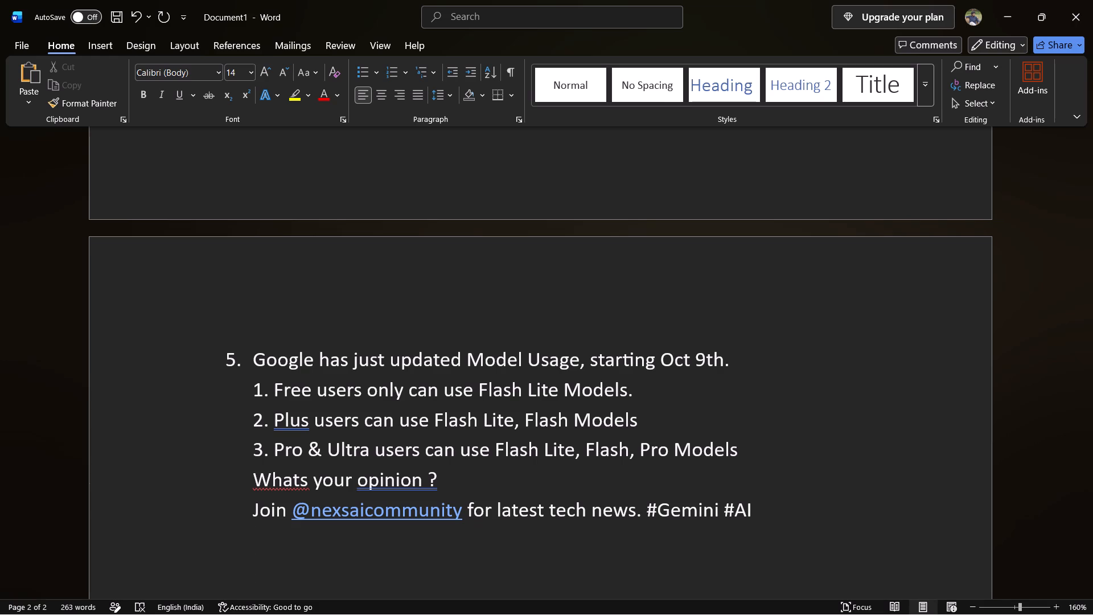
{"action": "key", "text": "super+v"}
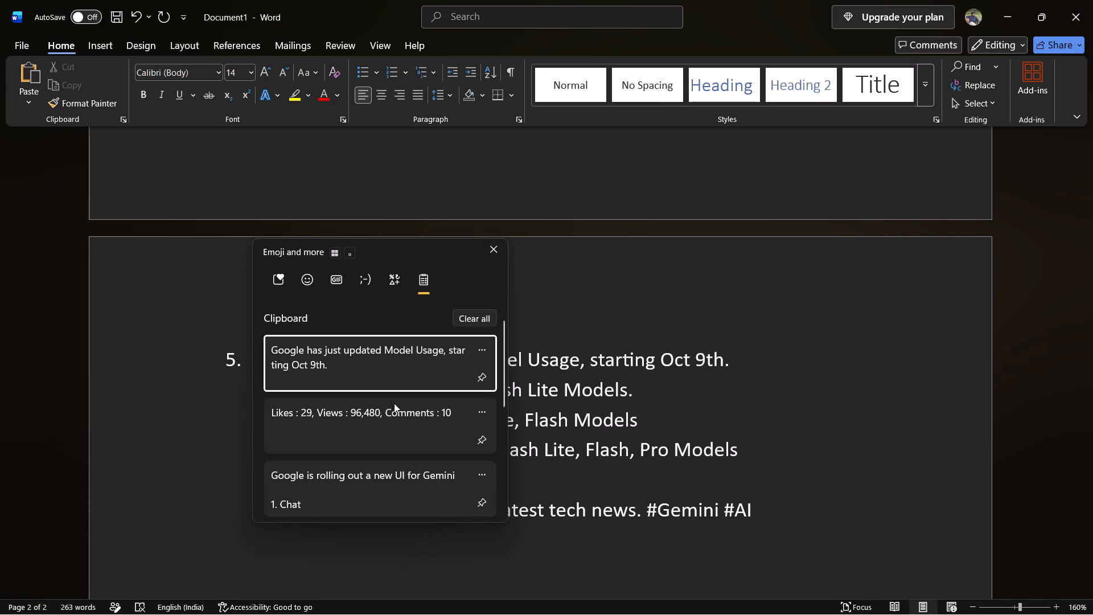
{"action": "left_click", "coordinate": [394, 406]}
{"action": "key", "text": "ctrl+v"}
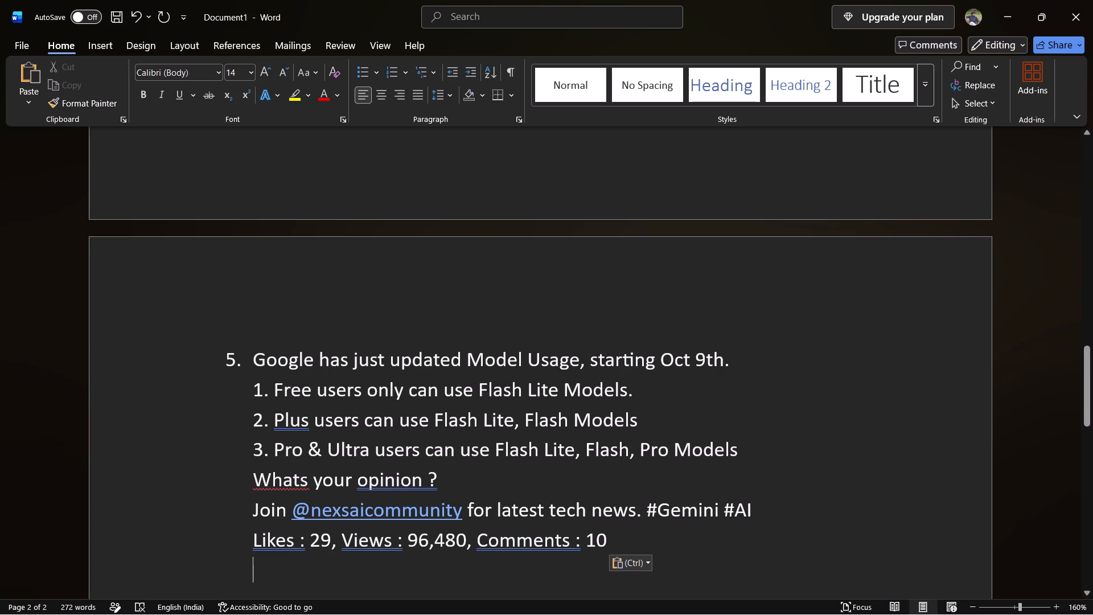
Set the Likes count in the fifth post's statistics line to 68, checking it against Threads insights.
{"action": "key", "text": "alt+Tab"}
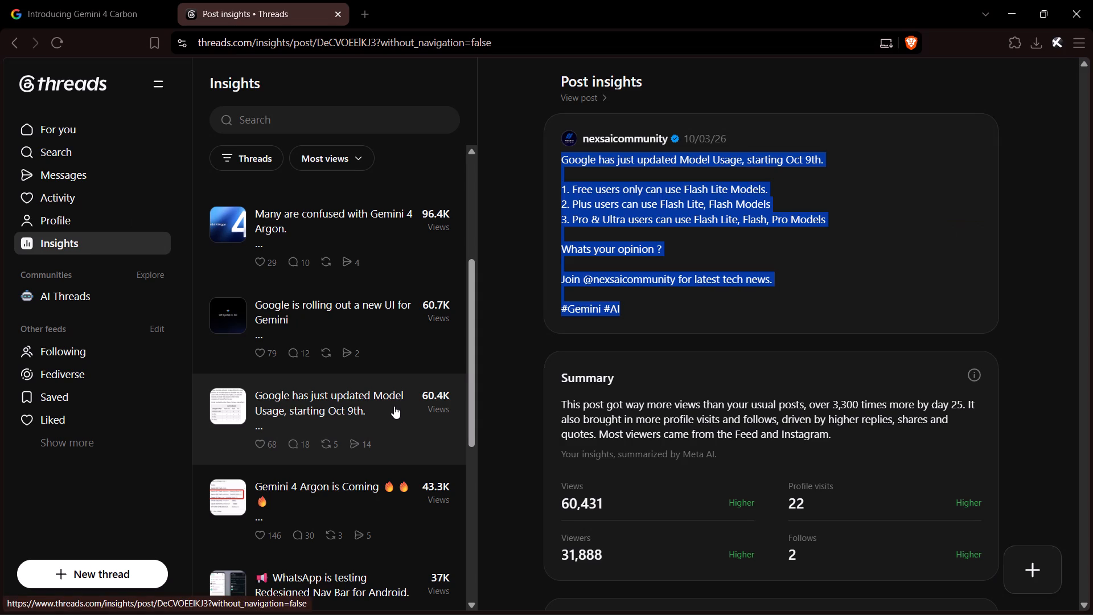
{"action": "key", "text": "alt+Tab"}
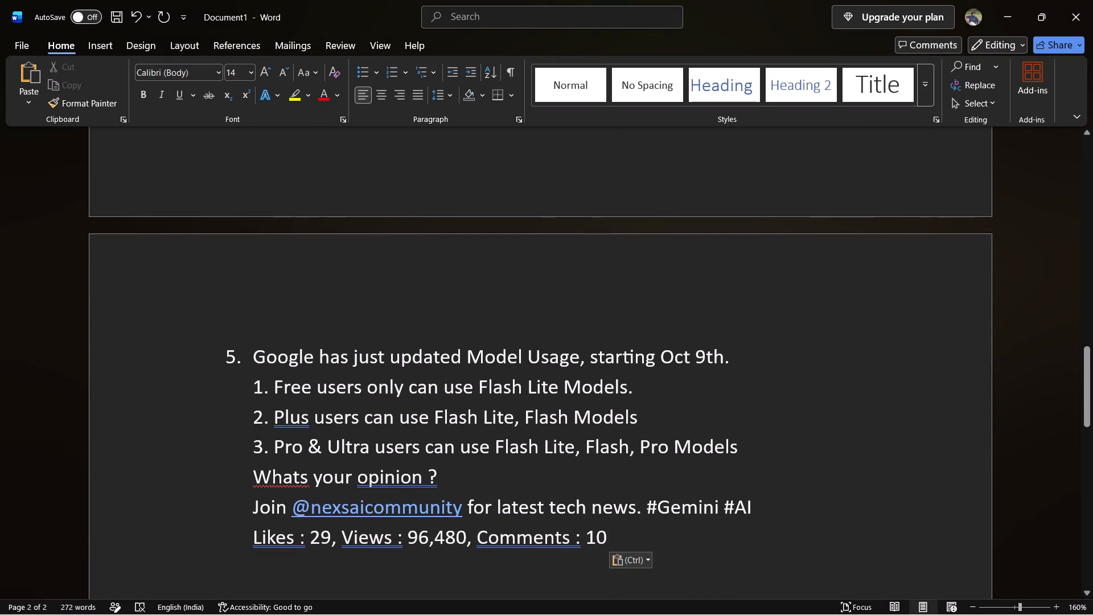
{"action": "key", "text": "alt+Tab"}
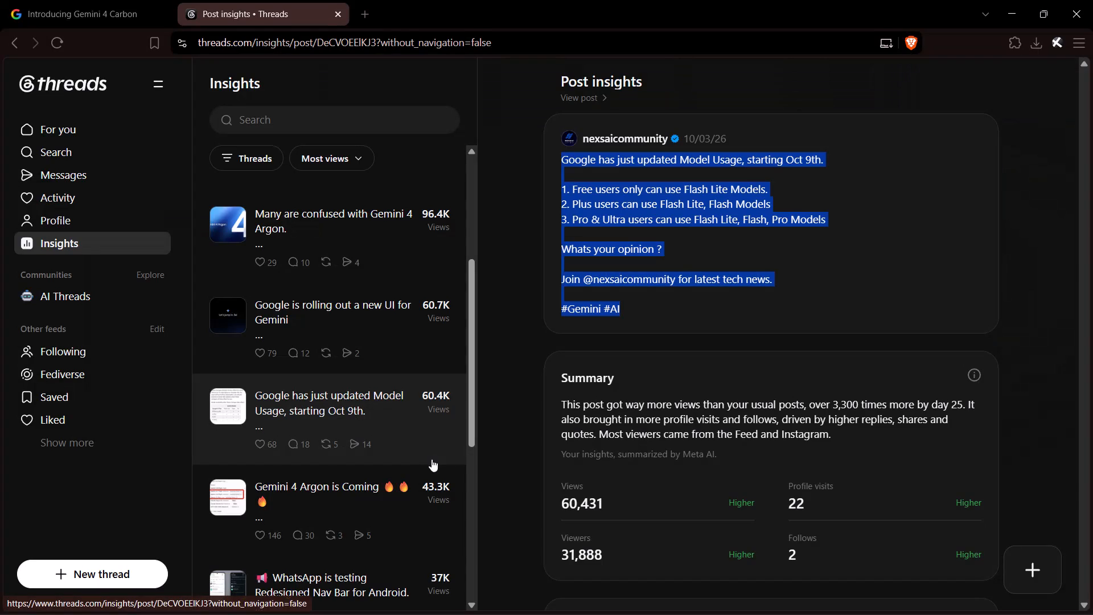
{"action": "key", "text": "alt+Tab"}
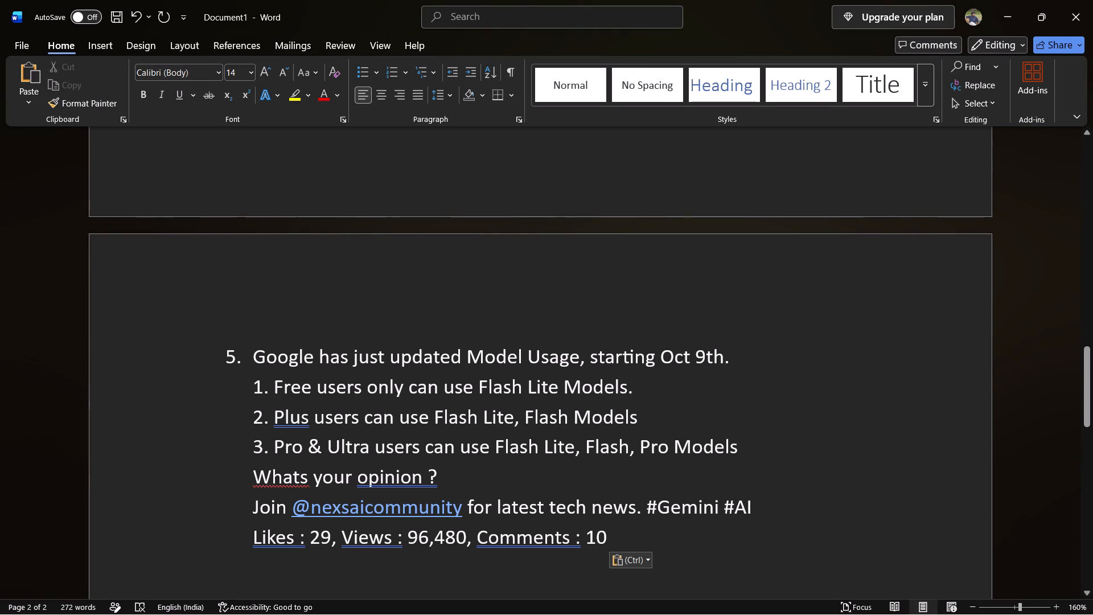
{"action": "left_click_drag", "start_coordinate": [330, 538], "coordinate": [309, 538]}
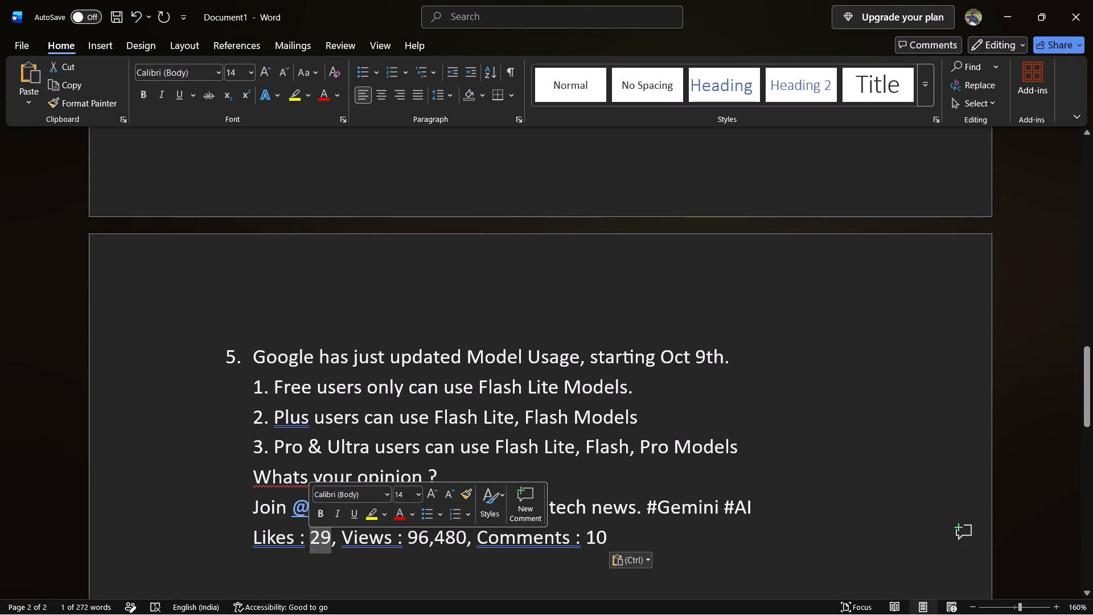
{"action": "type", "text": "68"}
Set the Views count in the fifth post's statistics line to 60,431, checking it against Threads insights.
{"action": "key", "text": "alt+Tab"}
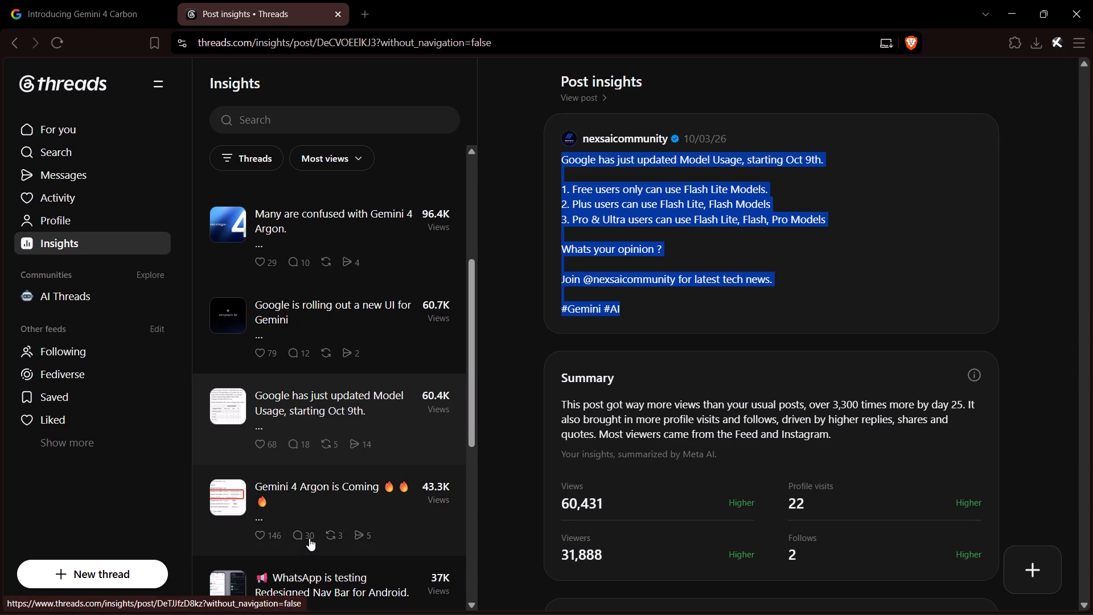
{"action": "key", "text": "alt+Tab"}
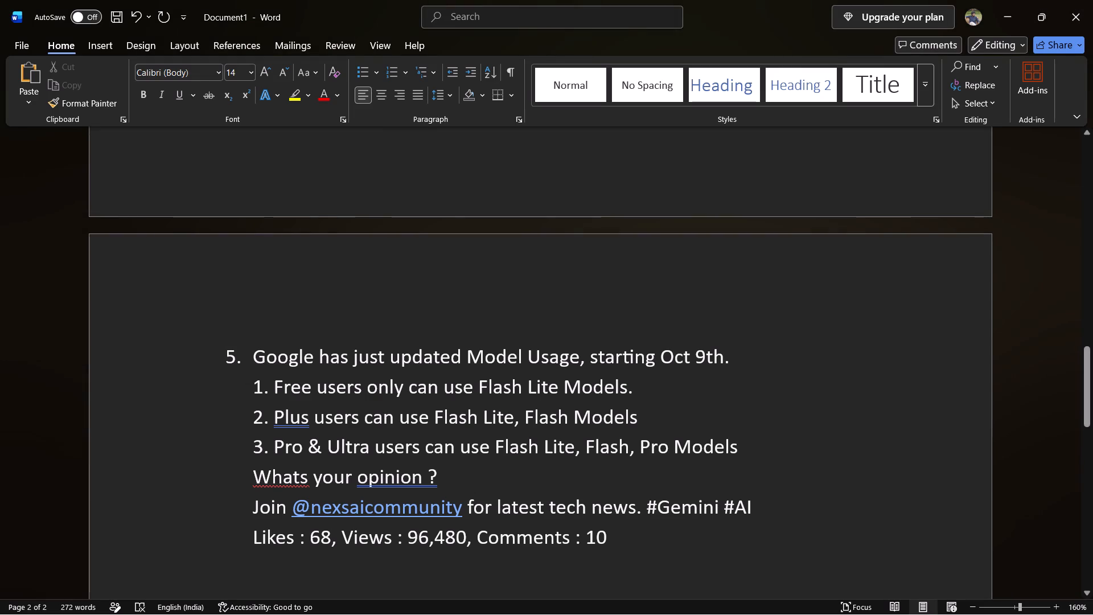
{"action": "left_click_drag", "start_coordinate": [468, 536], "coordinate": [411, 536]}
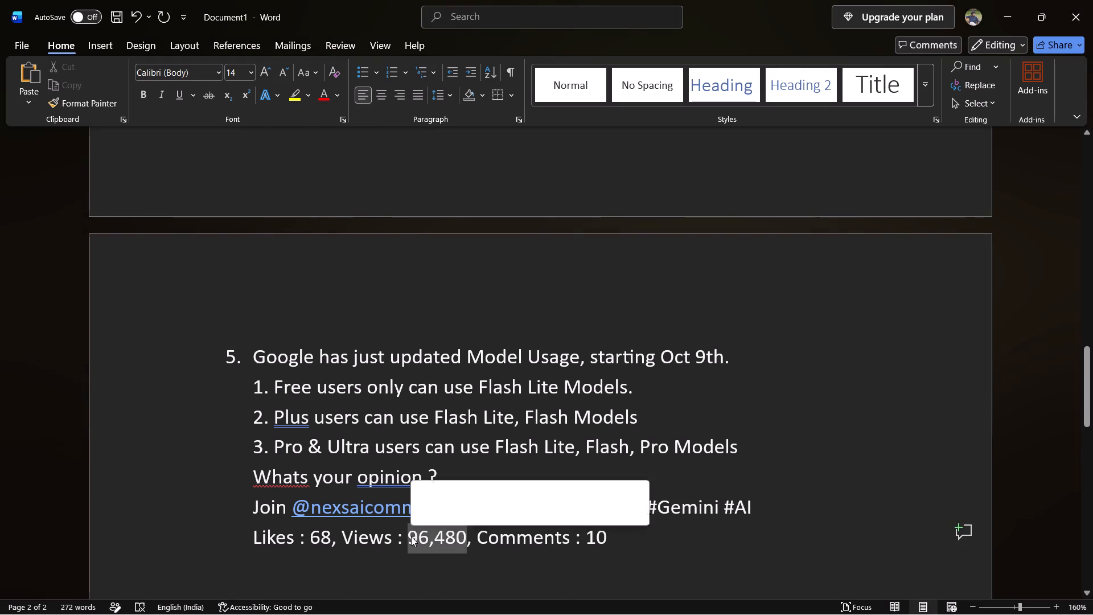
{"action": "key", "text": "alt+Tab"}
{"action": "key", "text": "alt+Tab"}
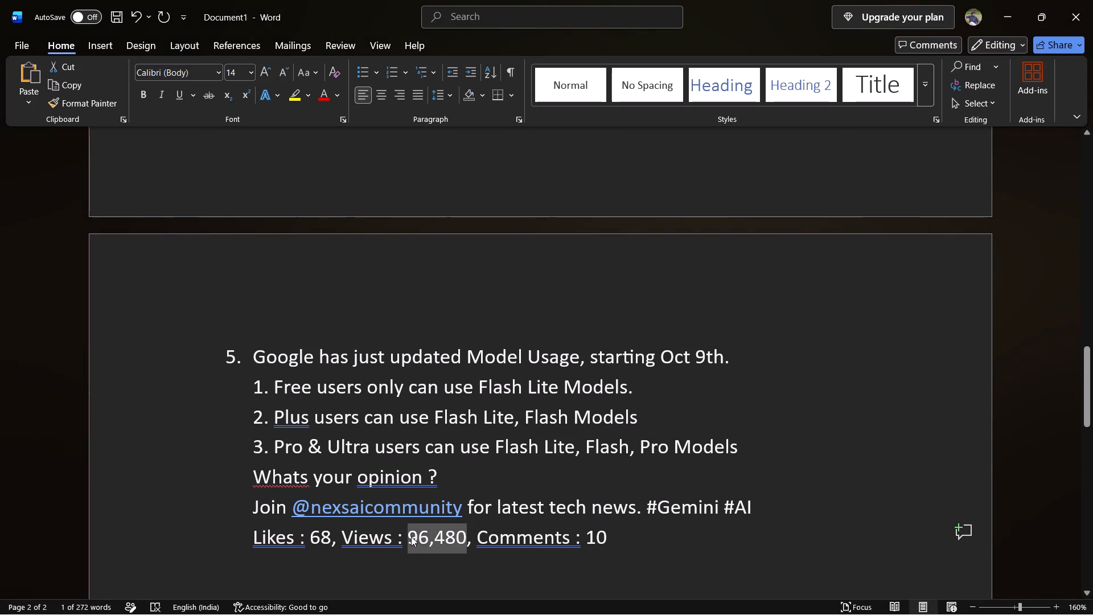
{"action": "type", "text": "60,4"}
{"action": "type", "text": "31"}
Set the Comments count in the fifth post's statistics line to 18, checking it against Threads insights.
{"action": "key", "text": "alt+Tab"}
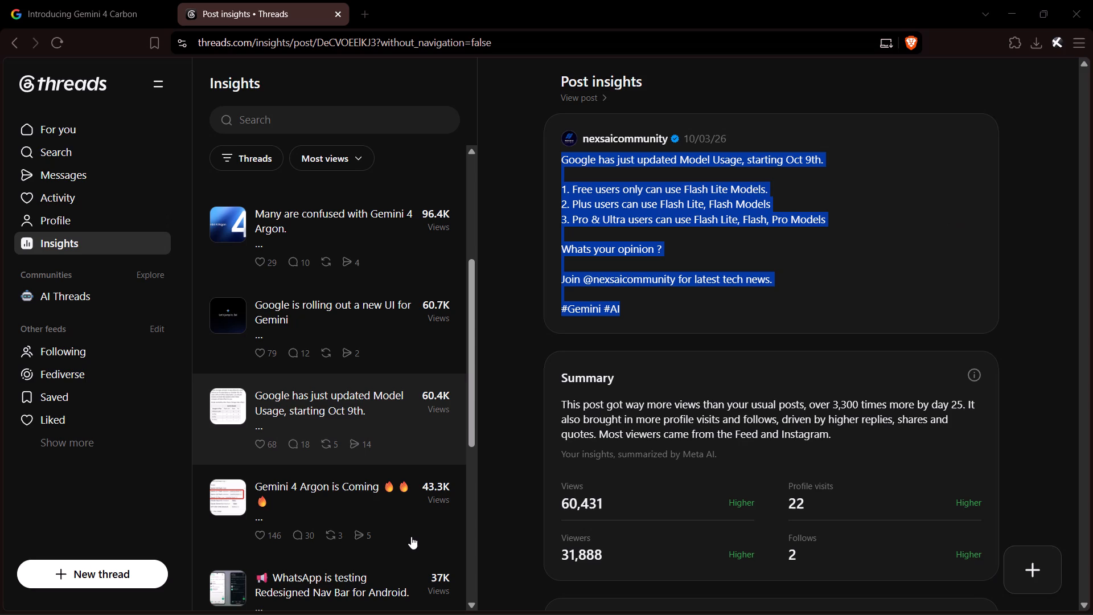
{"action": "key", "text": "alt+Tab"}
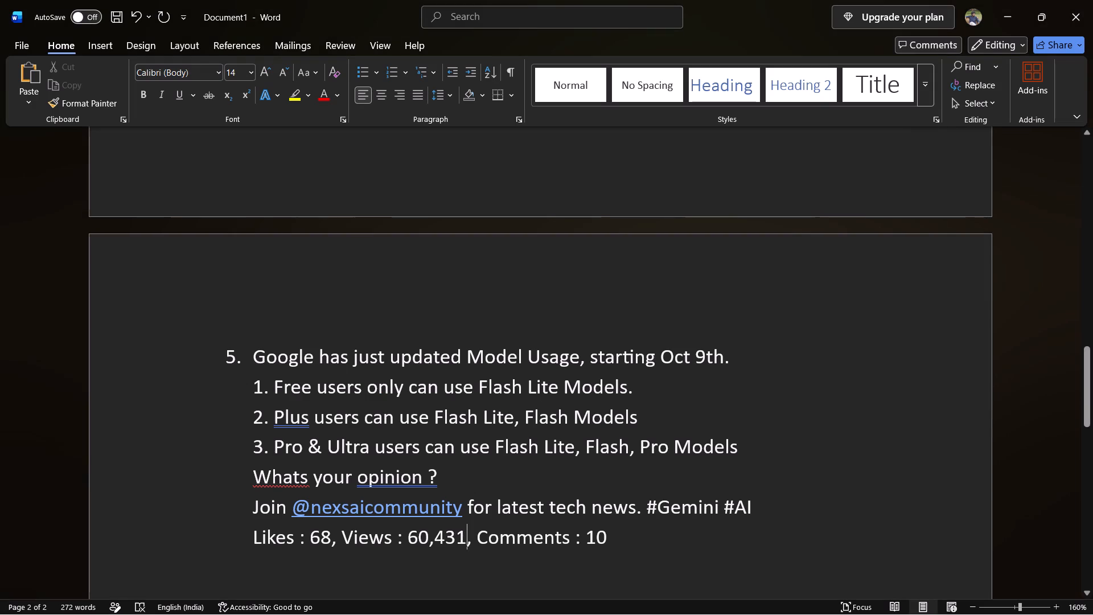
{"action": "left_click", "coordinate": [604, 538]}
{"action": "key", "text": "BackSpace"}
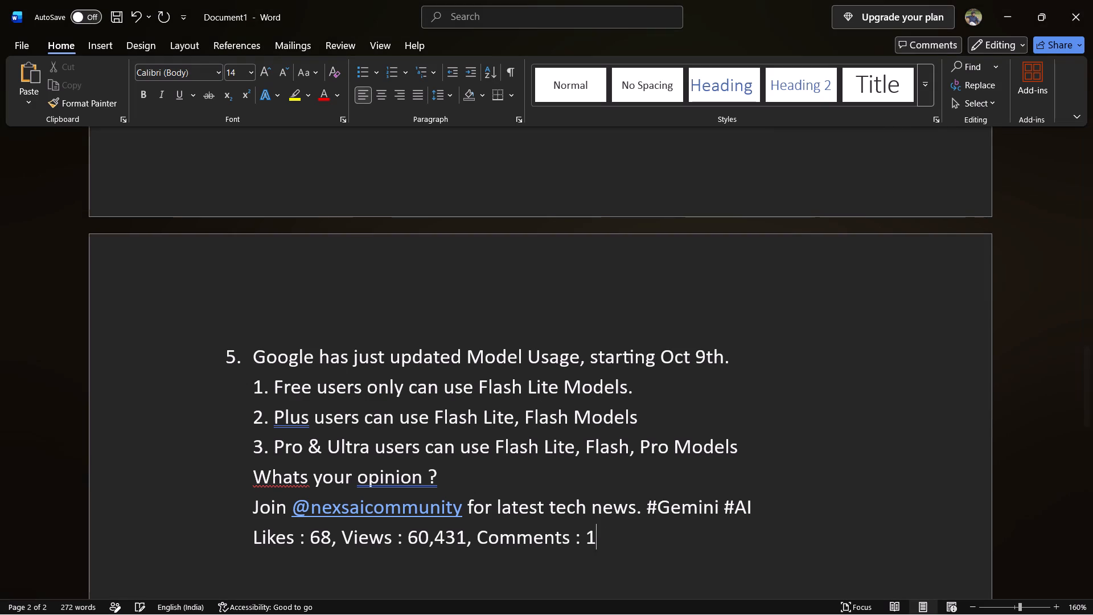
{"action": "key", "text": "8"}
Look through the most-viewed posts in the Threads insights list and return to the Word document.
{"action": "key", "text": "alt+Tab"}
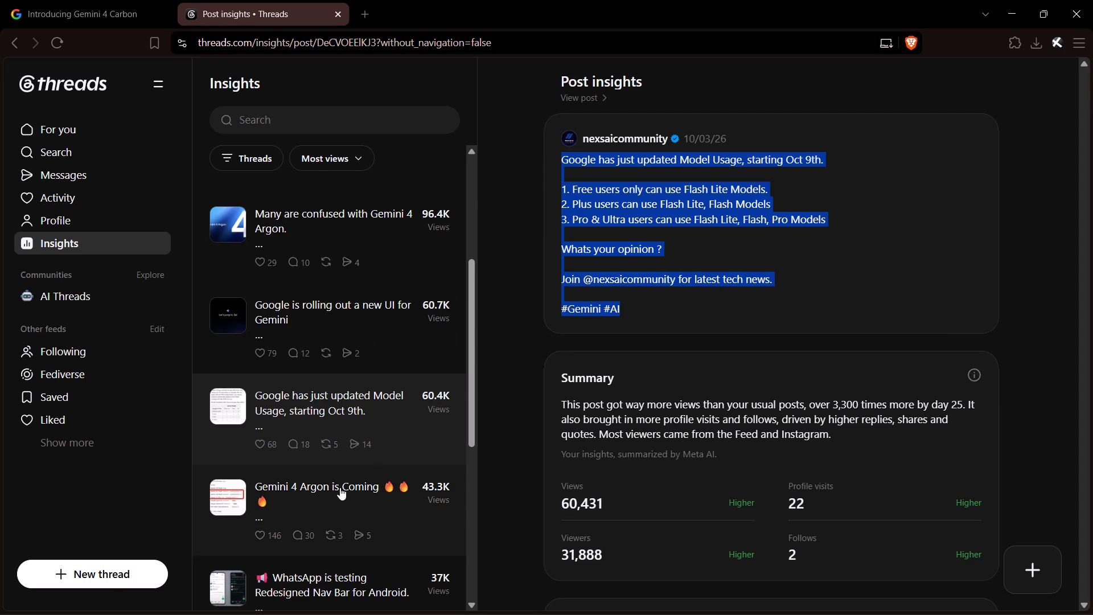
{"action": "scroll", "coordinate": [394, 503], "scroll_direction": "down", "scroll_amount": 5}
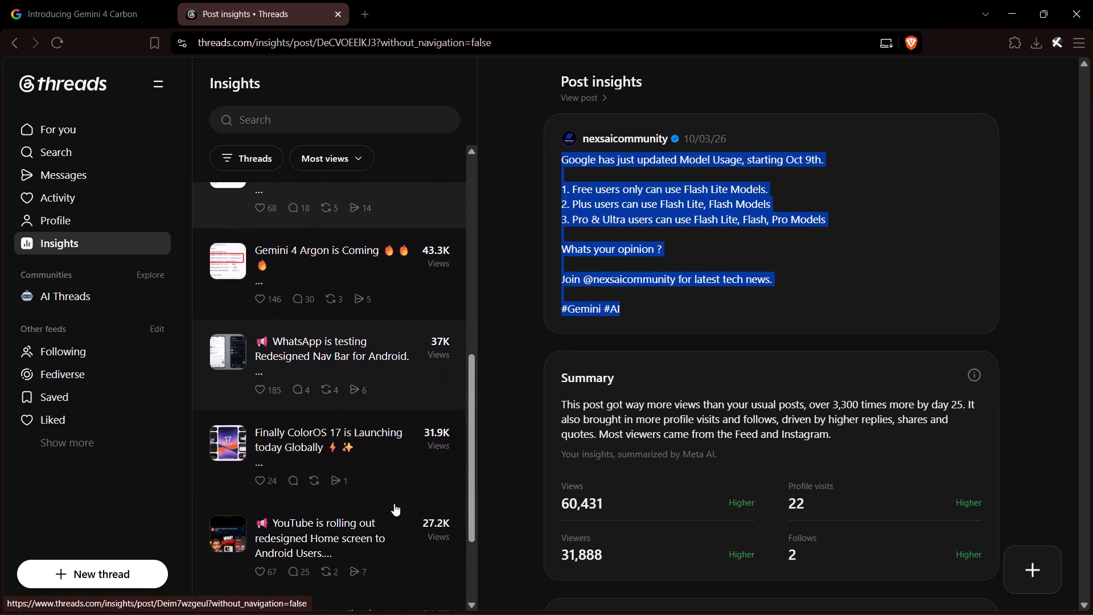
{"action": "scroll", "coordinate": [394, 503], "scroll_direction": "down", "scroll_amount": 2}
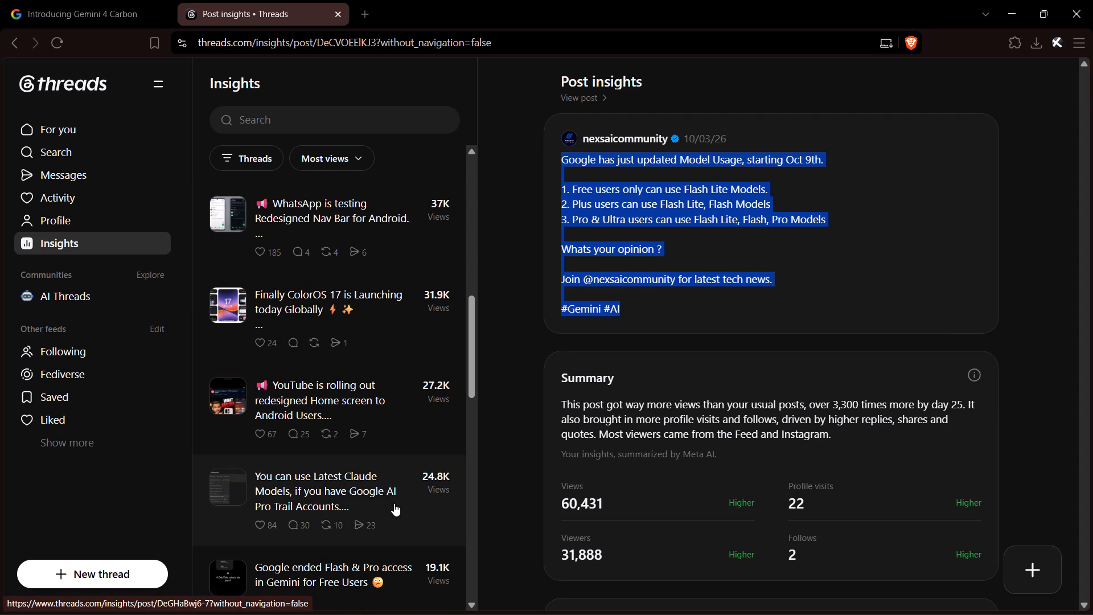
{"action": "scroll", "coordinate": [394, 503], "scroll_direction": "up", "scroll_amount": 6}
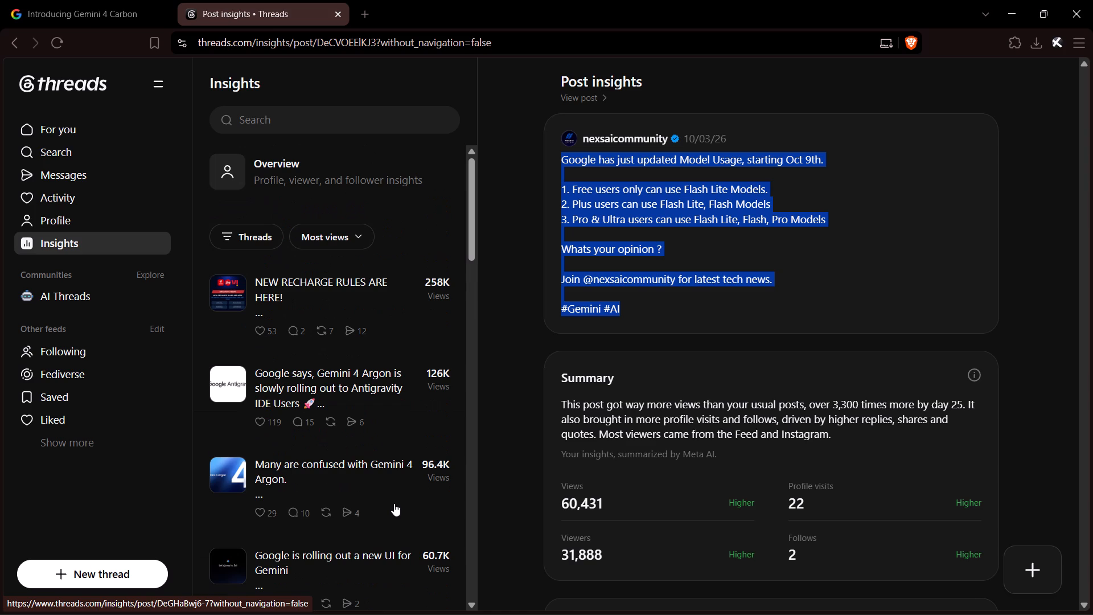
{"action": "key", "text": "alt+Tab"}
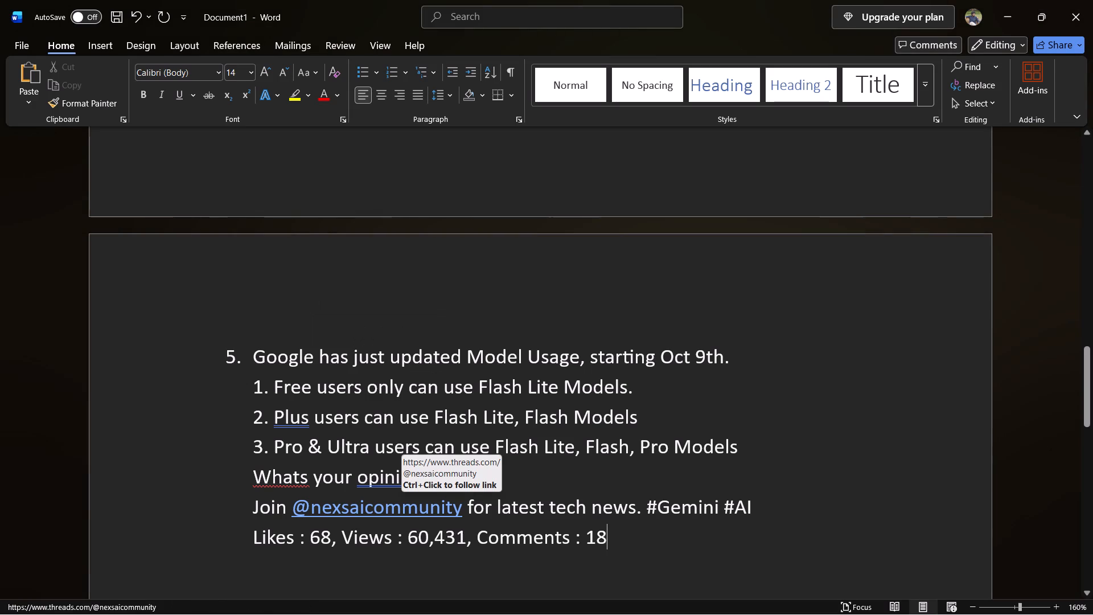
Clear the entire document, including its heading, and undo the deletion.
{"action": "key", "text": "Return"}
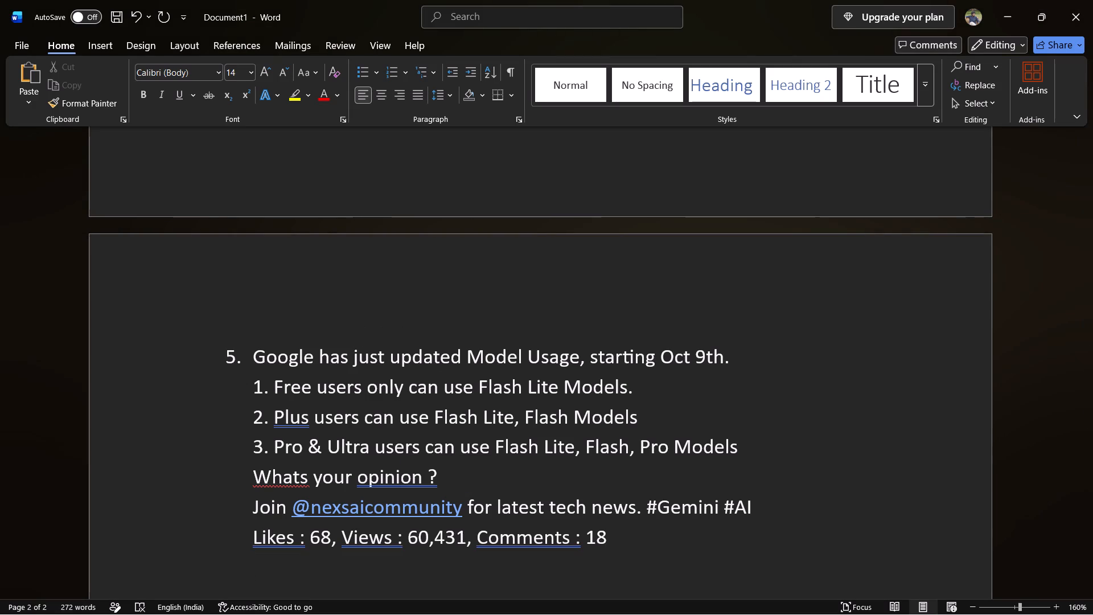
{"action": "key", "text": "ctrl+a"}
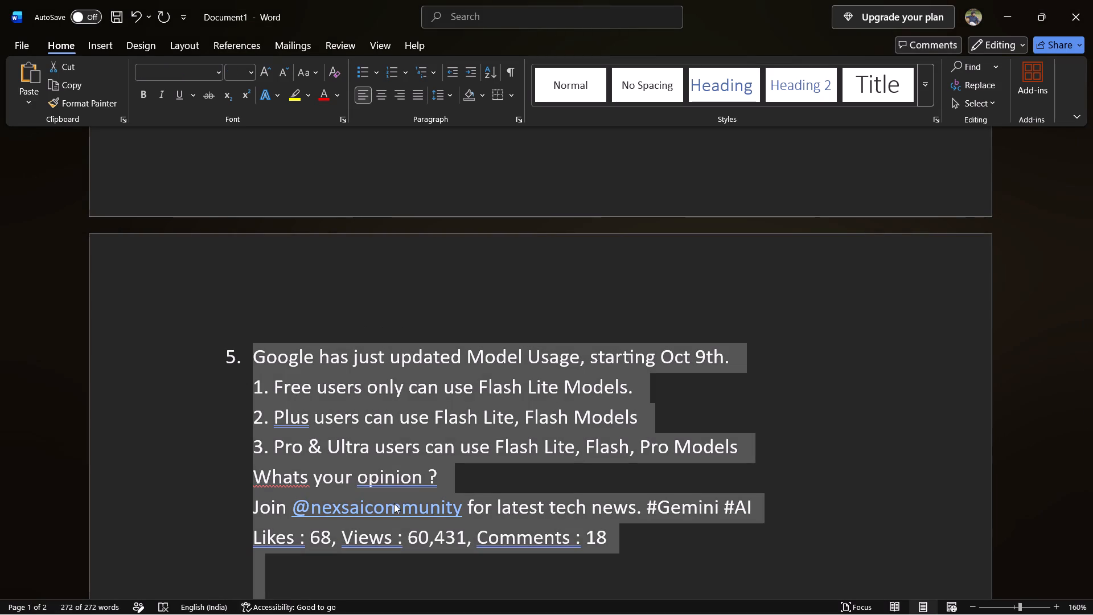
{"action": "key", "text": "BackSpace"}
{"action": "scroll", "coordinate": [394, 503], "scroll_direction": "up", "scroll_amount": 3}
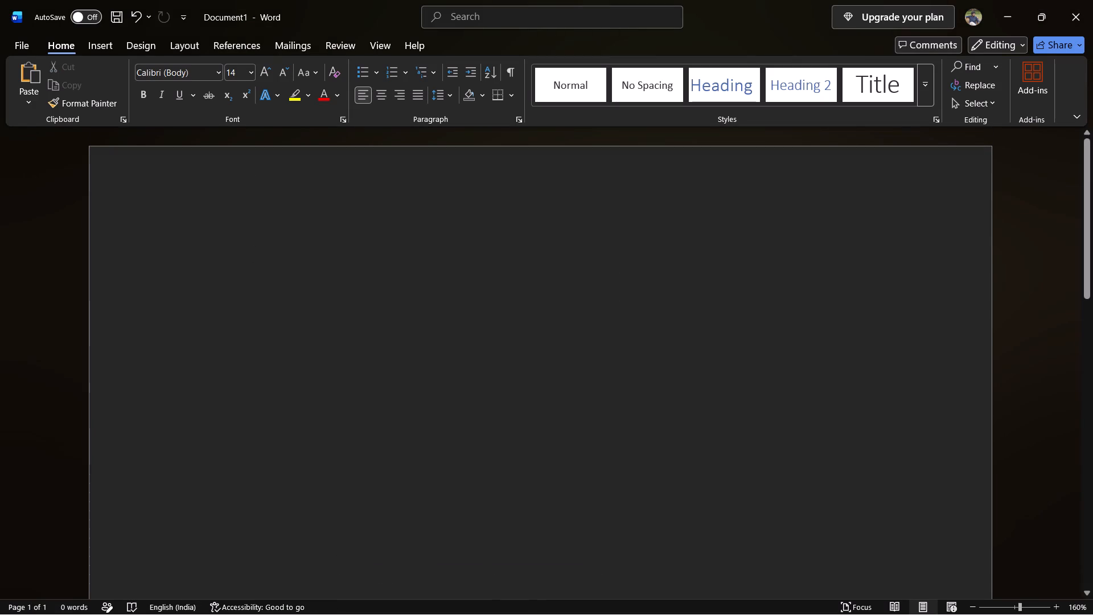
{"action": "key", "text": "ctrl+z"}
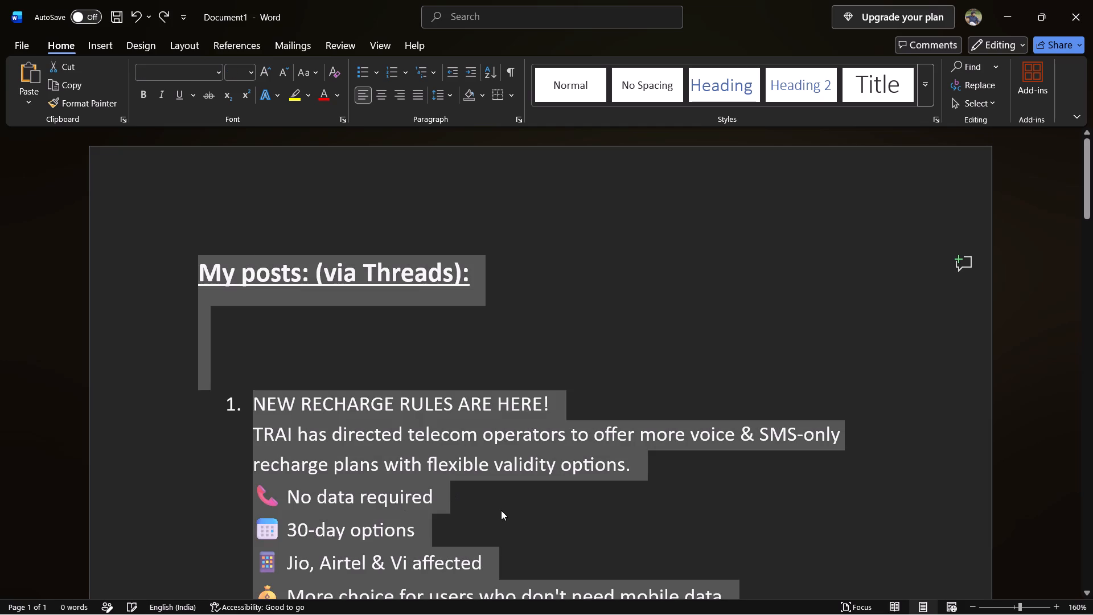
Delete all five numbered posts with their statistics lines, keeping only the heading "My posts: (via Threads):".
{"action": "left_click", "coordinate": [501, 510]}
{"action": "scroll", "coordinate": [501, 510], "scroll_direction": "down", "scroll_amount": 4}
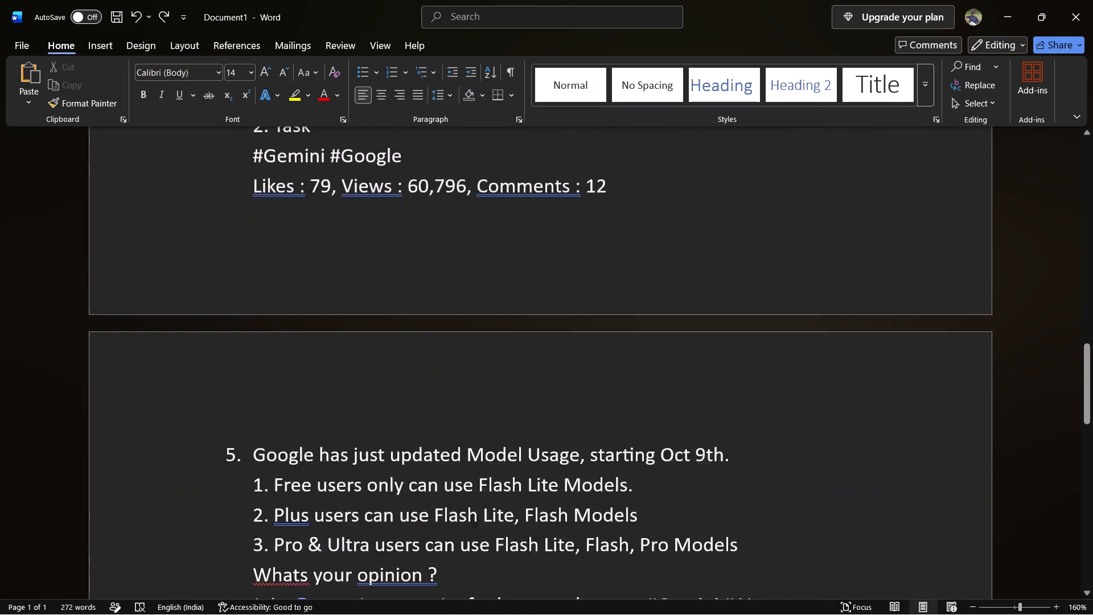
{"action": "scroll", "coordinate": [501, 510], "scroll_direction": "down", "scroll_amount": 1}
{"action": "left_click_drag", "start_coordinate": [628, 551], "coordinate": [378, 34]}
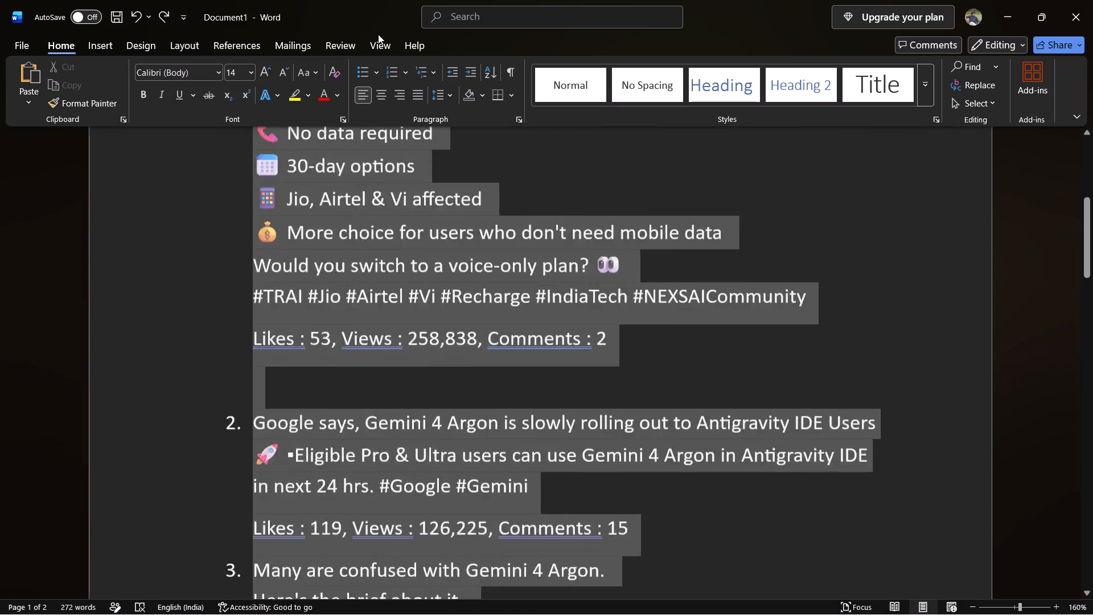
{"action": "left_click_drag", "start_coordinate": [378, 34], "coordinate": [244, 397]}
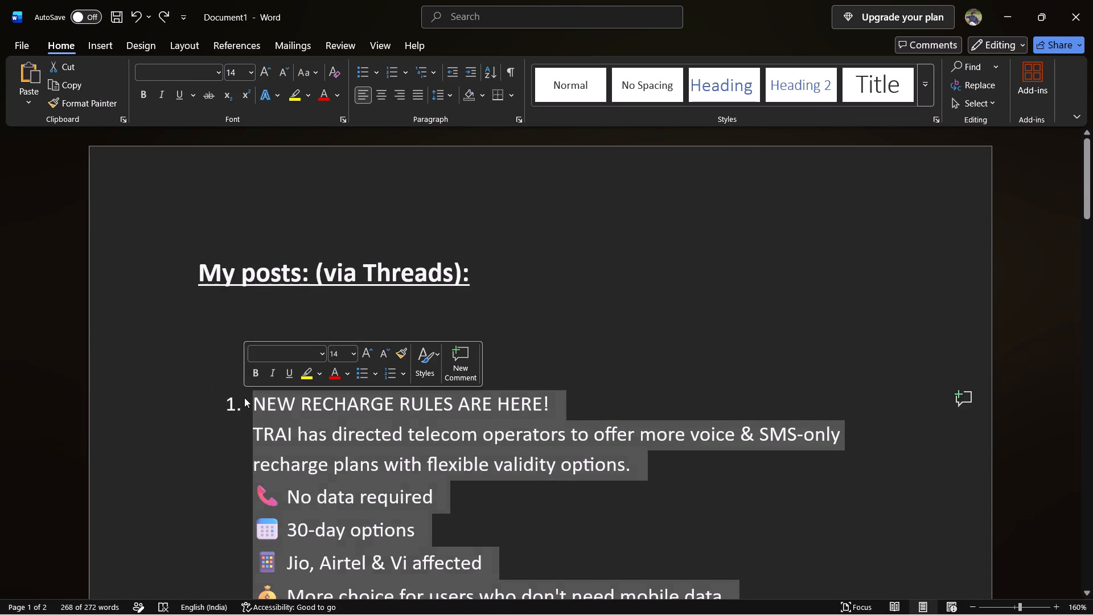
{"action": "key", "text": "BackSpace"}
{"action": "key", "text": "BackSpace"}
{"action": "key", "text": "BackSpace"}
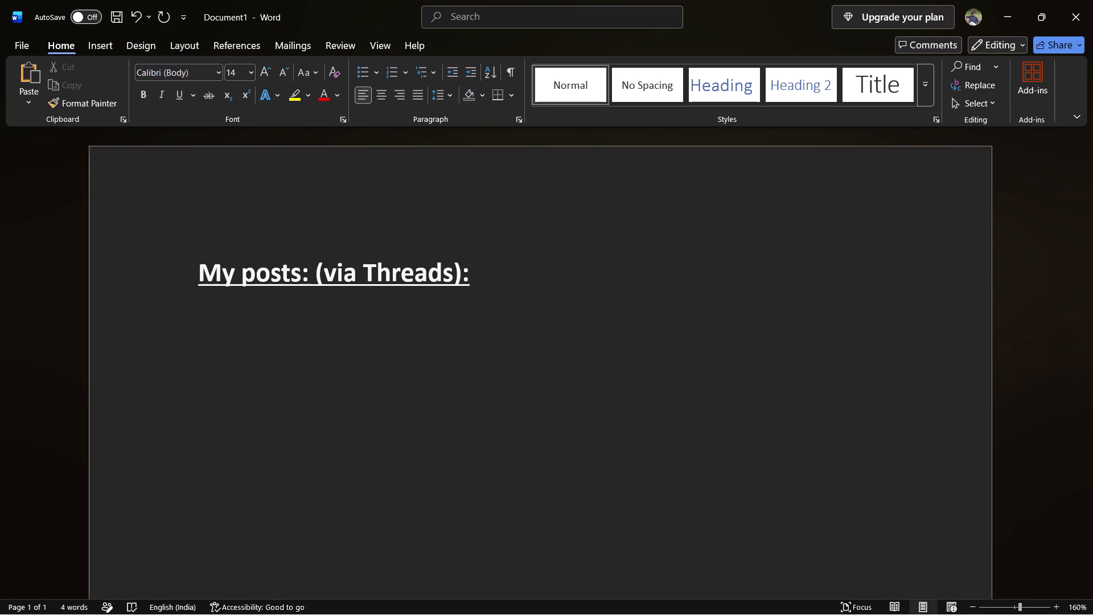
Examine the Threads insights and the full thread page of the post "NEW RECHARGE RULES ARE HERE!".
{"action": "key", "text": "alt+Tab"}
{"action": "left_click", "coordinate": [298, 298]}
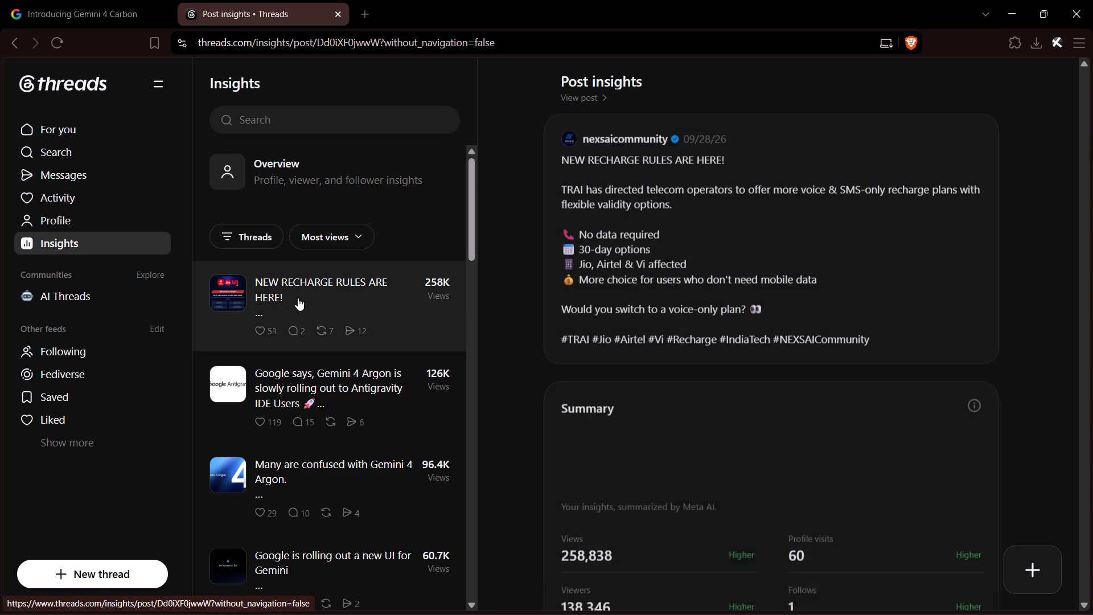
{"action": "scroll", "coordinate": [529, 425], "scroll_direction": "down", "scroll_amount": 1}
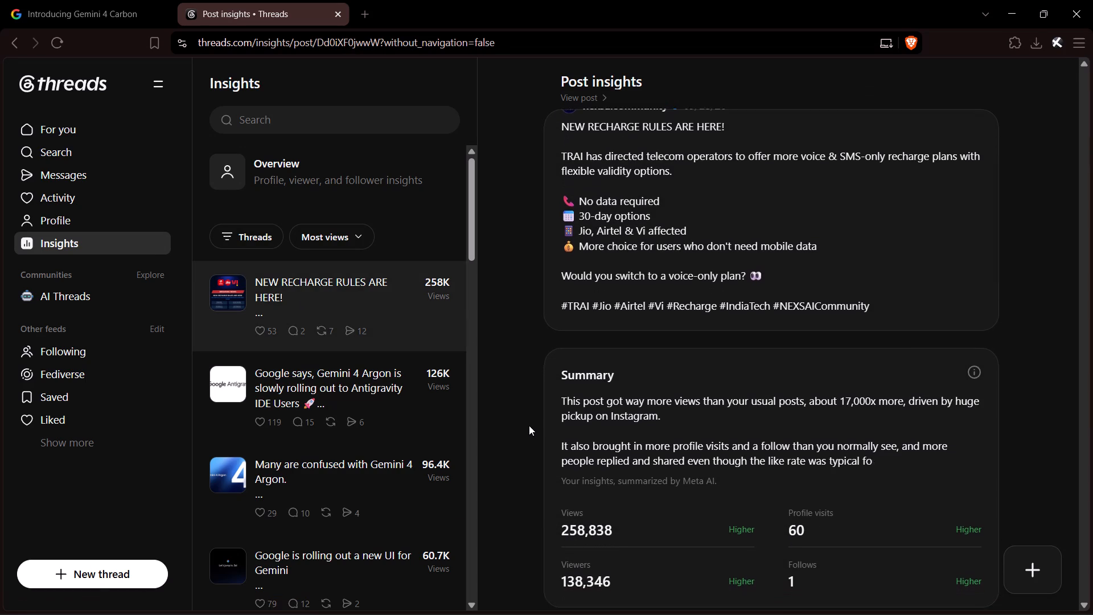
{"action": "scroll", "coordinate": [529, 425], "scroll_direction": "down", "scroll_amount": 2}
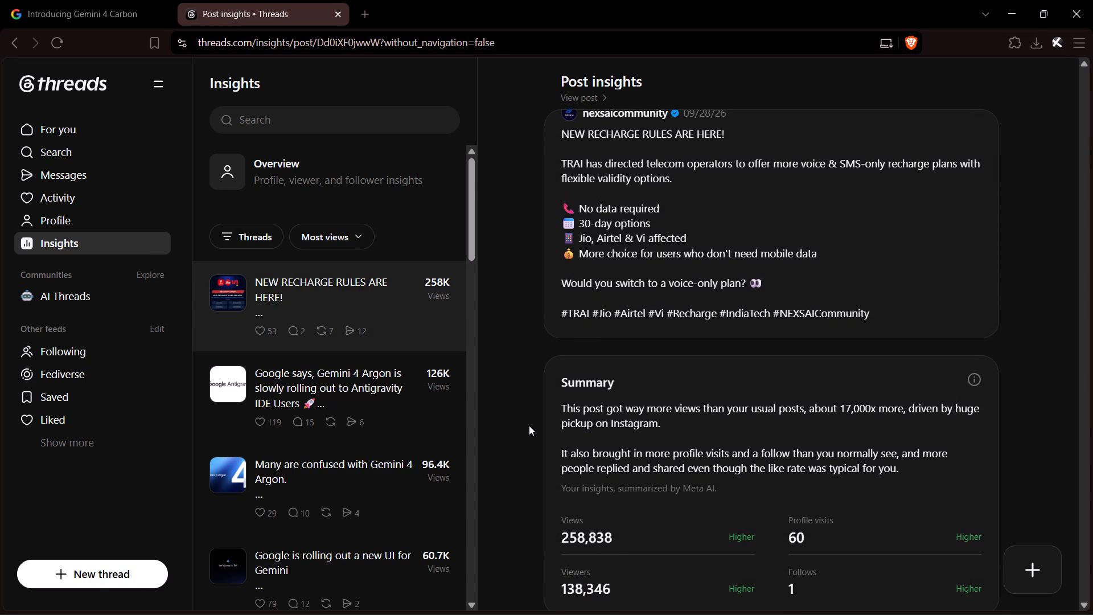
{"action": "scroll", "coordinate": [529, 425], "scroll_direction": "down", "scroll_amount": 1}
{"action": "left_click", "coordinate": [158, 83]}
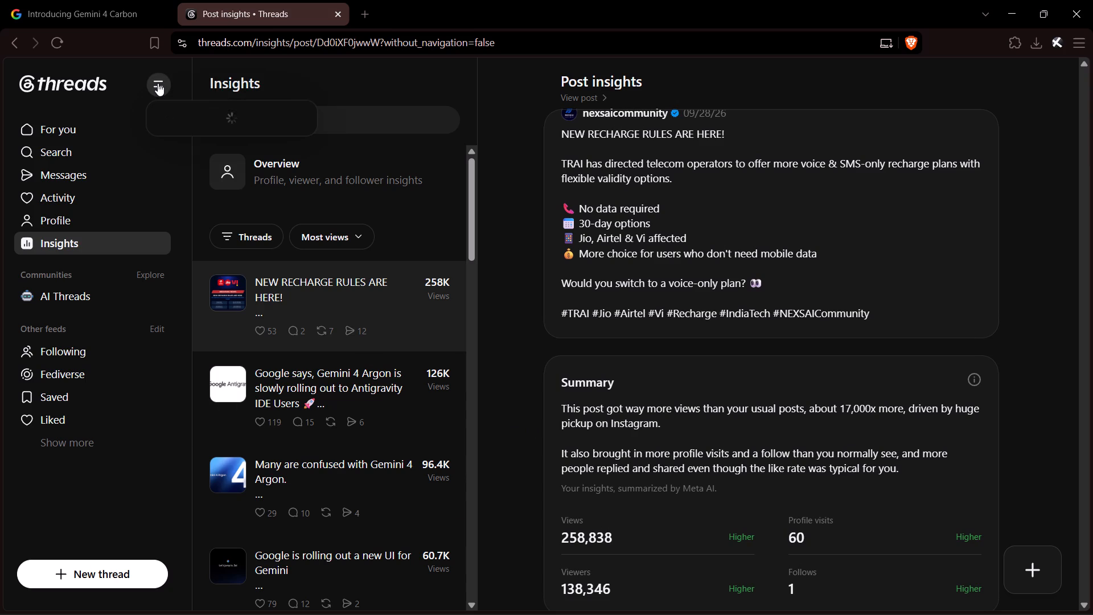
{"action": "left_click", "coordinate": [494, 246]}
{"action": "left_click", "coordinate": [589, 91]}
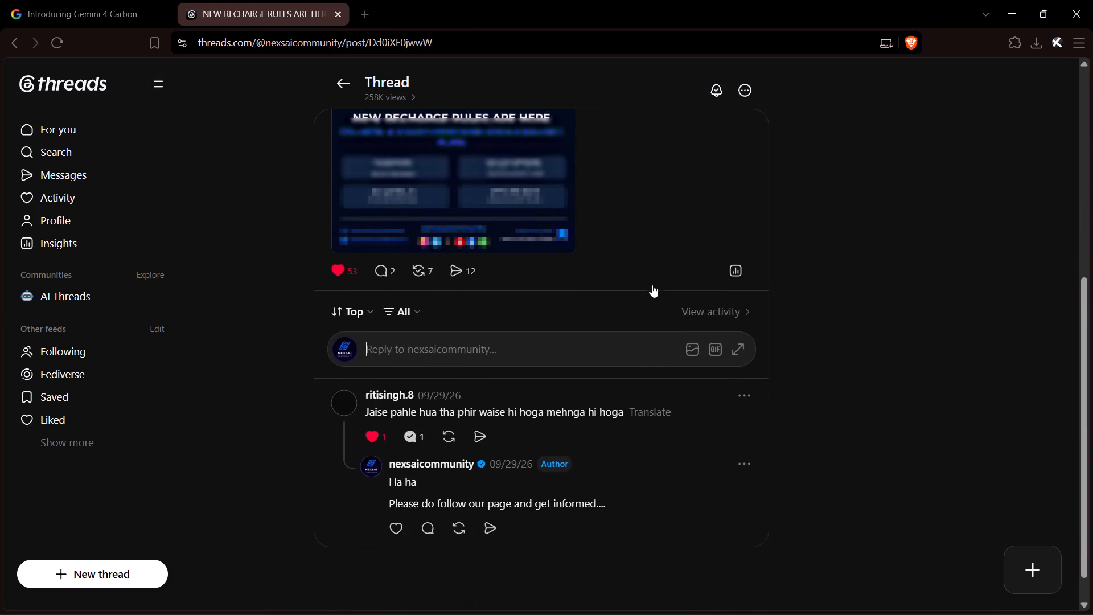
{"action": "scroll", "coordinate": [652, 285], "scroll_direction": "up", "scroll_amount": 1}
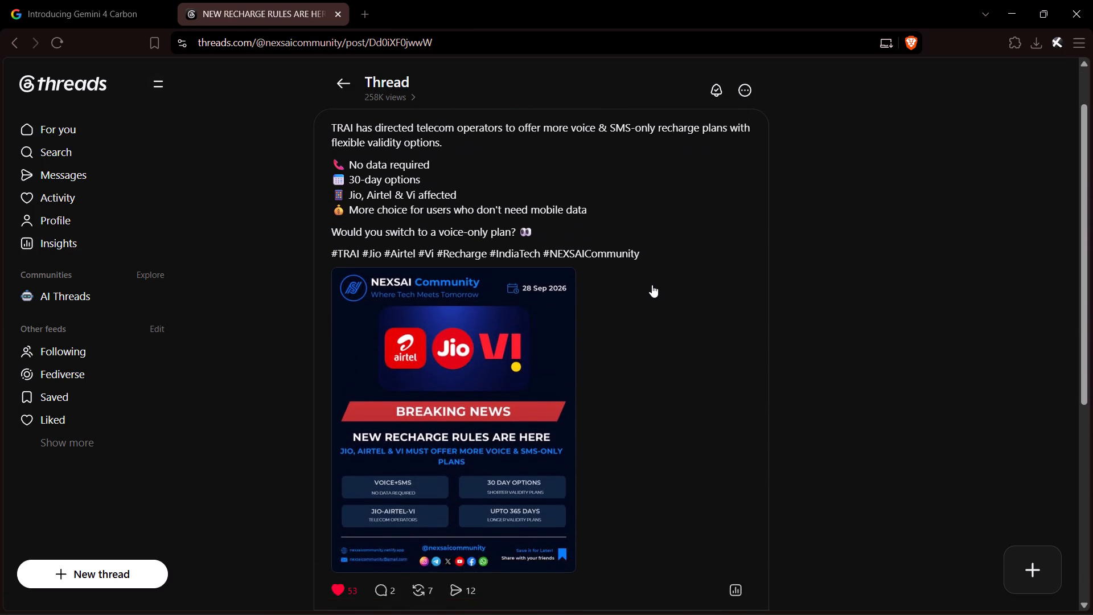
{"action": "scroll", "coordinate": [652, 285], "scroll_direction": "right", "scroll_amount": 11}
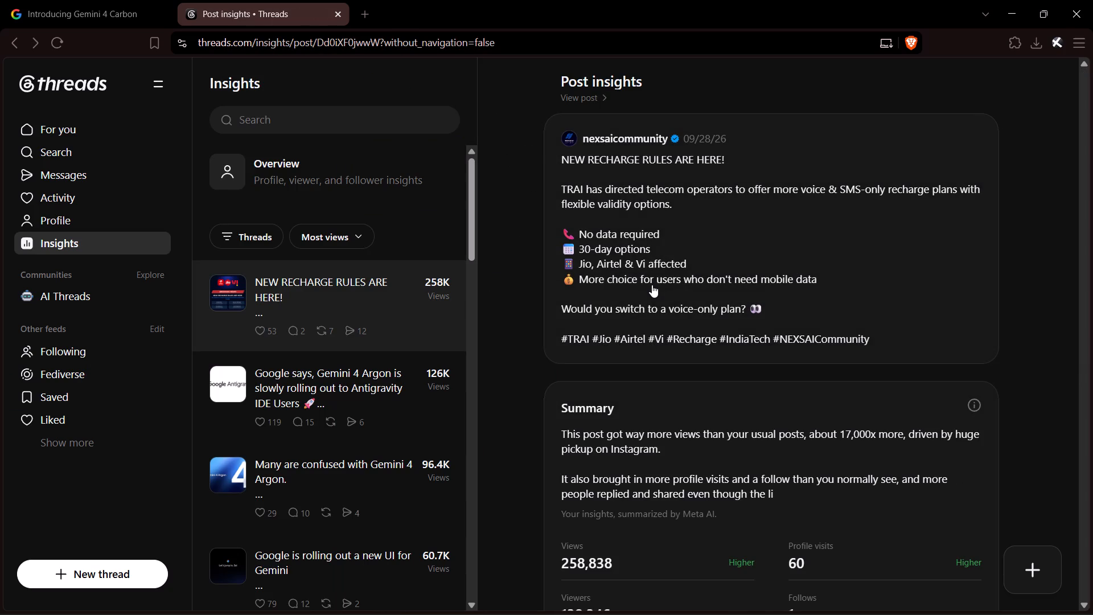
{"action": "scroll", "coordinate": [652, 285], "scroll_direction": "down", "scroll_amount": 1}
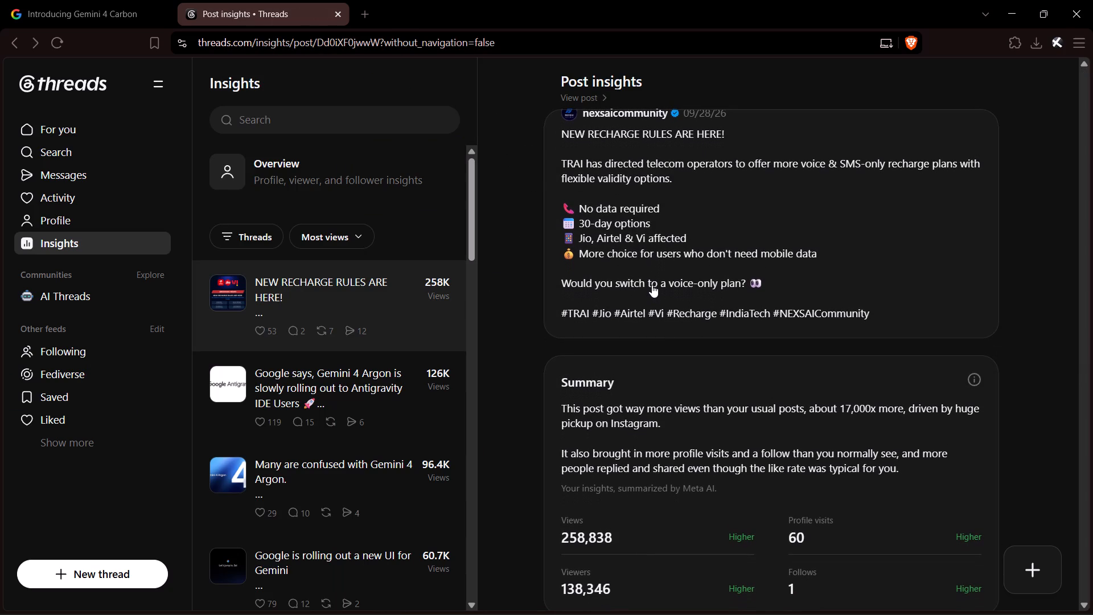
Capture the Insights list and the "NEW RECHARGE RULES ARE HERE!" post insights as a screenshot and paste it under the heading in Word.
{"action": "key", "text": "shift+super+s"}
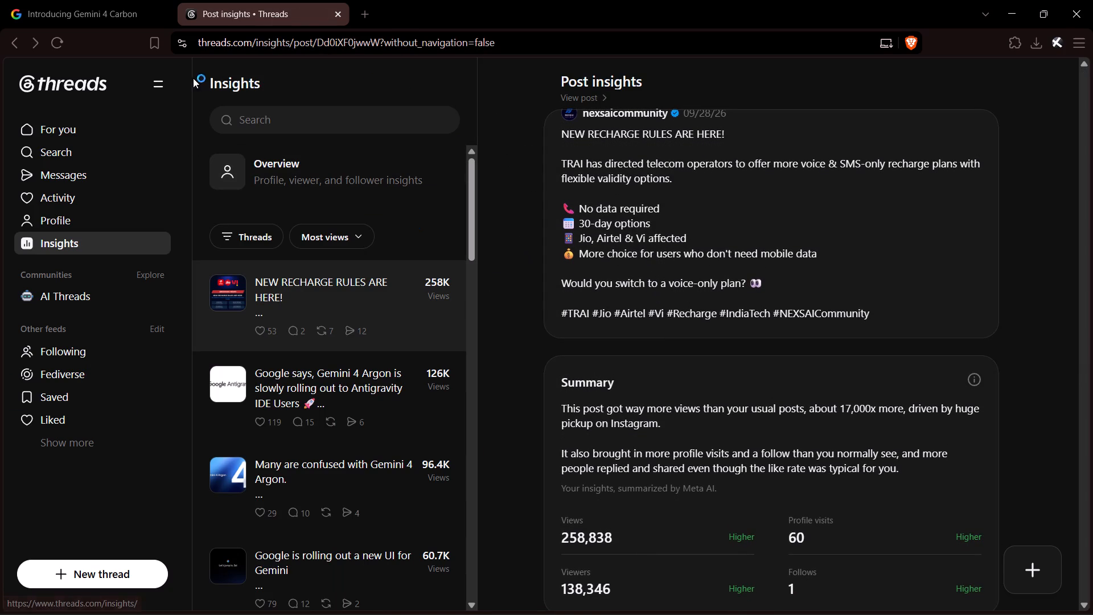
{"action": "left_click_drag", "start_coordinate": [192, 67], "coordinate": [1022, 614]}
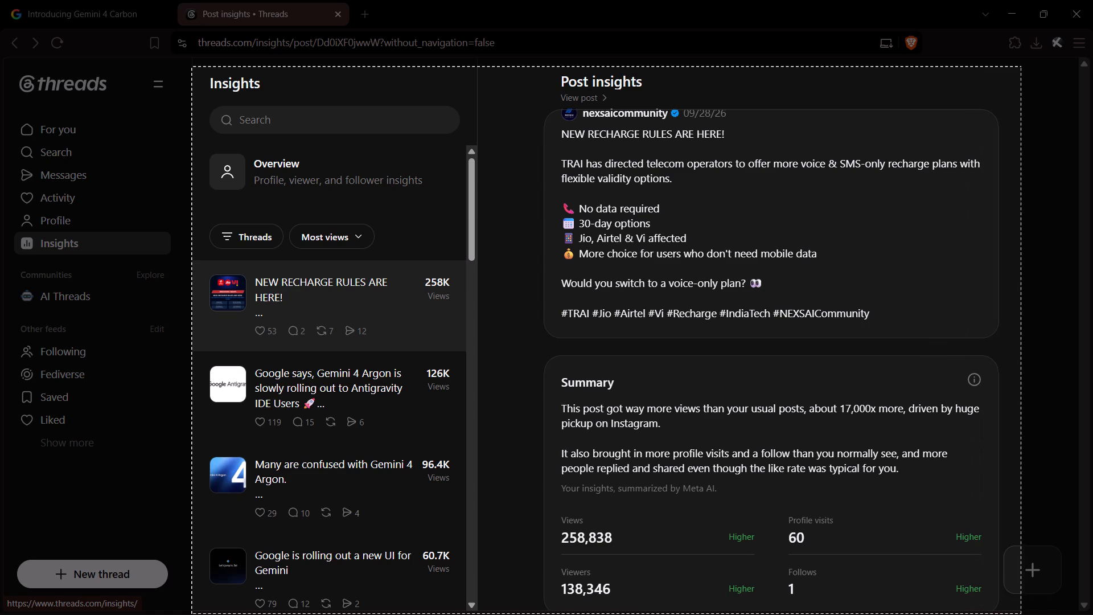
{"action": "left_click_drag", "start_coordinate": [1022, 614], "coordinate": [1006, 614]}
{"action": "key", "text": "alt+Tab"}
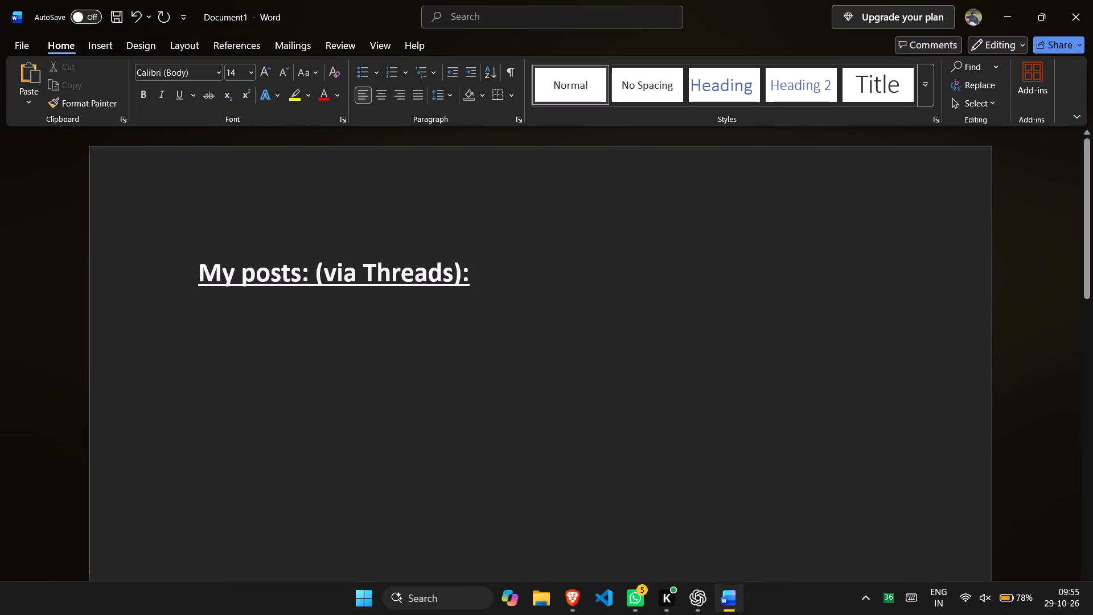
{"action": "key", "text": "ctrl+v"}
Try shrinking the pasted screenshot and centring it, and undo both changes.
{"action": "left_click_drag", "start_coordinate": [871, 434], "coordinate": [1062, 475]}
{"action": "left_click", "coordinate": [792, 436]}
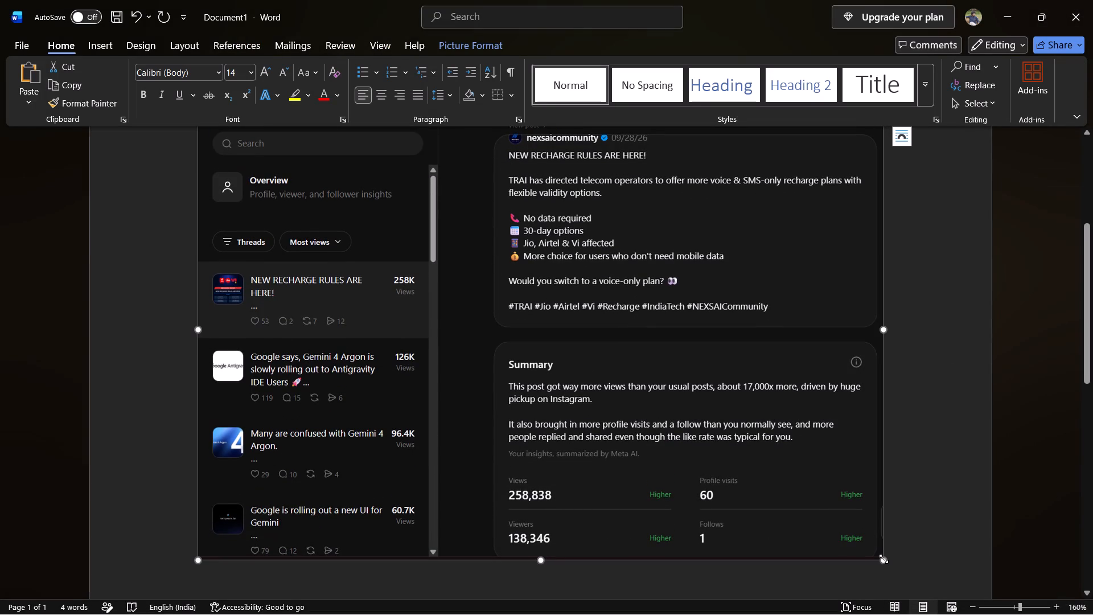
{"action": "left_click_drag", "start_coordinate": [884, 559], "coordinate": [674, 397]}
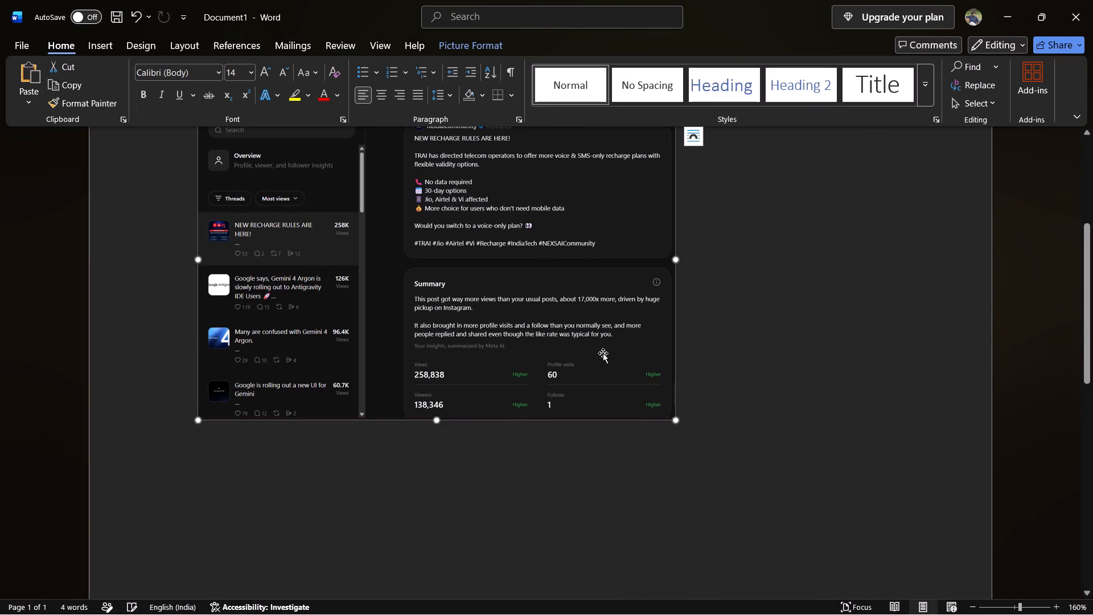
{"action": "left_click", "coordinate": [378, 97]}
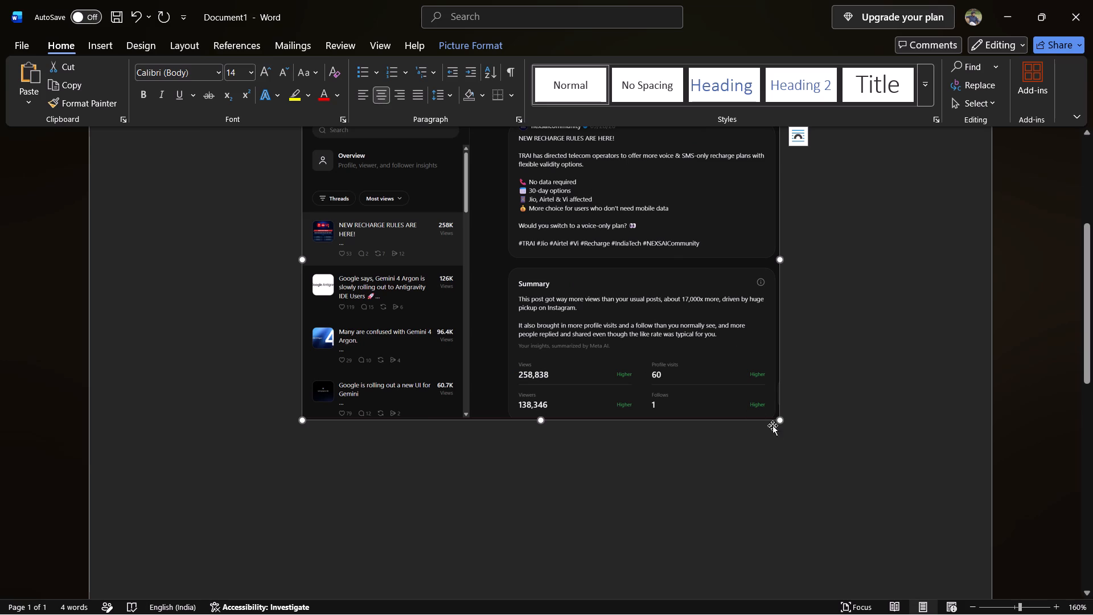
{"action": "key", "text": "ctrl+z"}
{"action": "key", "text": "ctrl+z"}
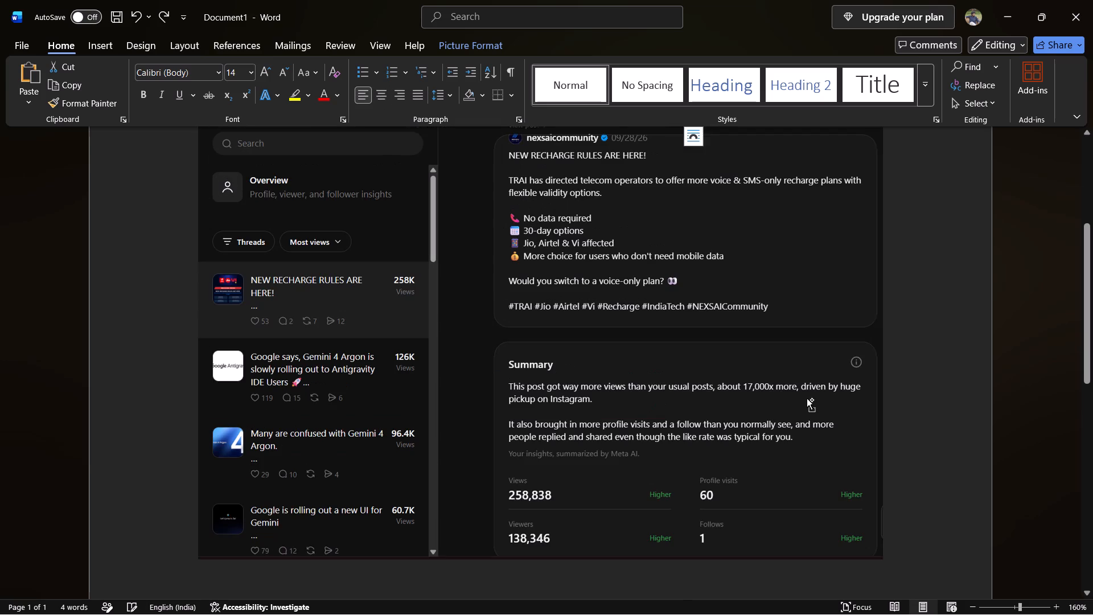
Delete the pasted screenshot and undo back until the five numbered posts with their statistics lines are restored.
{"action": "left_click", "coordinate": [942, 501]}
{"action": "scroll", "coordinate": [942, 501], "scroll_direction": "down", "scroll_amount": 1, "text": "ctrl"}
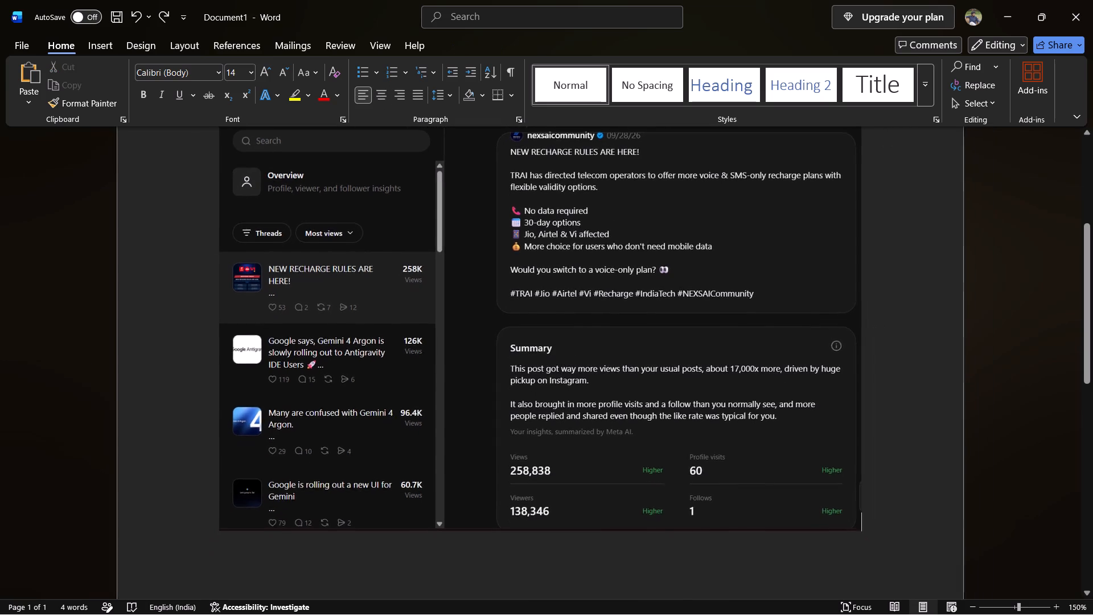
{"action": "scroll", "coordinate": [942, 501], "scroll_direction": "down", "scroll_amount": 7, "text": "ctrl"}
{"action": "scroll", "coordinate": [942, 501], "scroll_direction": "up", "scroll_amount": 1}
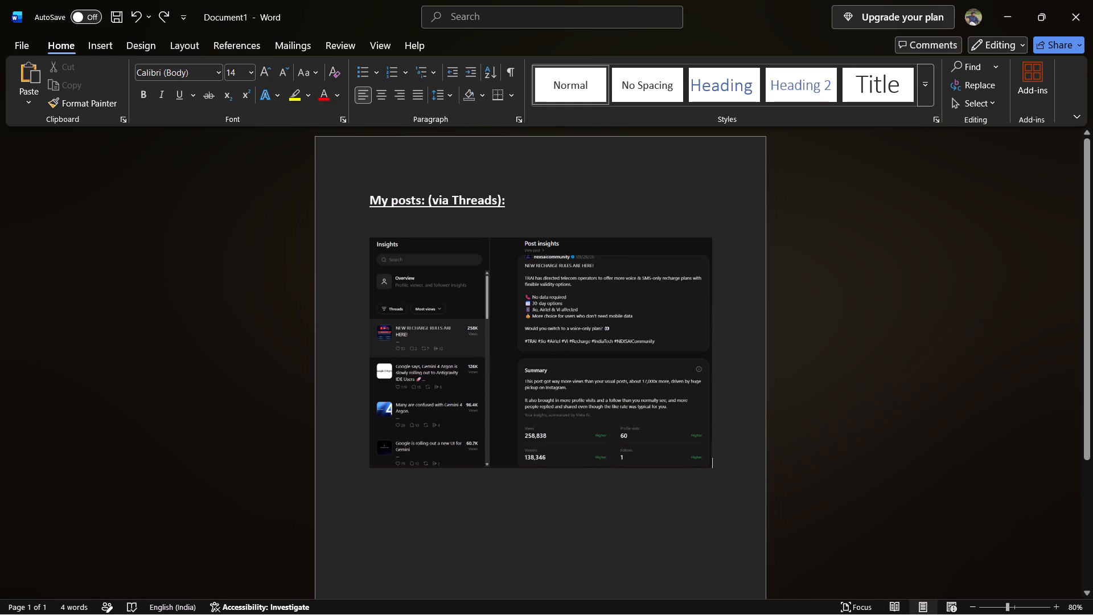
{"action": "left_click", "coordinate": [607, 338]}
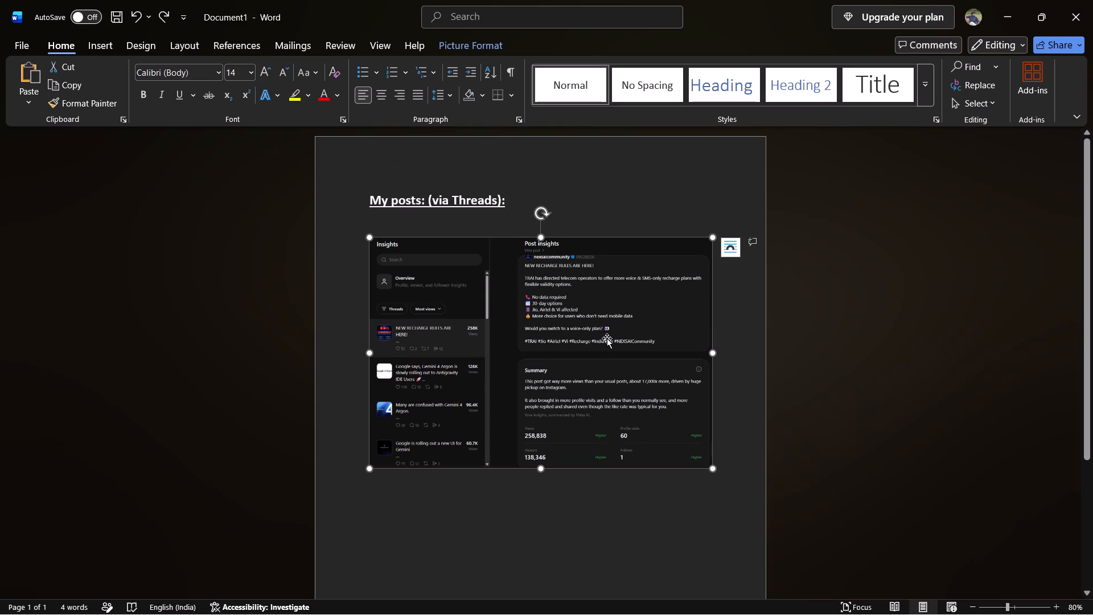
{"action": "key", "text": "BackSpace"}
{"action": "key", "text": "ctrl+z"}
{"action": "key", "text": "ctrl+z"}
{"action": "key", "text": "ctrl+z"}
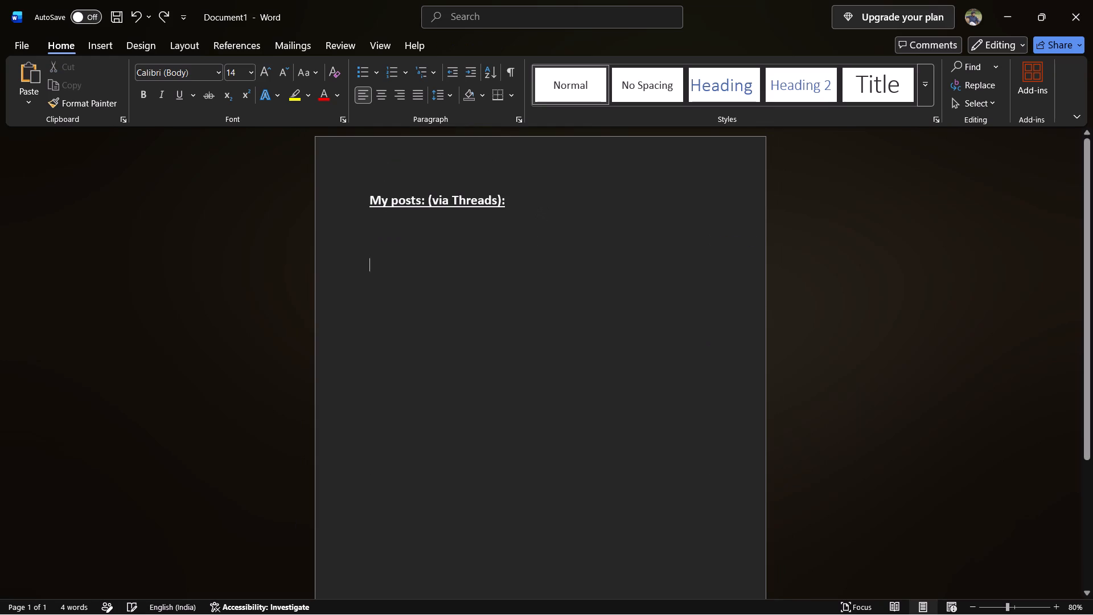
{"action": "key", "text": "ctrl+z"}
{"action": "key", "text": "ctrl+z"}
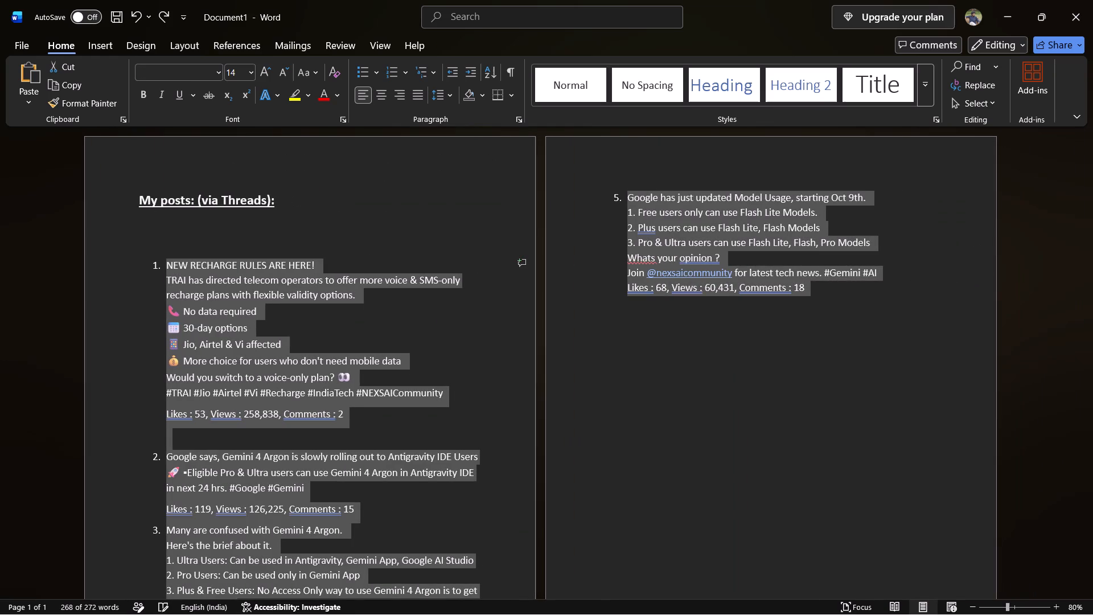
Start numbered item 6 on the empty line below the fifth post's statistics.
{"action": "left_click", "coordinate": [833, 296]}
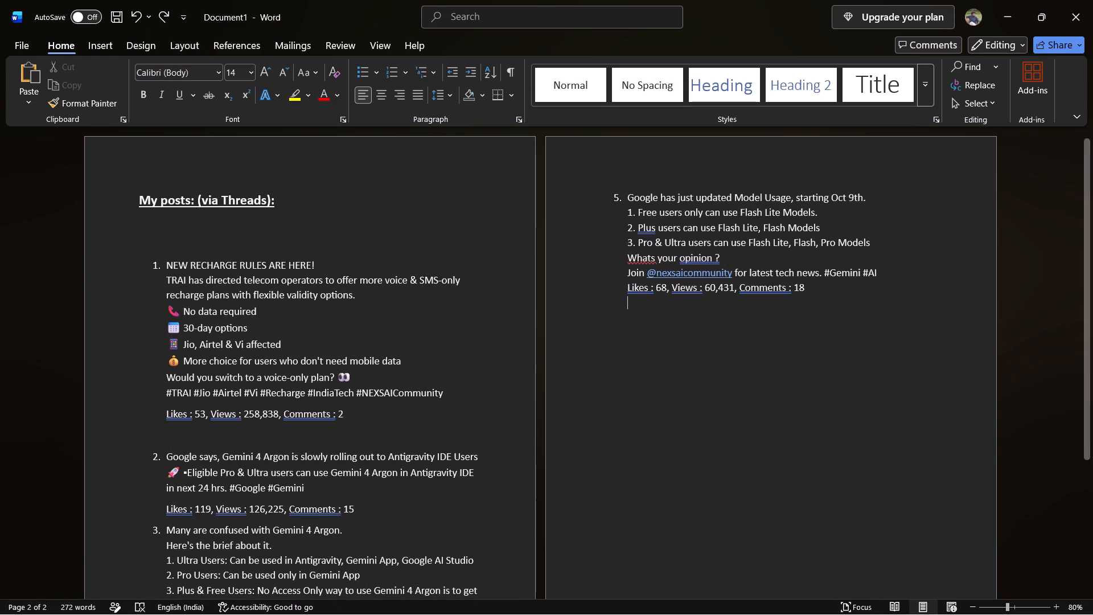
{"action": "type", "text": "6."}
{"action": "key", "text": "space"}
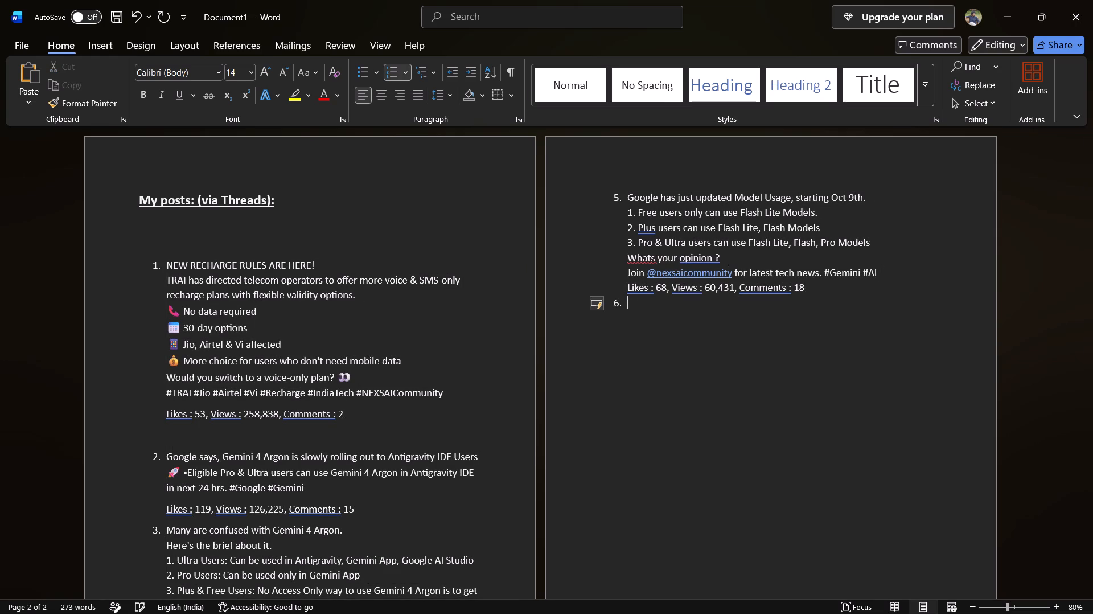
Remove the blank line between the first post's statistics and the second post.
{"action": "left_click", "coordinate": [458, 438]}
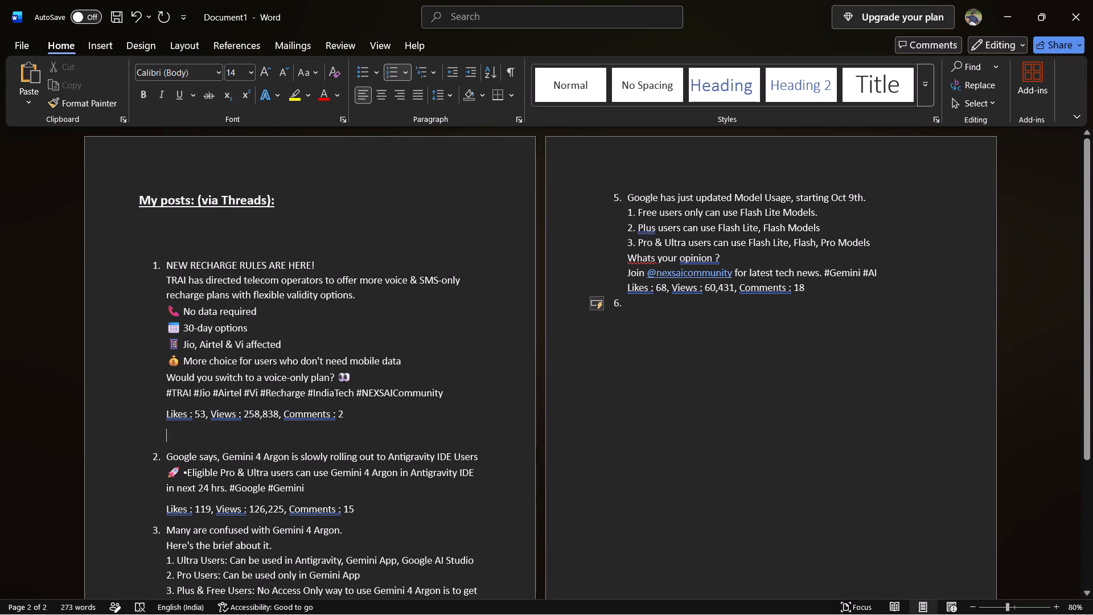
{"action": "key", "text": "BackSpace"}
{"action": "key", "text": "BackSpace"}
Insert a blank line after the fourth post's statistics line.
{"action": "scroll", "coordinate": [458, 438], "scroll_direction": "down", "scroll_amount": 1}
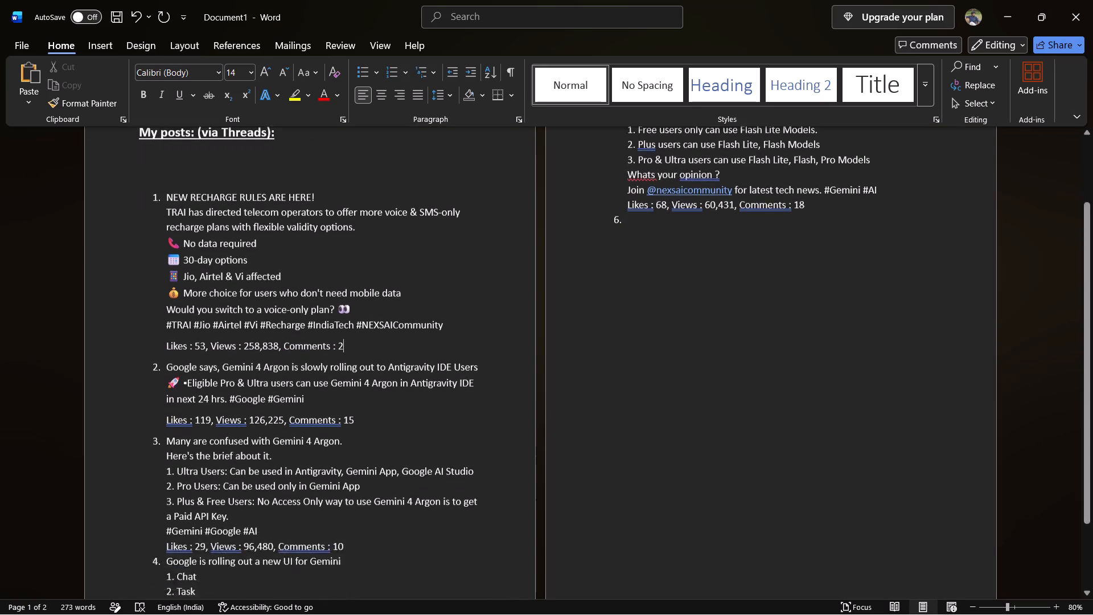
{"action": "scroll", "coordinate": [458, 438], "scroll_direction": "down", "scroll_amount": 2}
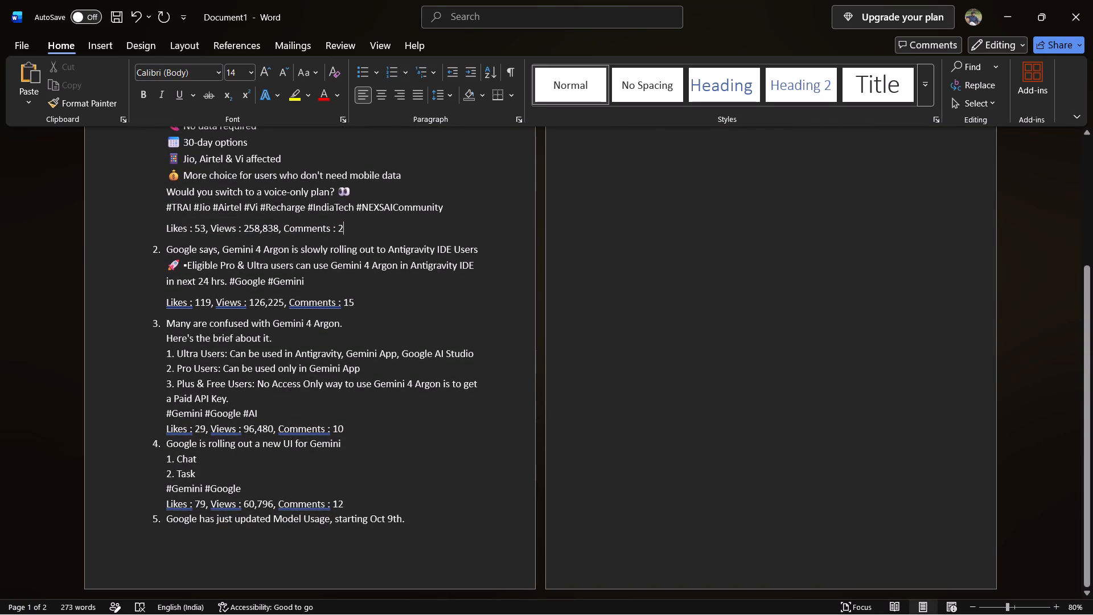
{"action": "left_click", "coordinate": [353, 501]}
{"action": "key", "text": "Return"}
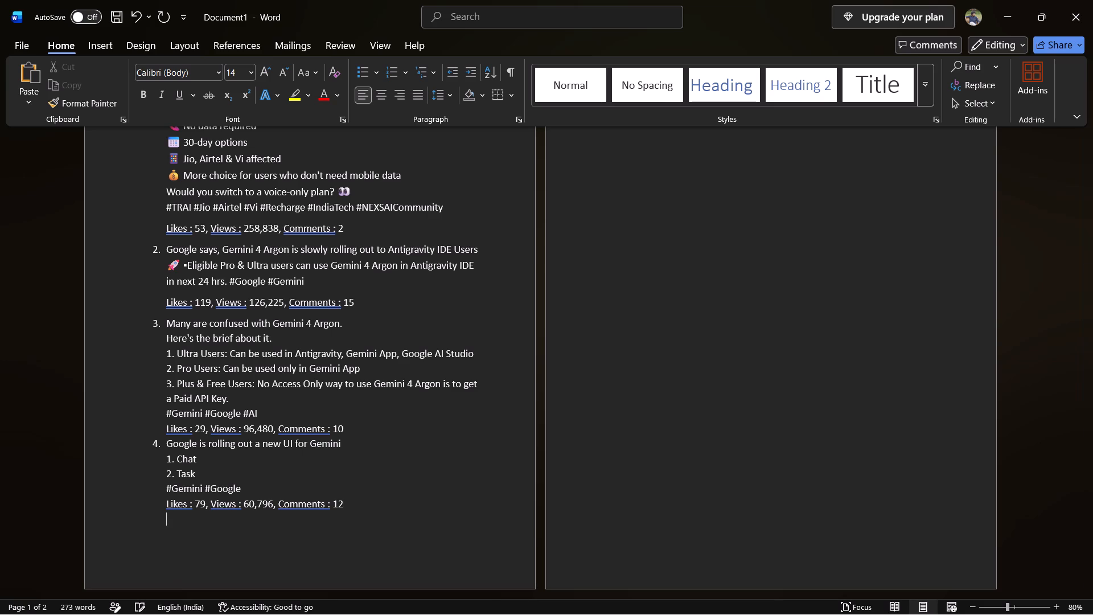
{"action": "scroll", "coordinate": [353, 501], "scroll_direction": "up", "scroll_amount": 2}
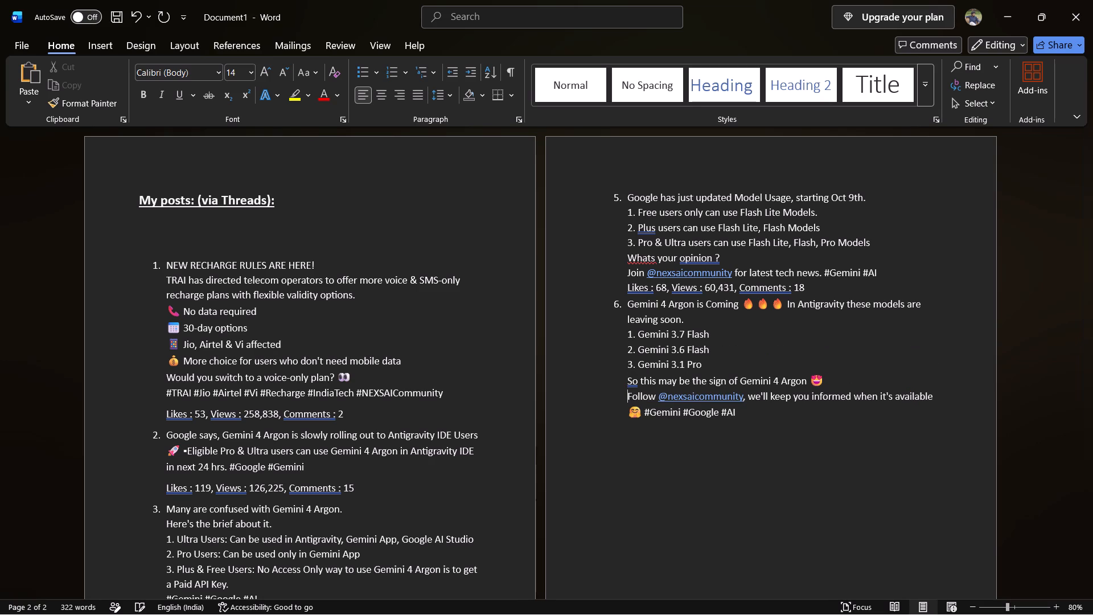
{"action": "left_click", "coordinate": [643, 414]}
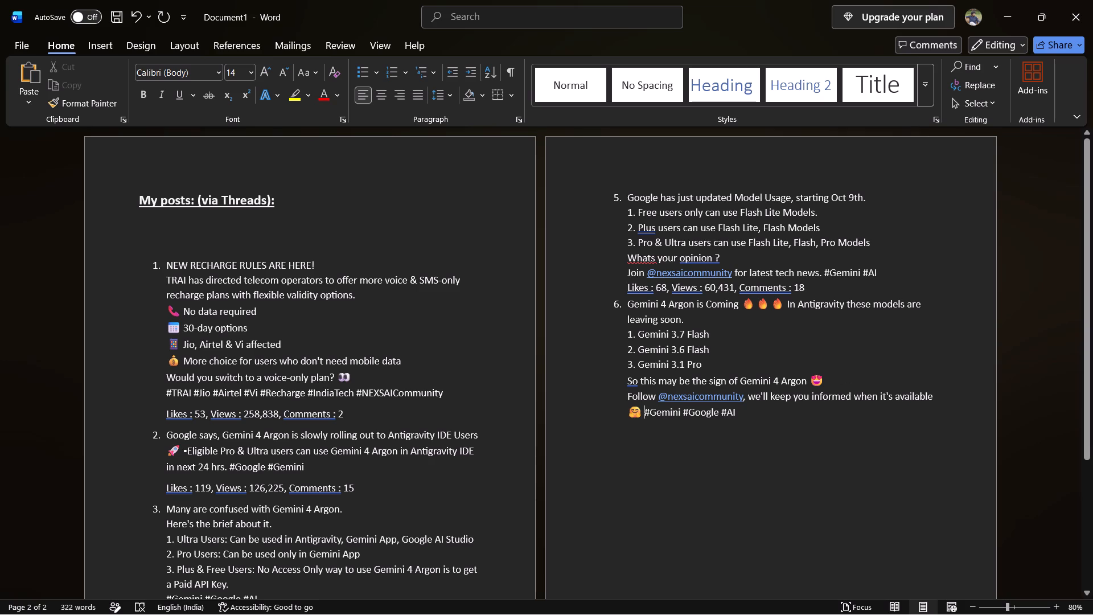
{"action": "key", "text": "Return"}
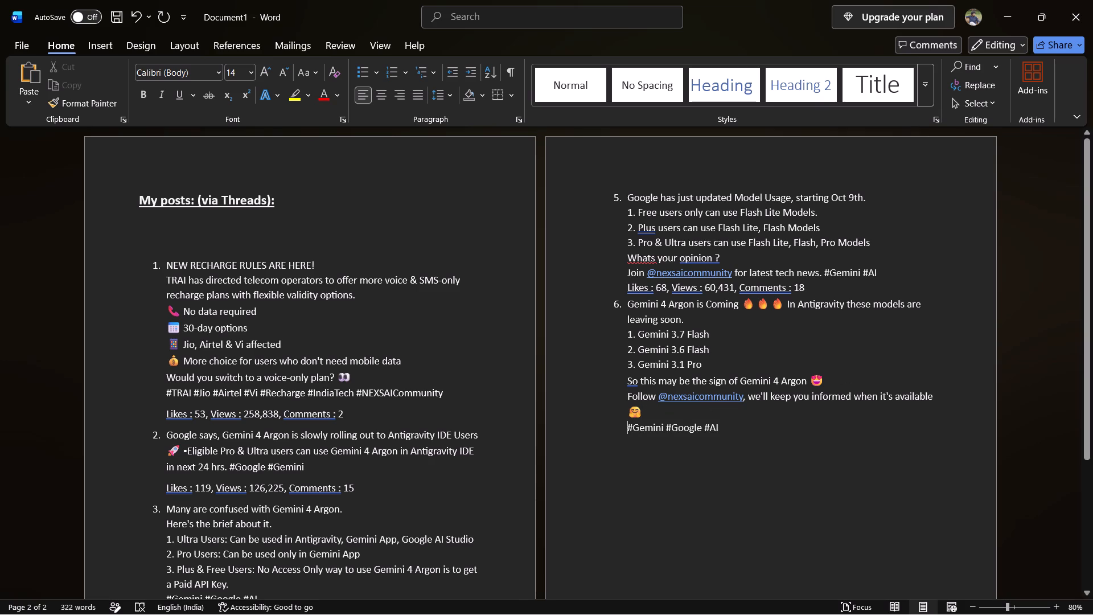
Copy item 5's Likes, Views and Comments line onto a new line below item 6's hashtags.
{"action": "left_click", "coordinate": [828, 282]}
{"action": "left_click_drag", "start_coordinate": [811, 282], "coordinate": [811, 282]}
{"action": "left_click_drag", "start_coordinate": [811, 282], "coordinate": [632, 291]}
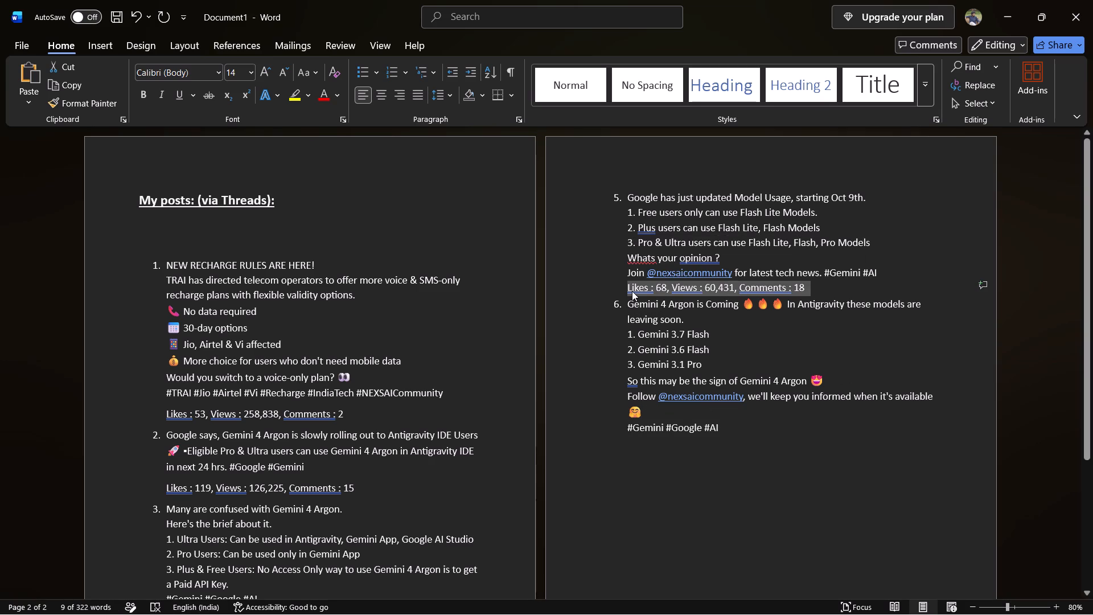
{"action": "key", "text": "ctrl+c"}
{"action": "left_click", "coordinate": [732, 429]}
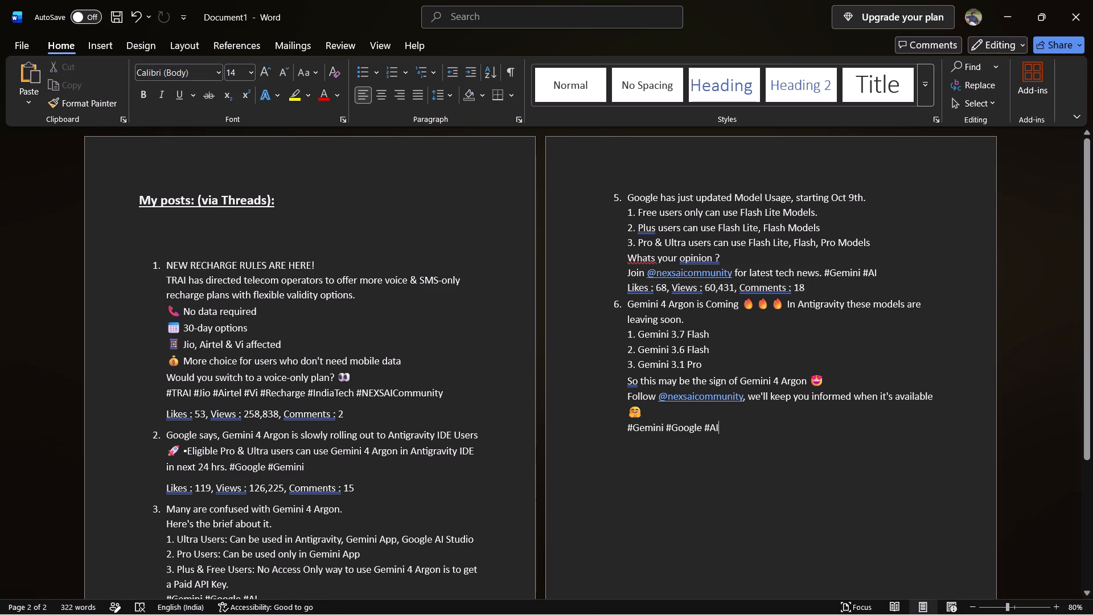
{"action": "key", "text": "Return"}
{"action": "key", "text": "ctrl+v"}
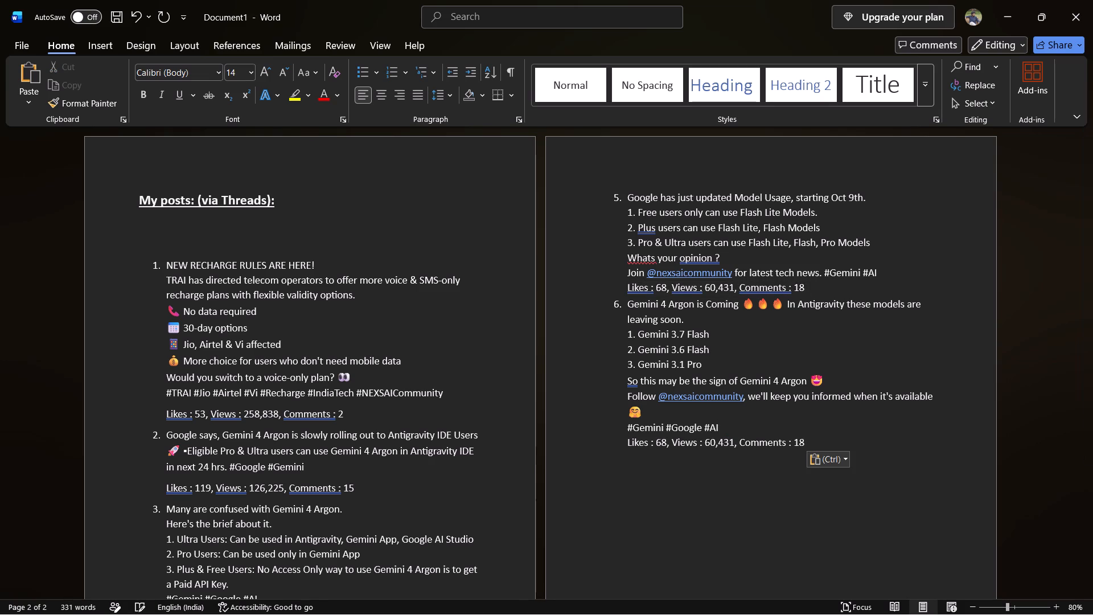
Set the likes in item 6's statistics line to 146, using the post's Threads insights.
{"action": "key", "text": "alt+Tab"}
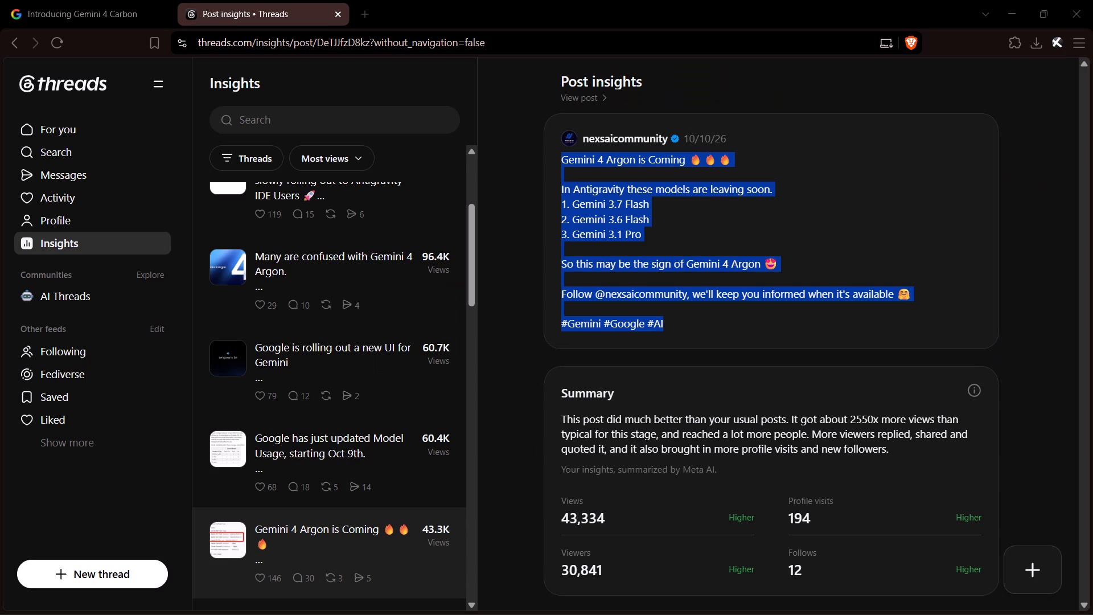
{"action": "key", "text": "alt+Tab"}
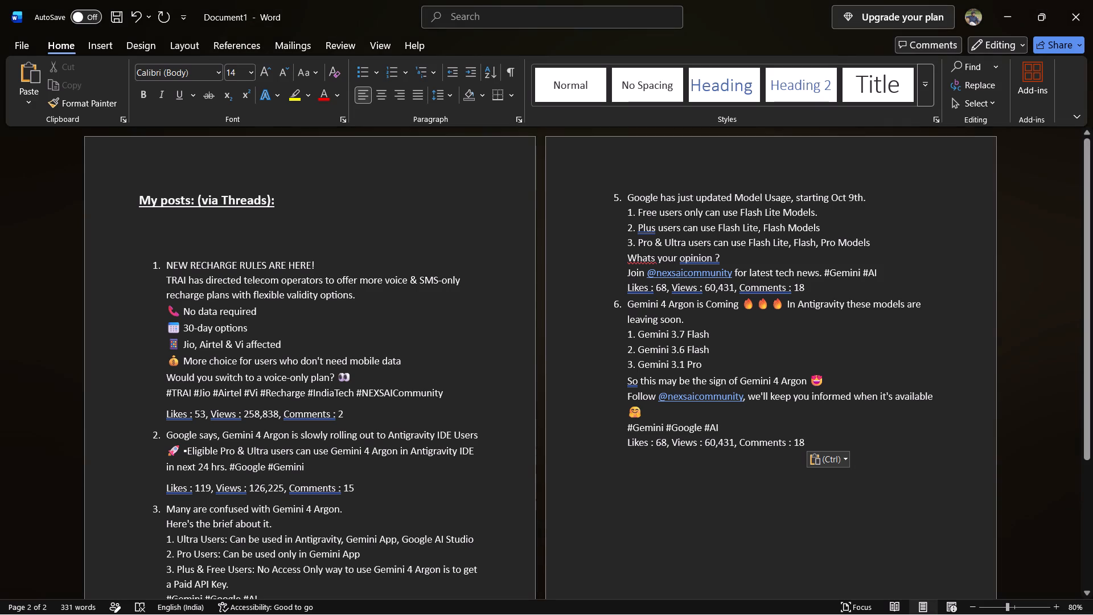
{"action": "left_click", "coordinate": [663, 442]}
{"action": "key", "text": "BackSpace"}
{"action": "key", "text": "Delete"}
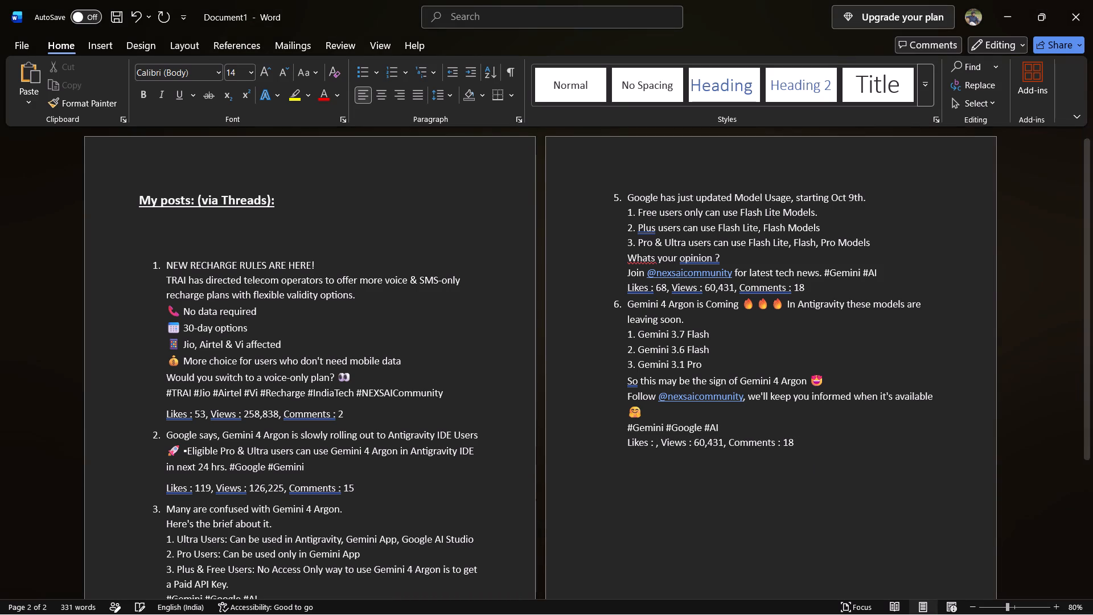
{"action": "key", "text": "1"}
{"action": "type", "text": "46"}
Set the views in item 6's statistics line to 43,334, using the post's Threads insights.
{"action": "key", "text": "alt+Tab"}
{"action": "key", "text": "alt+Tab"}
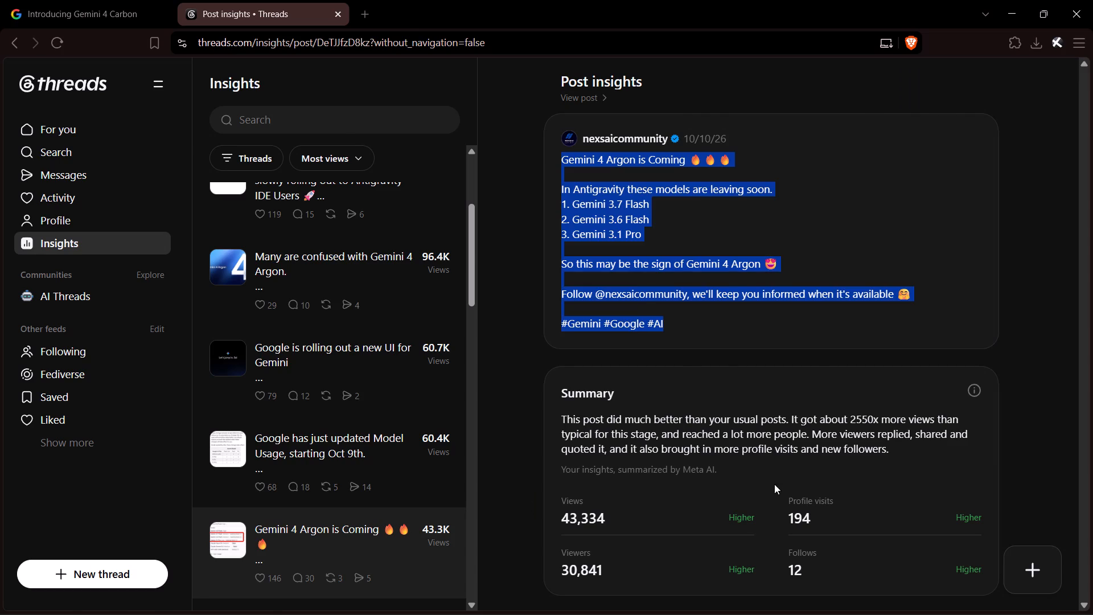
{"action": "left_click", "coordinate": [739, 442]}
{"action": "key", "text": "BackSpace"}
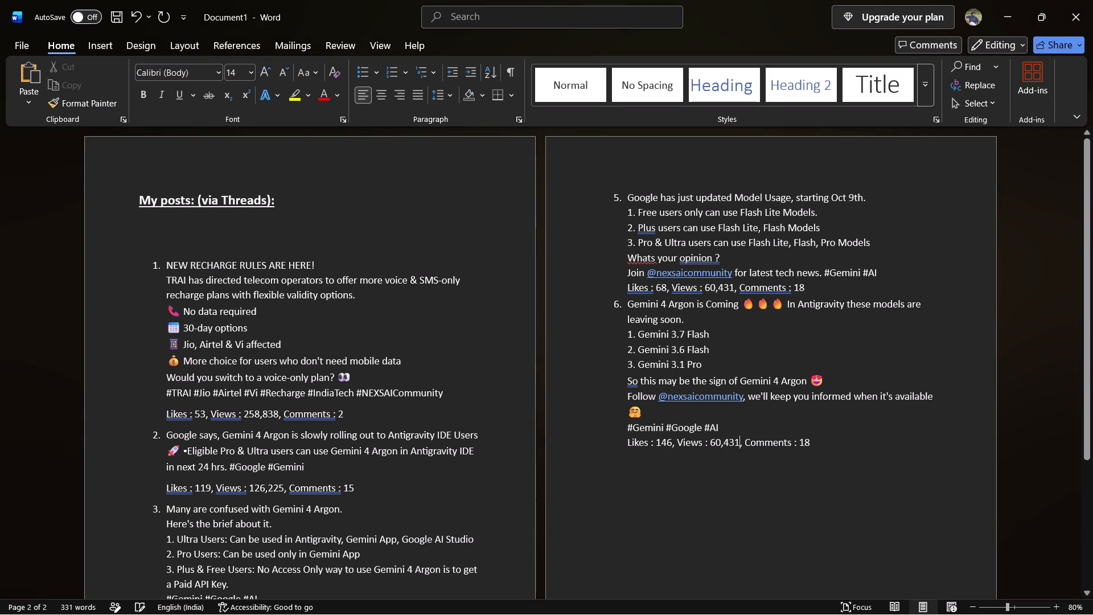
{"action": "key", "text": "BackSpace"}
{"action": "key", "text": "BackSpace"}
{"action": "key", "text": "BackSpace"}
{"action": "key", "text": "BackSpace"}
{"action": "key", "text": "BackSpace"}
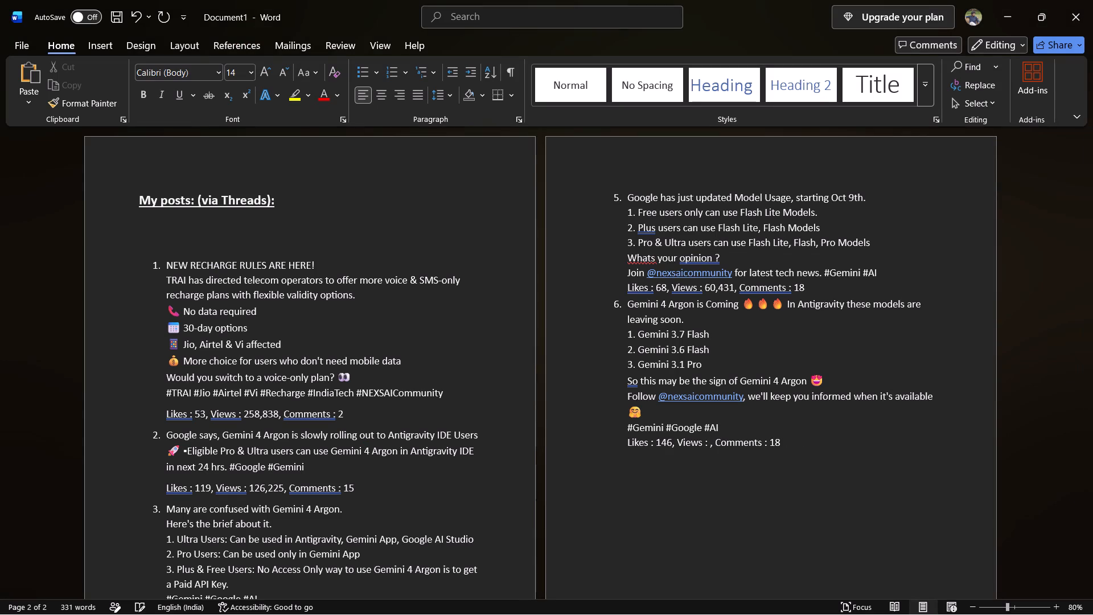
{"action": "type", "text": "43,"}
{"action": "key", "text": "alt+Tab"}
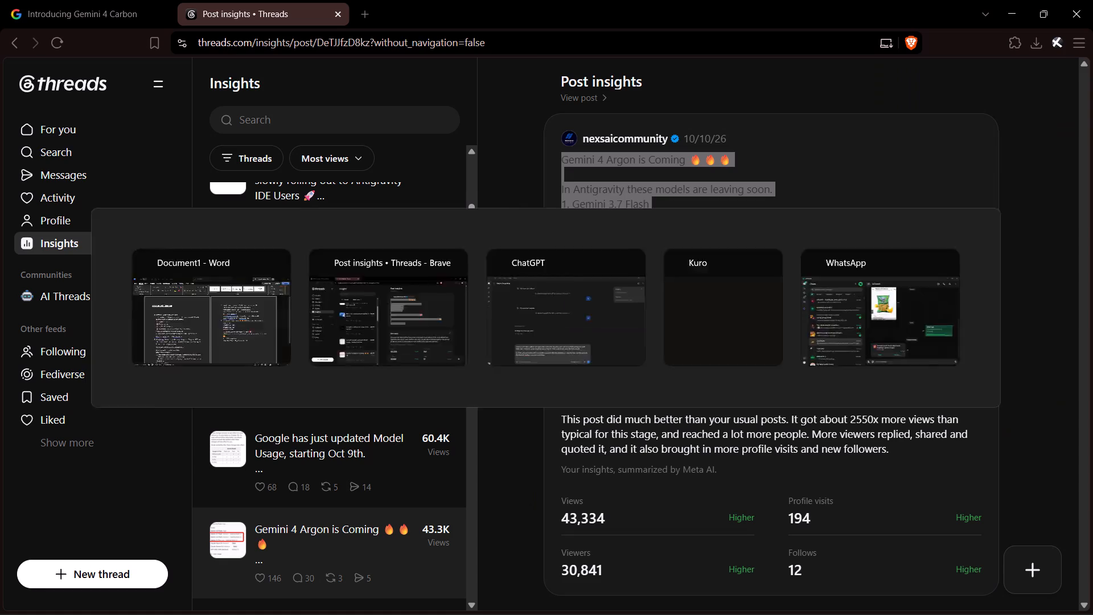
{"action": "key", "text": "alt+Tab"}
{"action": "type", "text": "334"}
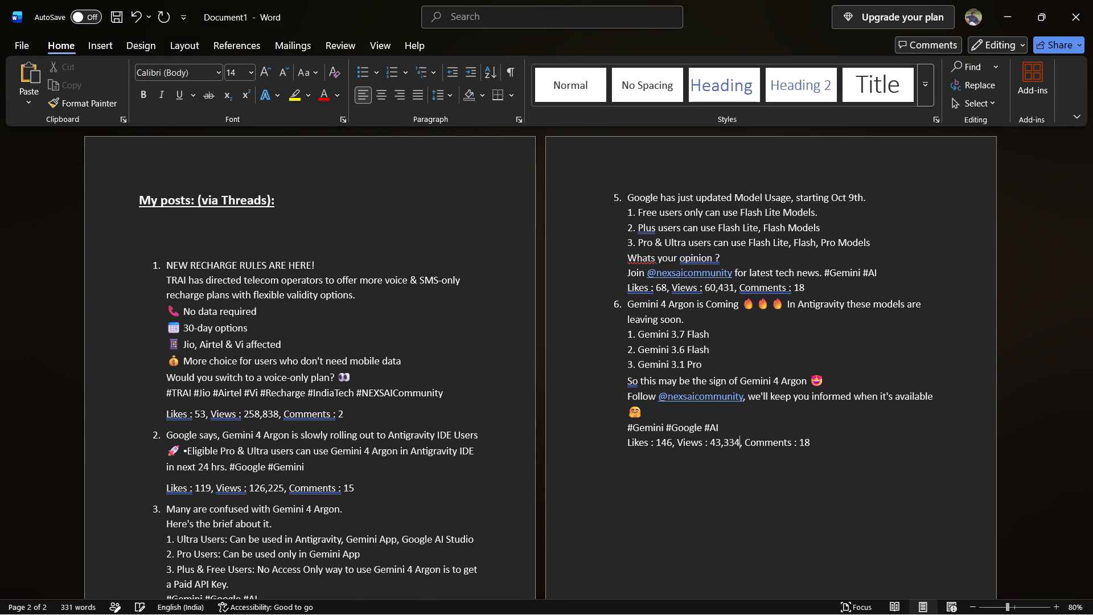
Check the post's comment count in Threads and place the cursor after item 6's comments value in Word.
{"action": "key", "text": "alt+Tab"}
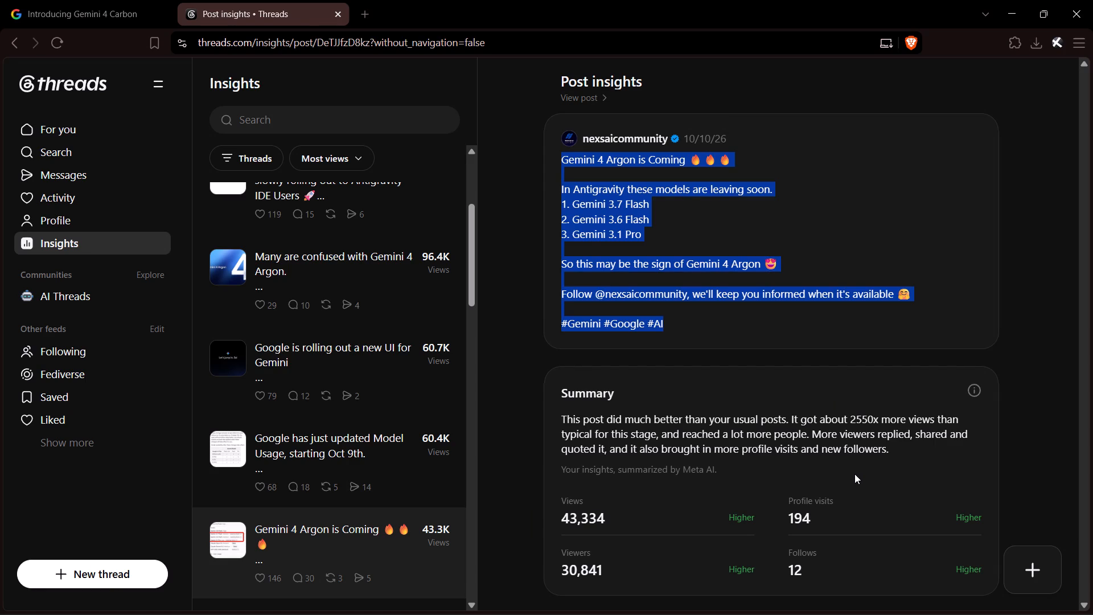
{"action": "key", "text": "alt+Tab"}
{"action": "left_click", "coordinate": [812, 444]}
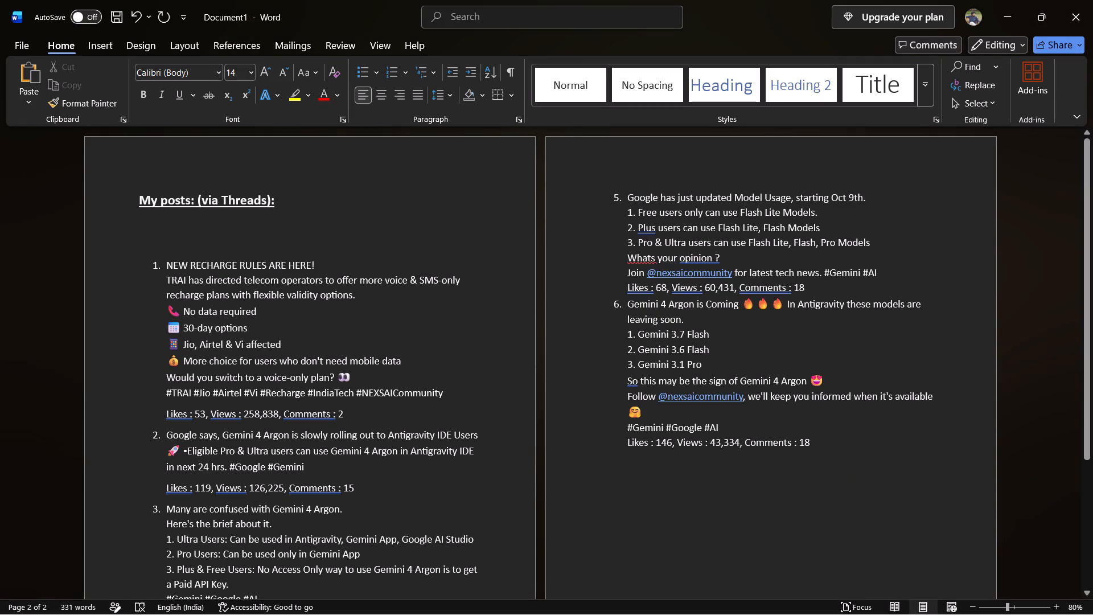
Set the comments in item 6's statistics line to 30.
{"action": "key", "text": "BackSpace"}
{"action": "key", "text": "BackSpace"}
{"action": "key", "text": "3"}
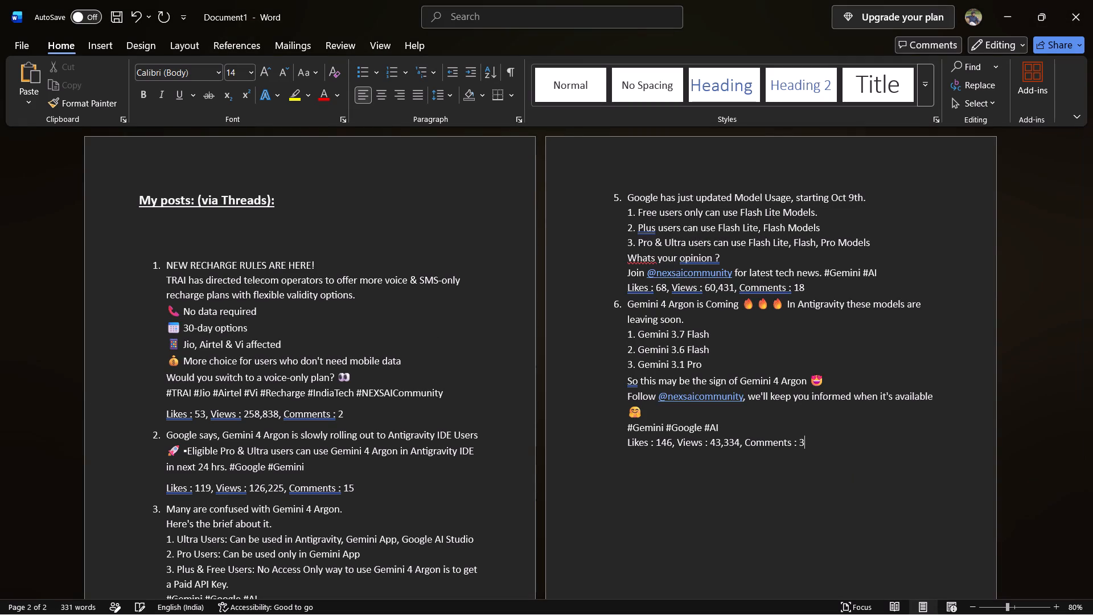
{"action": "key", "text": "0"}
Add list item 7 in Word with the text of the Threads post about WhatsApp testing a redesigned Nav Bar for Android.
{"action": "key", "text": "Return"}
{"action": "key", "text": "Return"}
{"action": "key", "text": "BackSpace"}
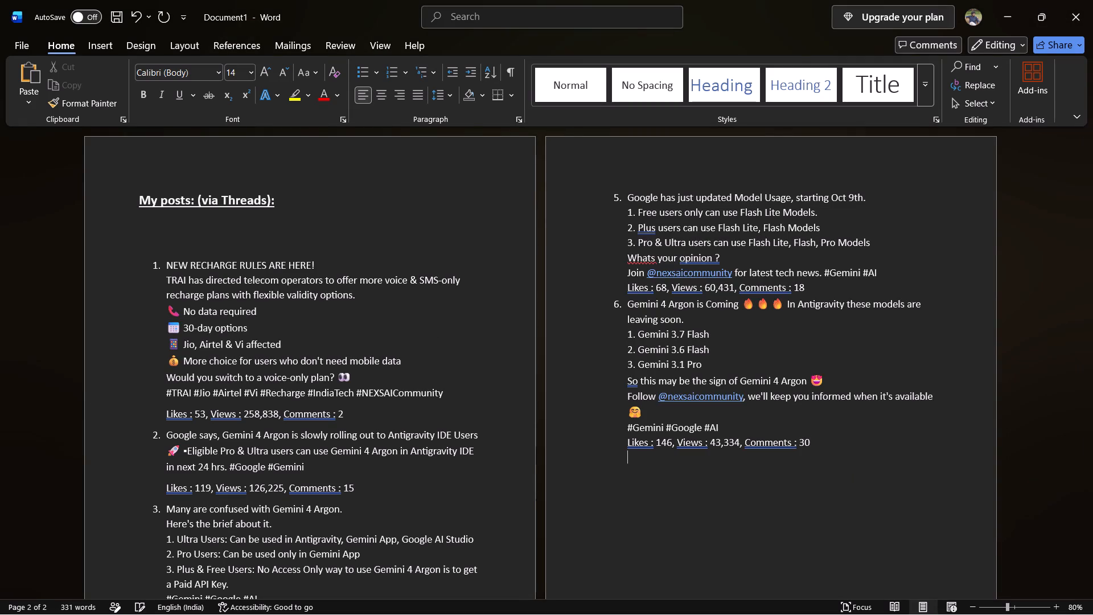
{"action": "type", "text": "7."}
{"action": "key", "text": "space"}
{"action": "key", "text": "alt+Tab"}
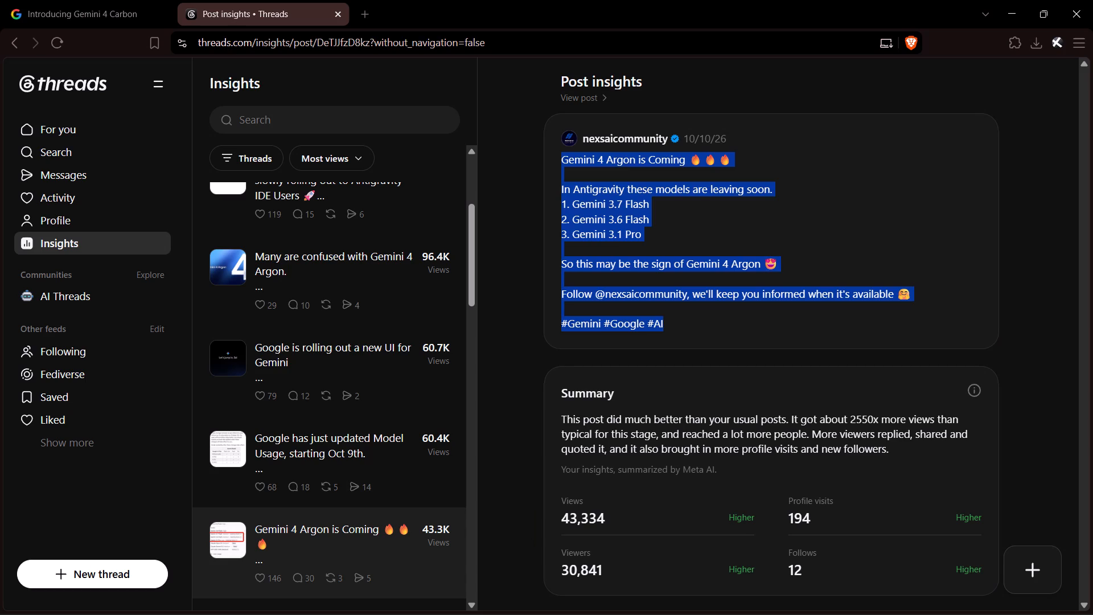
{"action": "scroll", "coordinate": [426, 452], "scroll_direction": "down", "scroll_amount": 2}
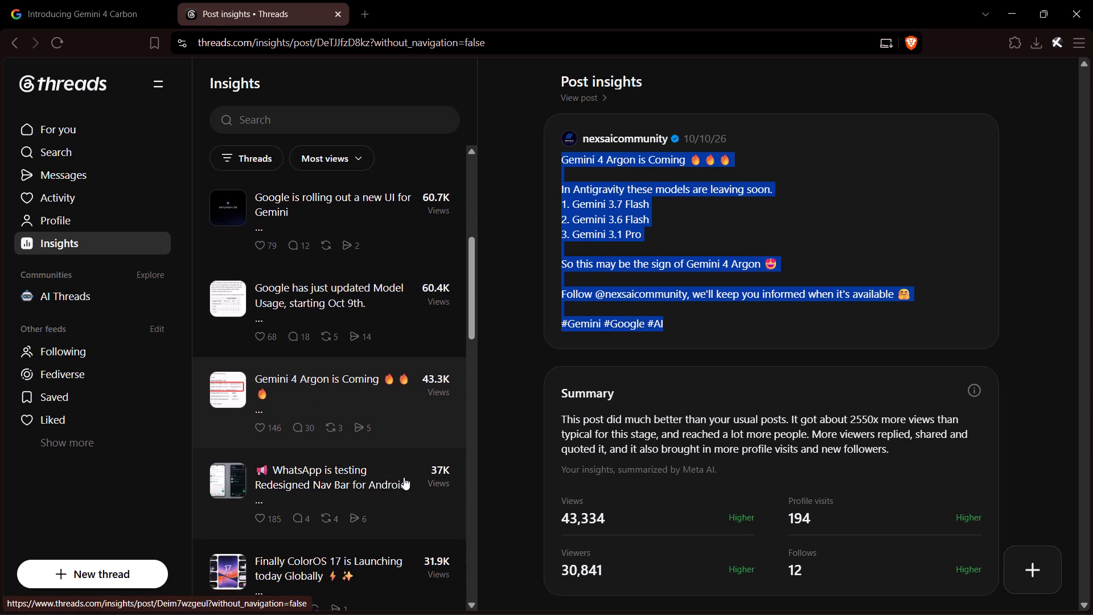
{"action": "left_click", "coordinate": [404, 477]}
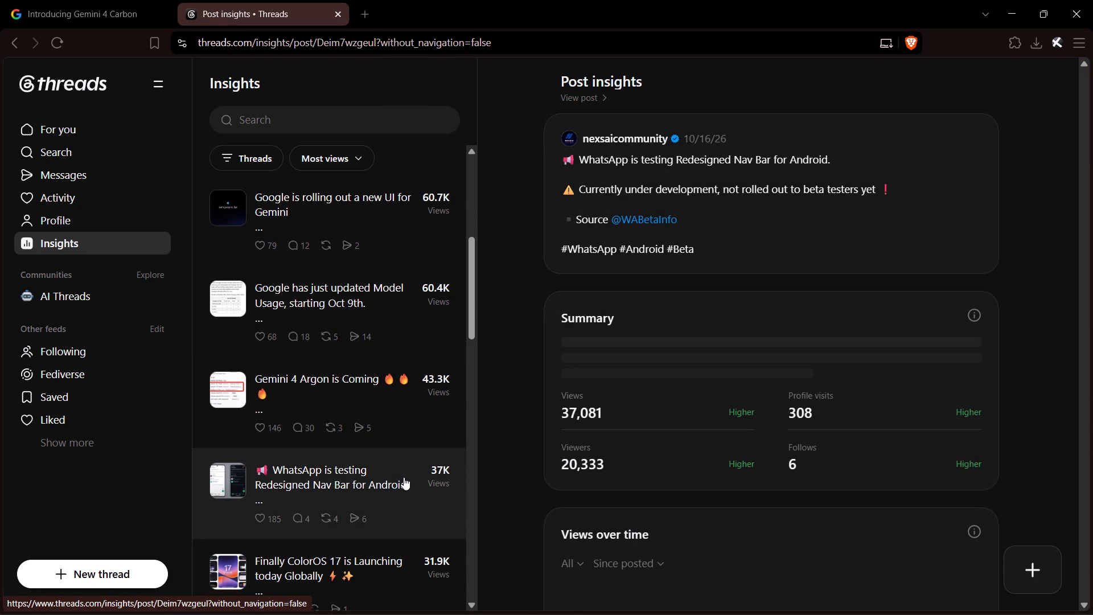
{"action": "left_click_drag", "start_coordinate": [699, 253], "coordinate": [569, 179]}
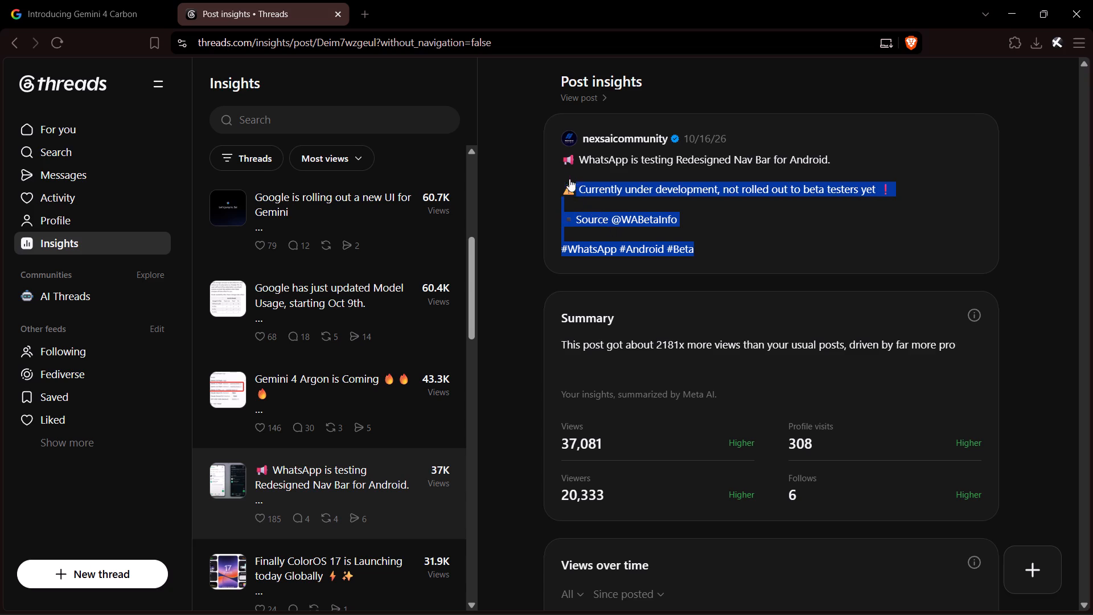
{"action": "left_click_drag", "start_coordinate": [569, 179], "coordinate": [562, 159]}
{"action": "key", "text": "ctrl+c"}
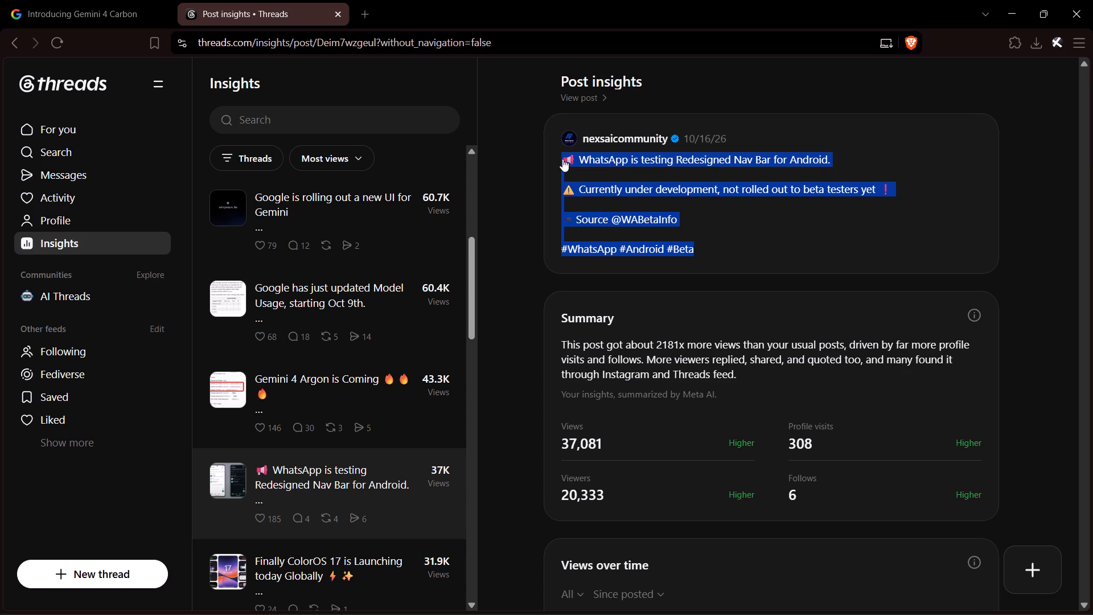
{"action": "key", "text": "alt+Tab"}
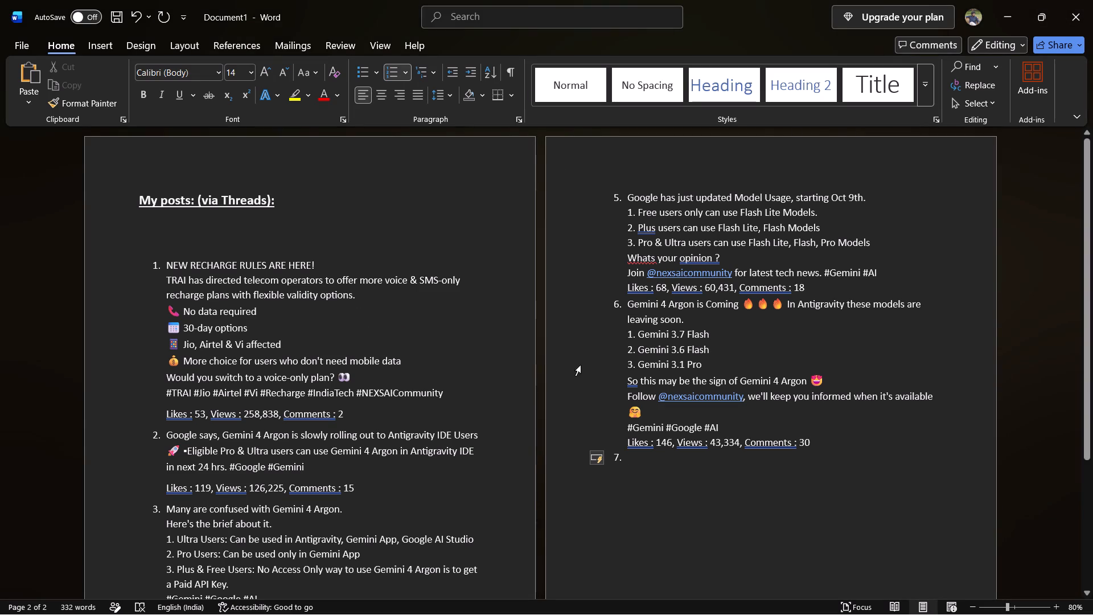
{"action": "key", "text": "ctrl+v"}
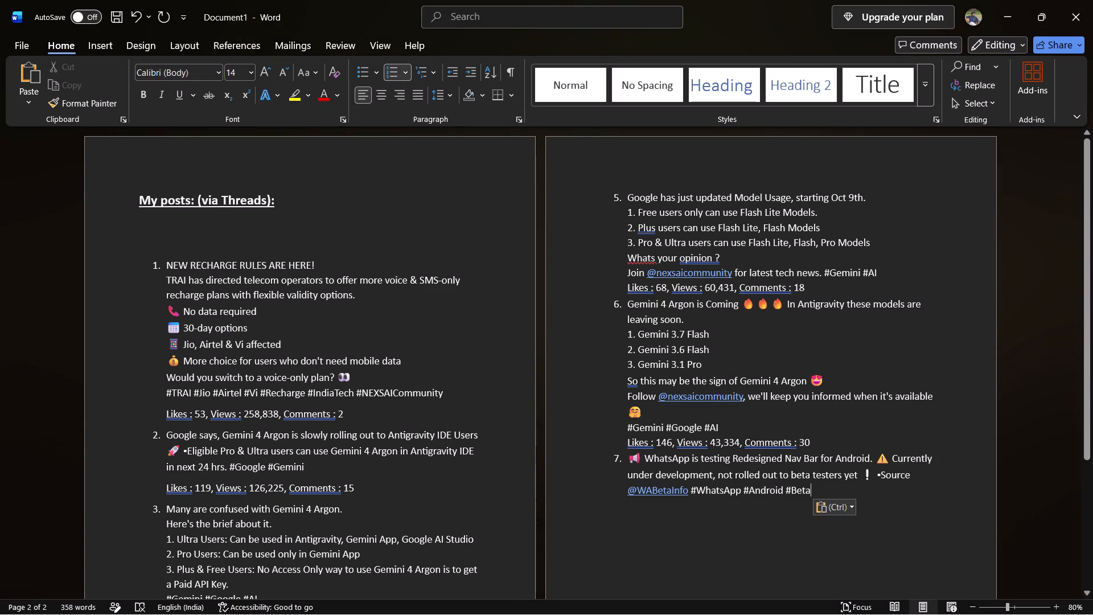
Break item 7's text so the "Currently under development" sentence and the hashtags each start on a new line, without adding list numbers.
{"action": "left_click", "coordinate": [876, 461]}
{"action": "key", "text": "Return"}
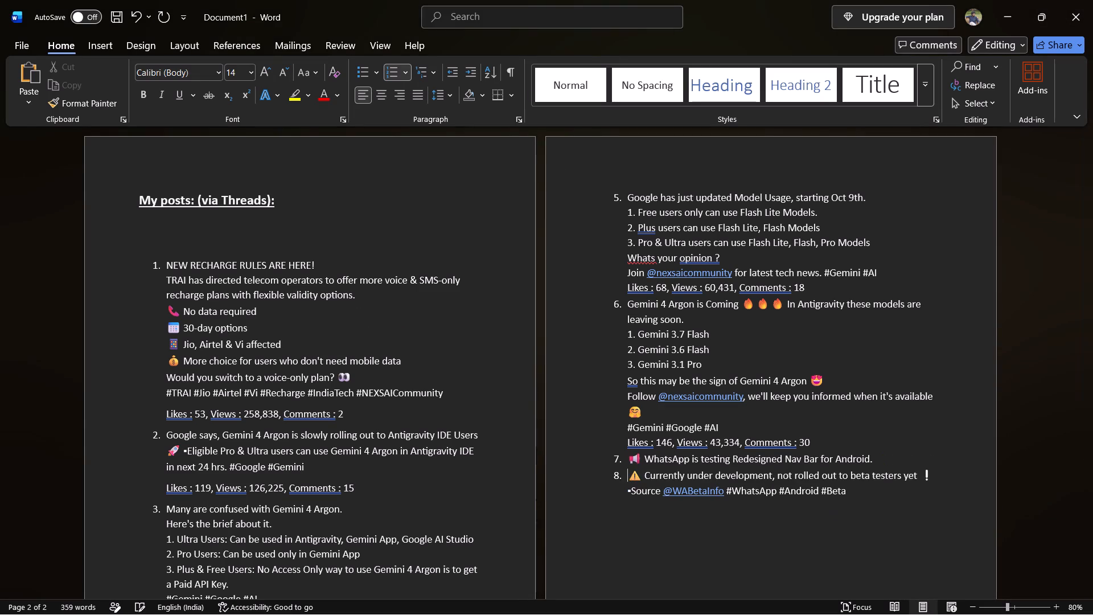
{"action": "key", "text": "BackSpace"}
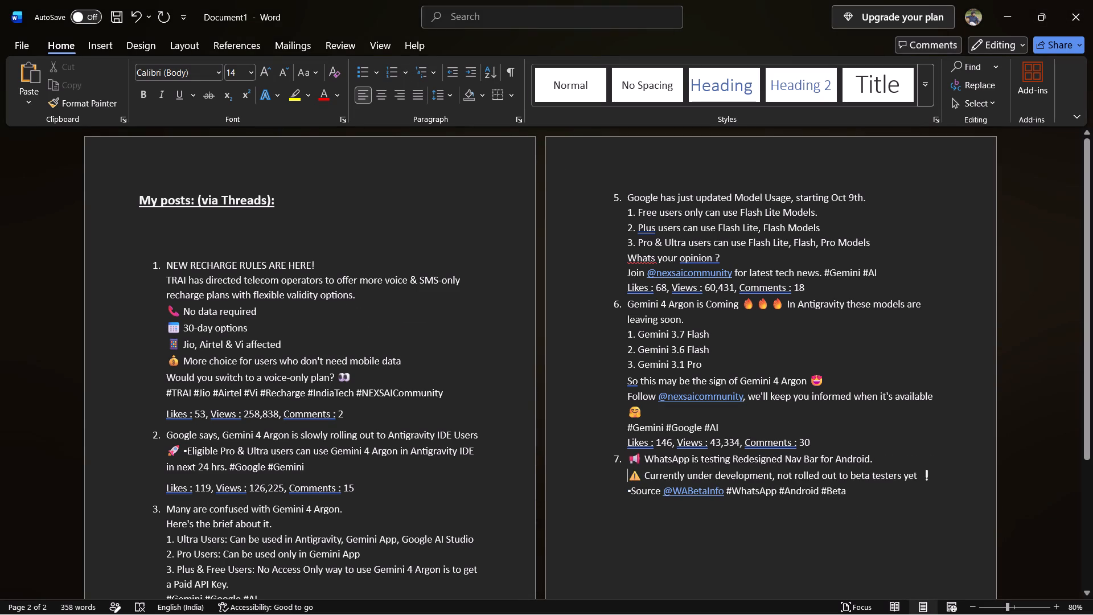
{"action": "left_click", "coordinate": [726, 492]}
{"action": "key", "text": "Return"}
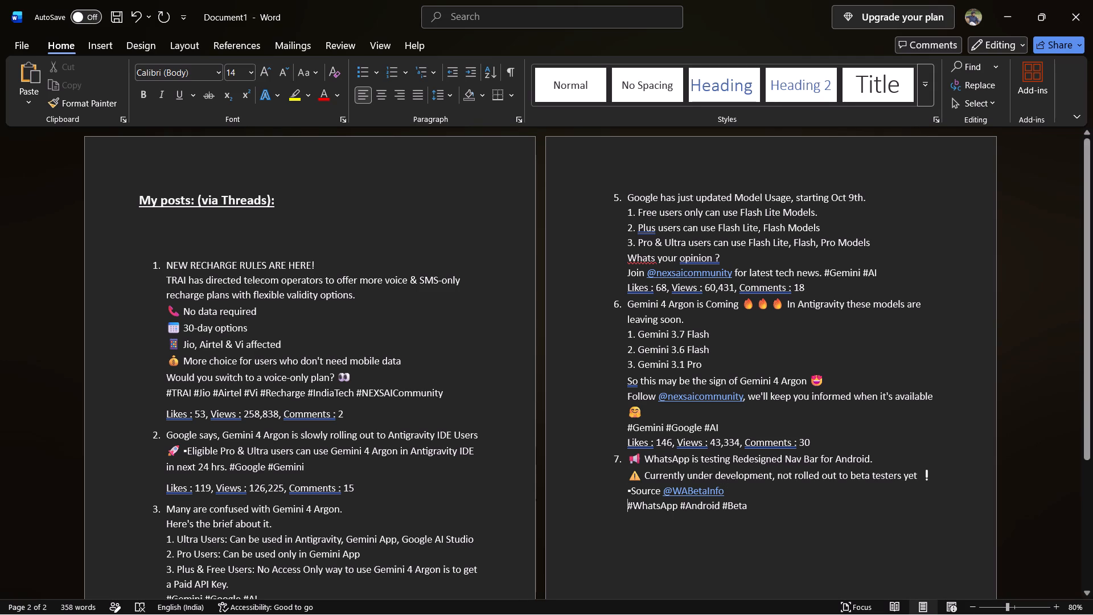
Copy item 6's Likes, Views and Comments line onto a new line below item 7's hashtags.
{"action": "left_click_drag", "start_coordinate": [823, 438], "coordinate": [638, 451]}
{"action": "left_click_drag", "start_coordinate": [638, 451], "coordinate": [626, 445]}
{"action": "key", "text": "ctrl+c"}
{"action": "left_click", "coordinate": [753, 506]}
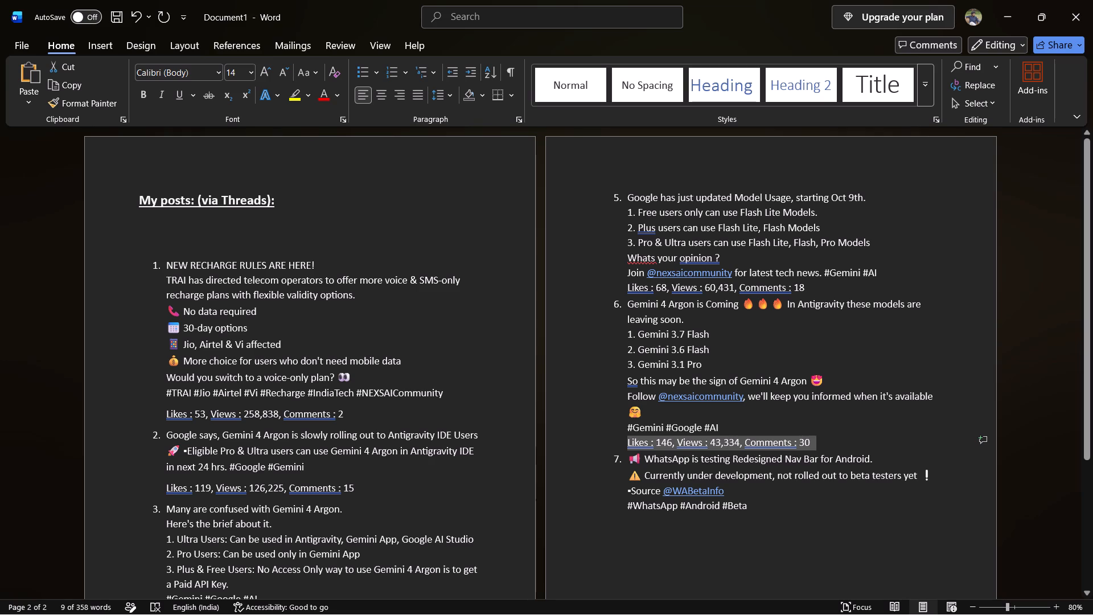
{"action": "key", "text": "Return"}
{"action": "key", "text": "ctrl+v"}
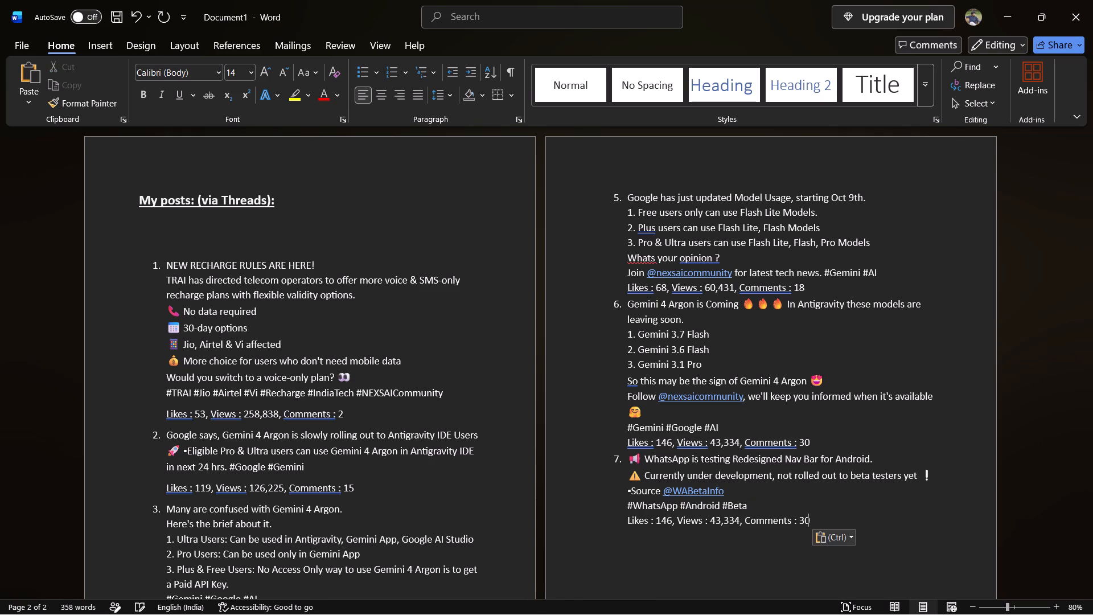
Set the likes in item 7's statistics line to 185, using the post's Threads insights.
{"action": "key", "text": "alt+Tab"}
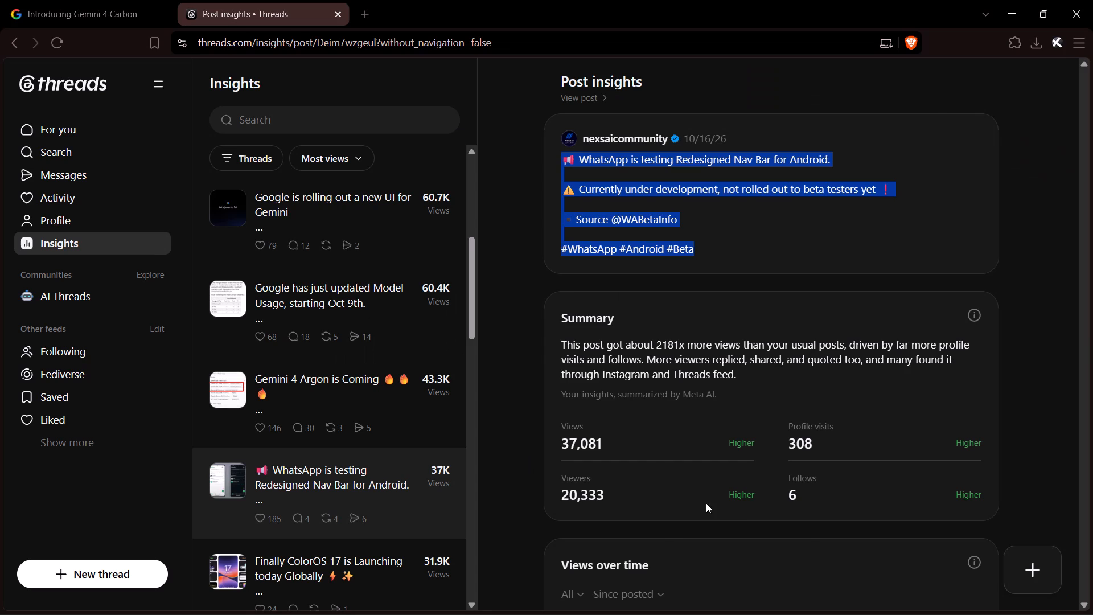
{"action": "key", "text": "alt+Tab"}
{"action": "double_click", "coordinate": [660, 518]}
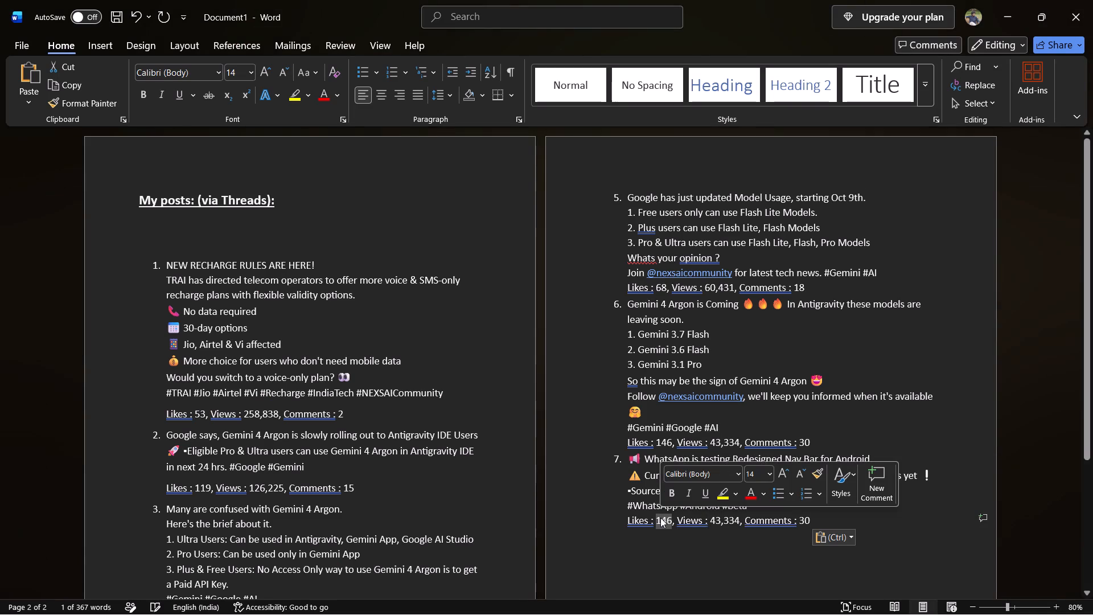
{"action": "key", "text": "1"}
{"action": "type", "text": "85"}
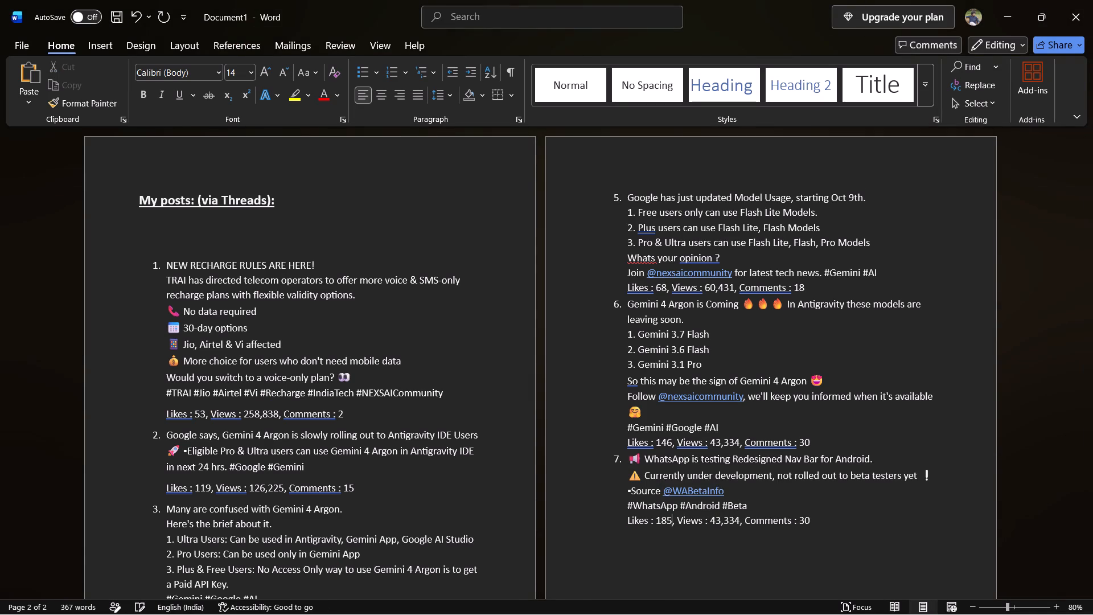
Set the views in item 7's statistics line to 37,081, using the post's Threads insights.
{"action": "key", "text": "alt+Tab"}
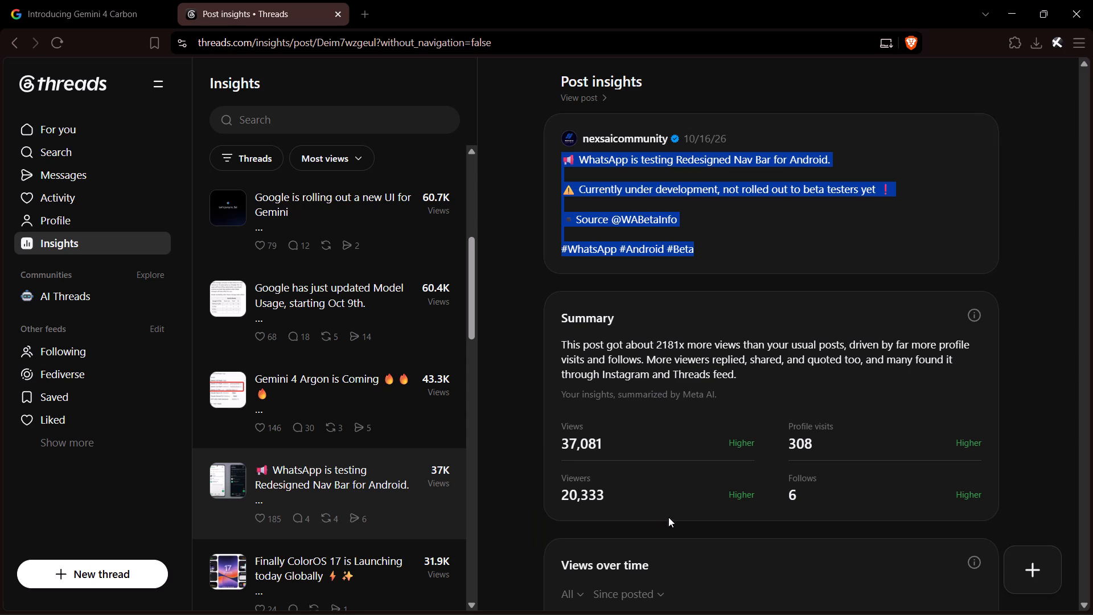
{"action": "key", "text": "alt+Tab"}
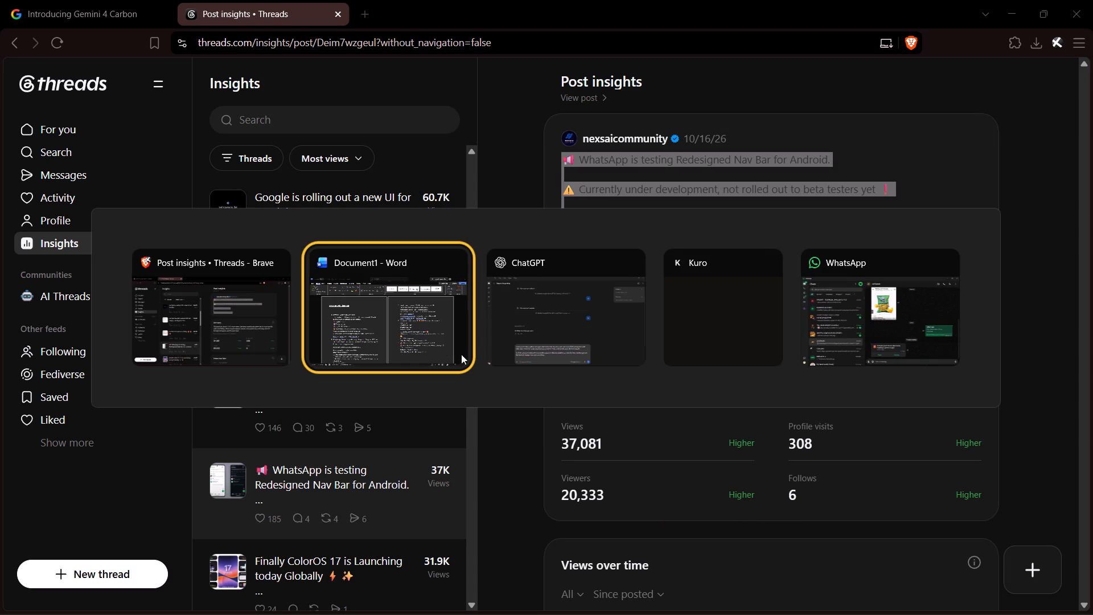
{"action": "left_click", "coordinate": [441, 343]}
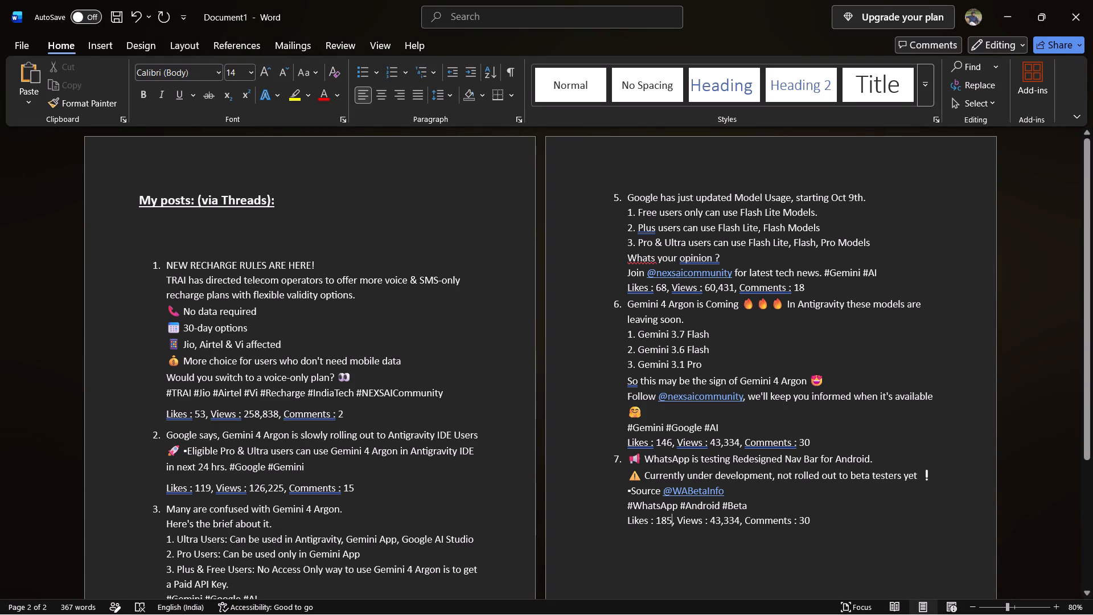
{"action": "left_click", "coordinate": [739, 520]}
{"action": "key", "text": "BackSpace"}
{"action": "key", "text": "BackSpace"}
{"action": "key", "text": "BackSpace"}
{"action": "key", "text": "BackSpace"}
{"action": "key", "text": "BackSpace"}
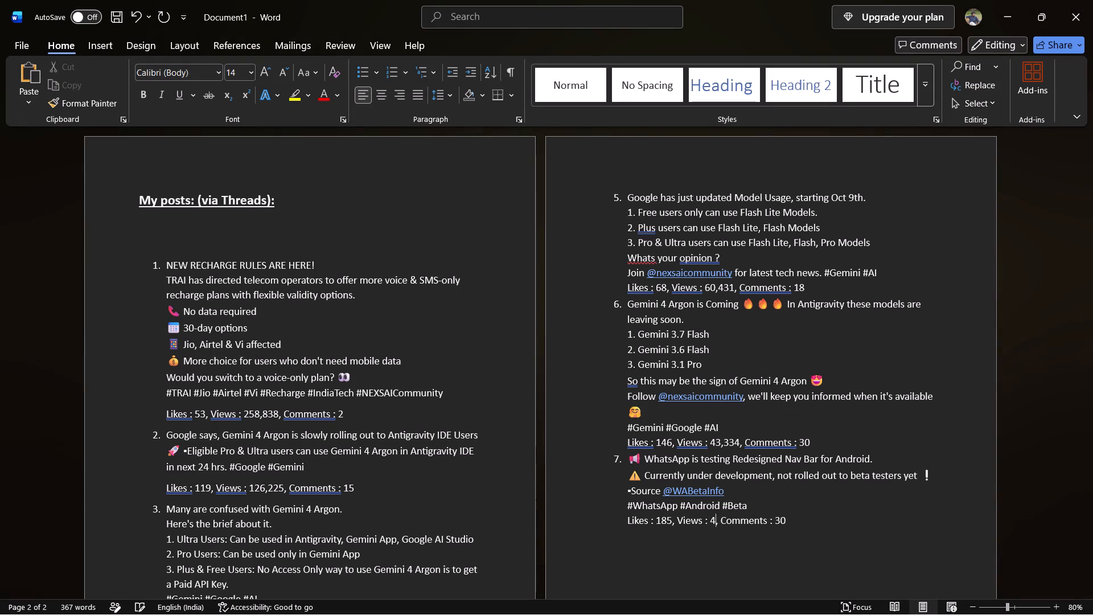
{"action": "key", "text": "BackSpace"}
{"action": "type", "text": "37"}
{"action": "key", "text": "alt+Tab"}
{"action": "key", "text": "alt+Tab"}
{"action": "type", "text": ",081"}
Set the comments in item 7's statistics line to 4, using the post's Threads insights.
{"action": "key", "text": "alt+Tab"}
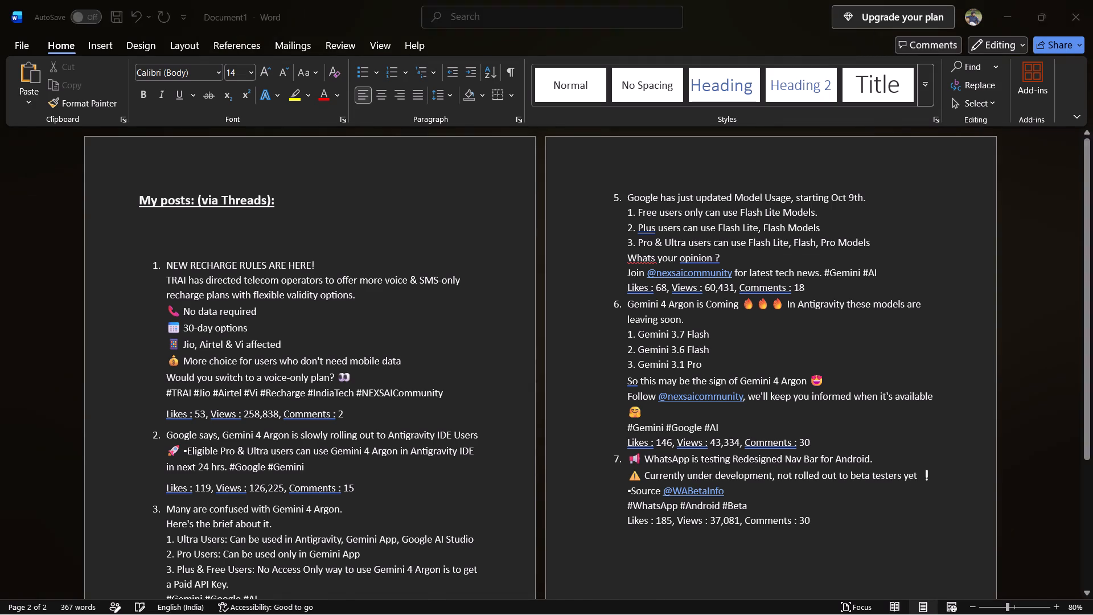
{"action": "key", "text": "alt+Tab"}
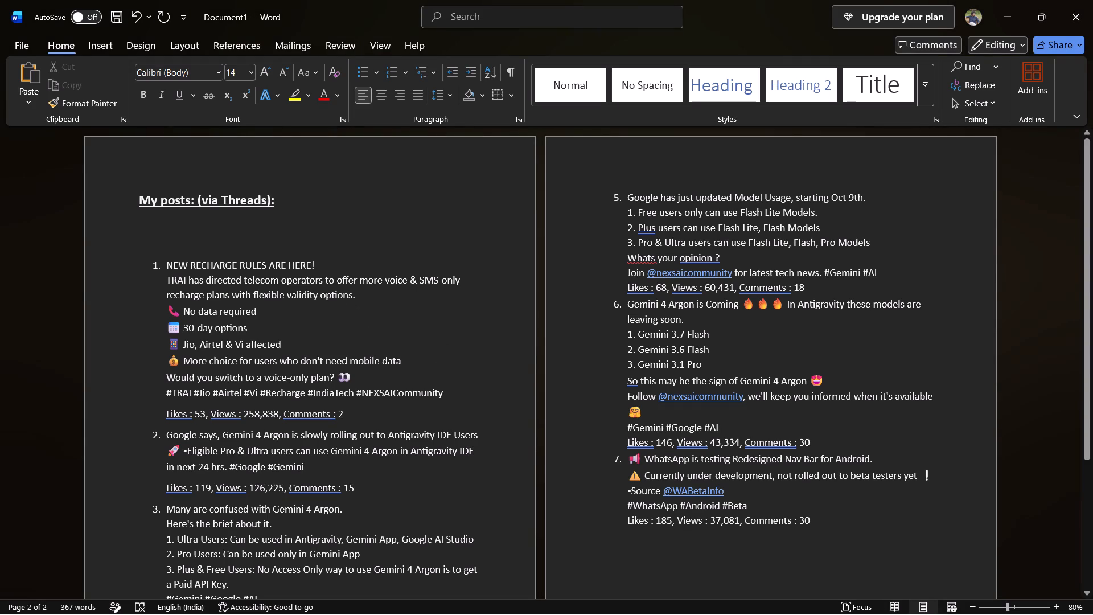
{"action": "left_click", "coordinate": [811, 519]}
{"action": "key", "text": "BackSpace"}
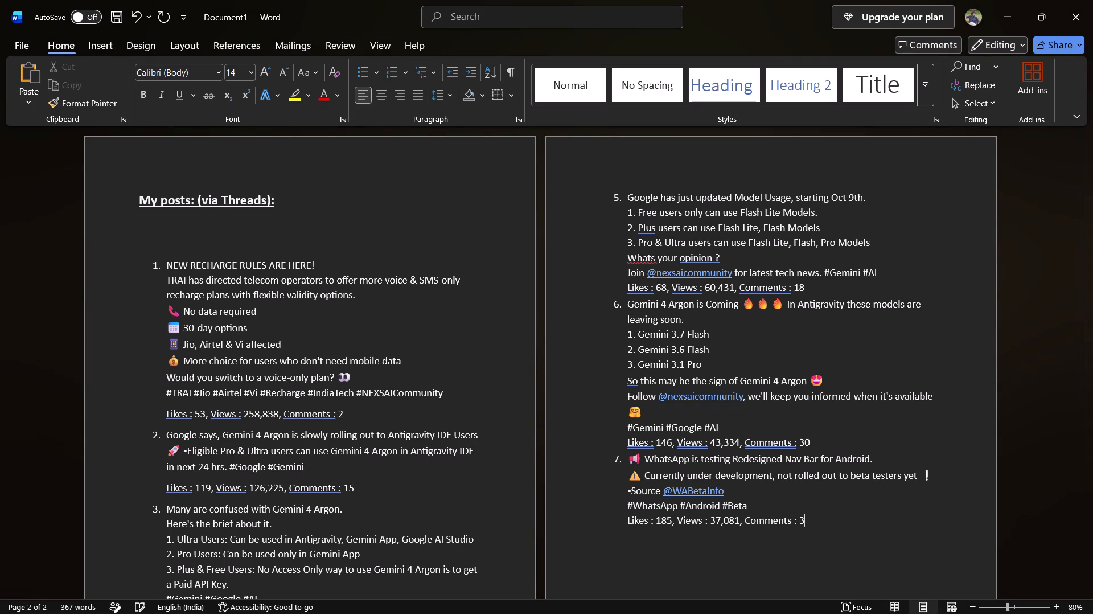
{"action": "key", "text": "BackSpace"}
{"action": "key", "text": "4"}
Add list item 8 in Word with the text of the Threads post about YouTube's redesigned Home screen for Android users.
{"action": "key", "text": "Return"}
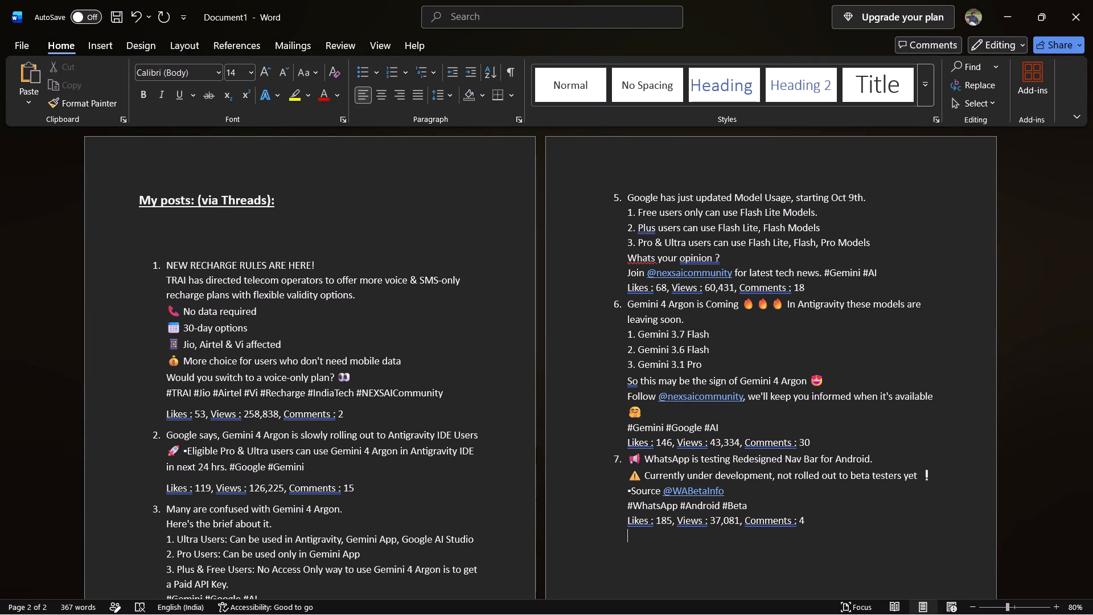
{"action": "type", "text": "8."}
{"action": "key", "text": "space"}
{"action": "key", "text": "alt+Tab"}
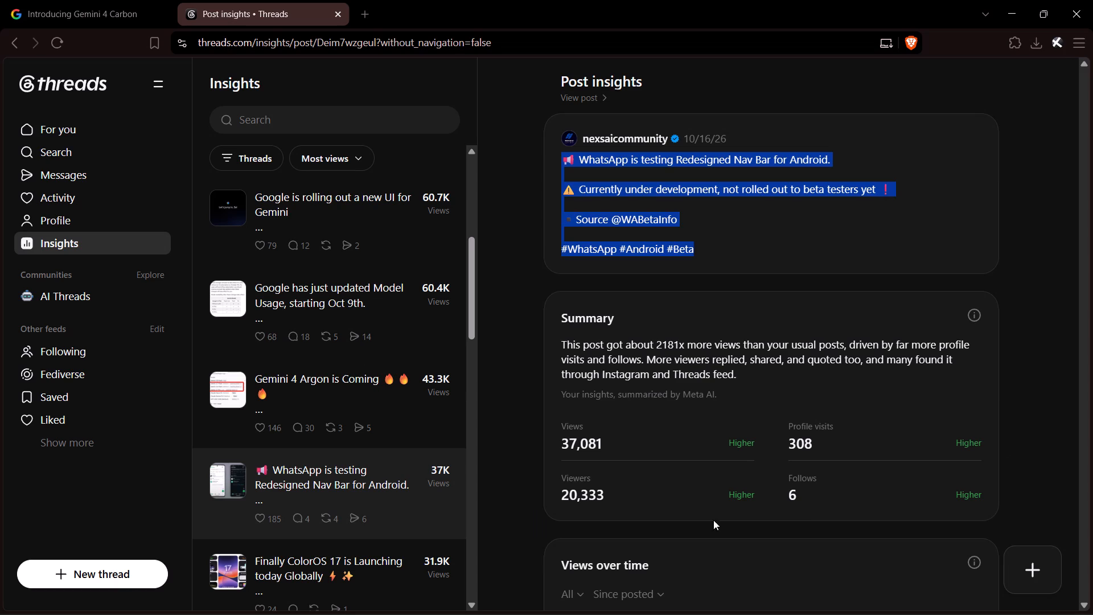
{"action": "scroll", "coordinate": [461, 527], "scroll_direction": "down", "scroll_amount": 3}
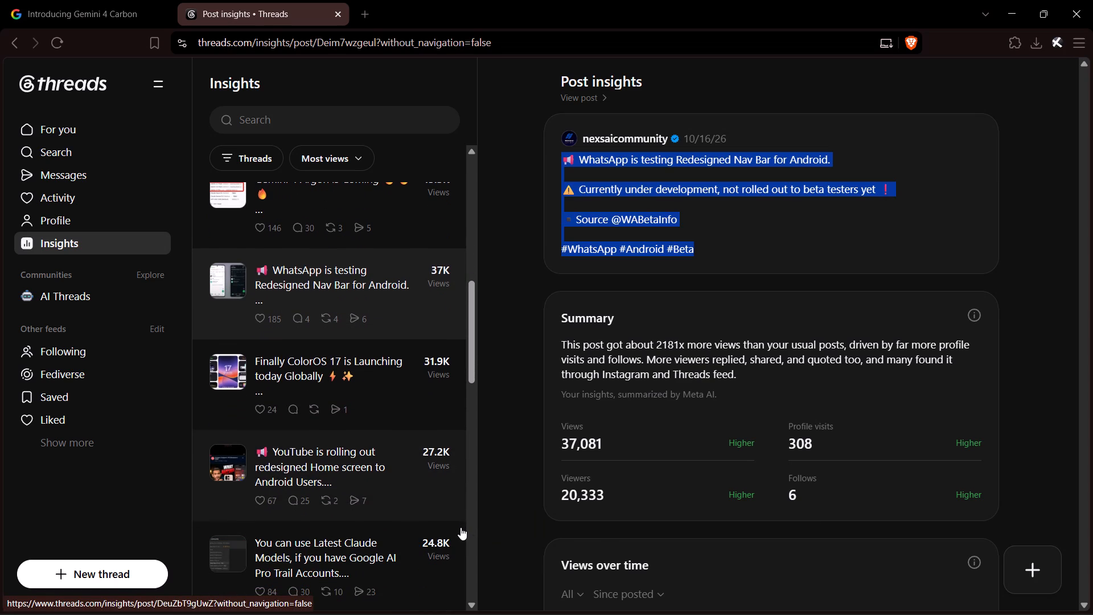
{"action": "left_click", "coordinate": [433, 470]}
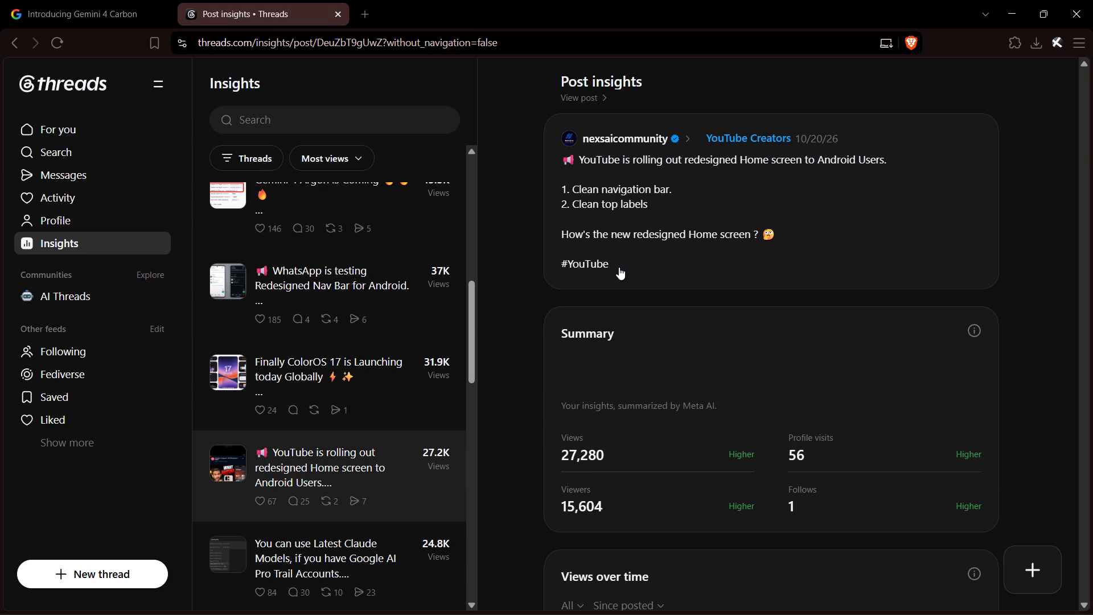
{"action": "left_click_drag", "start_coordinate": [619, 267], "coordinate": [565, 163]}
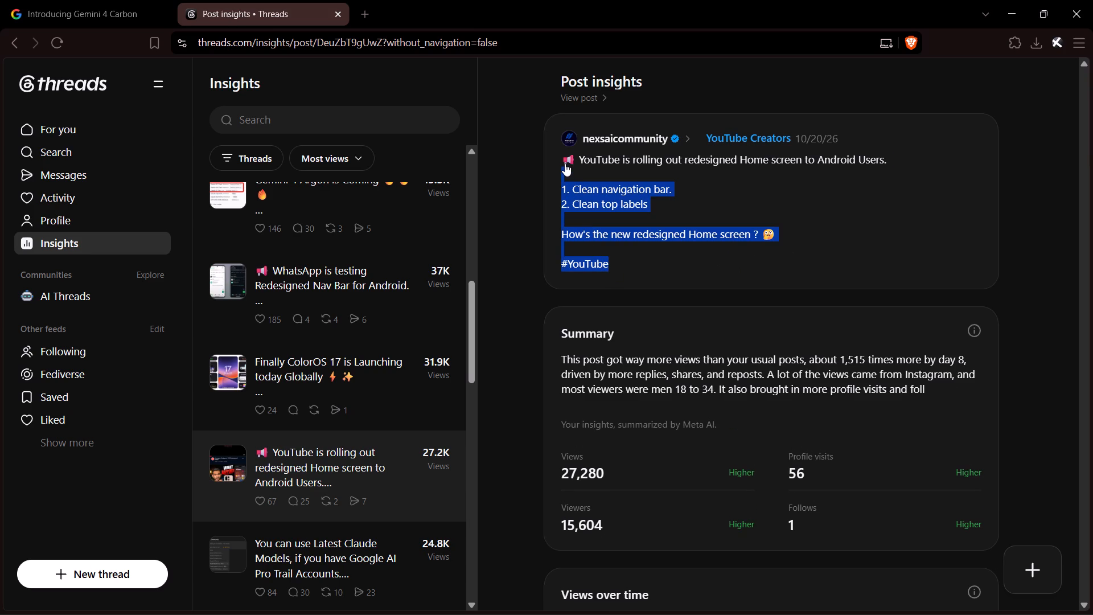
{"action": "left_click_drag", "start_coordinate": [565, 163], "coordinate": [564, 163]}
{"action": "key", "text": "ctrl+c"}
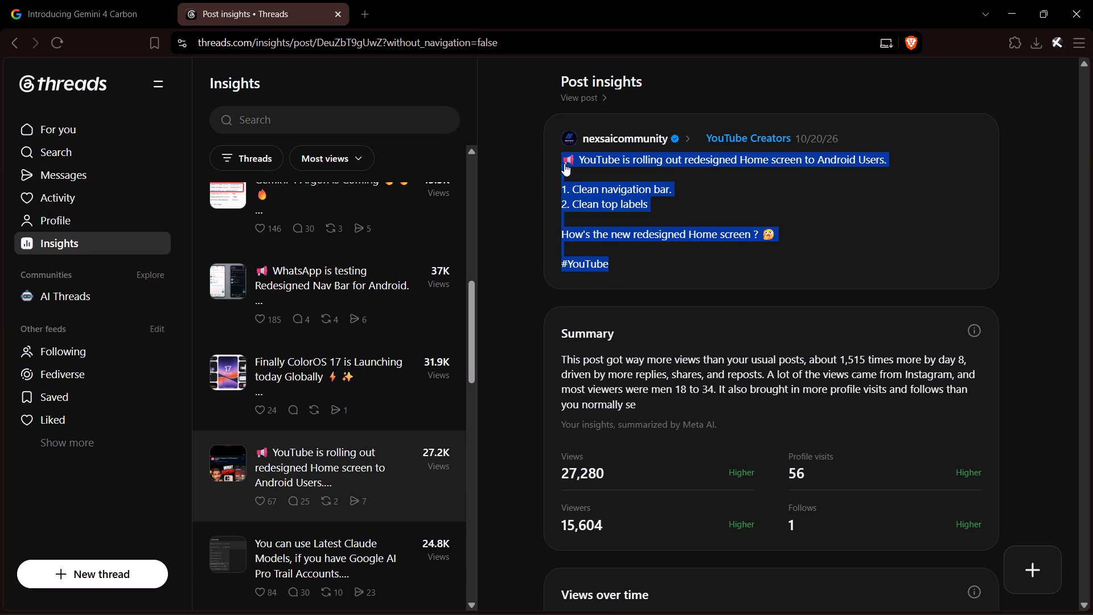
{"action": "key", "text": "alt+Tab"}
{"action": "key", "text": "ctrl+v"}
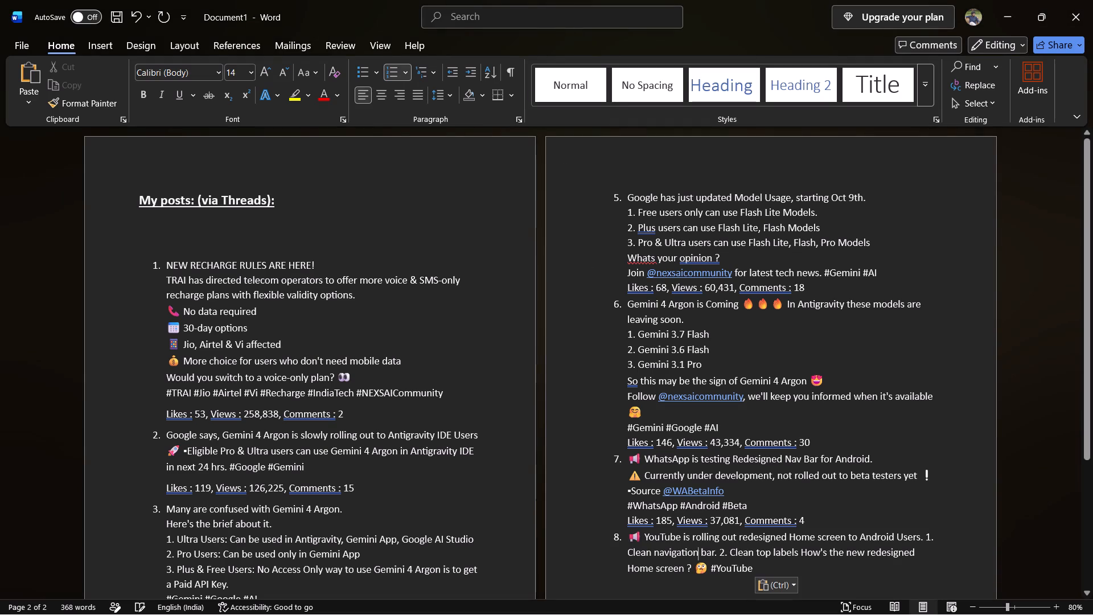
Split item 8 into unnumbered lines starting at "1. Clean navigation bar.", "2. Clean top labels", "How's the new redesigned Home screen" and "#YouTube".
{"action": "left_click", "coordinate": [924, 537]}
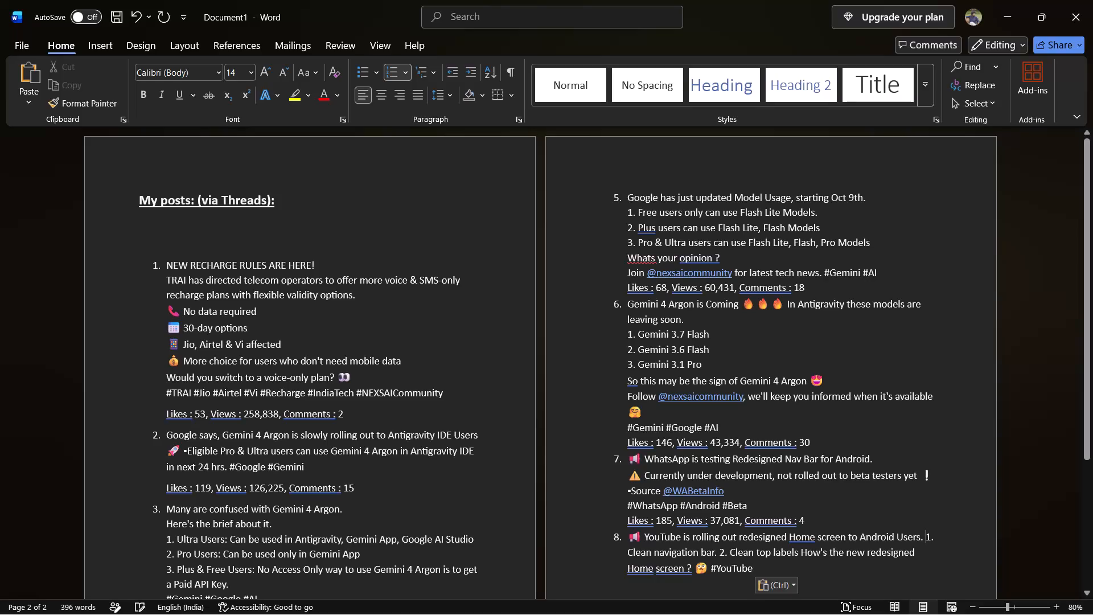
{"action": "key", "text": "Return"}
{"action": "key", "text": "BackSpace"}
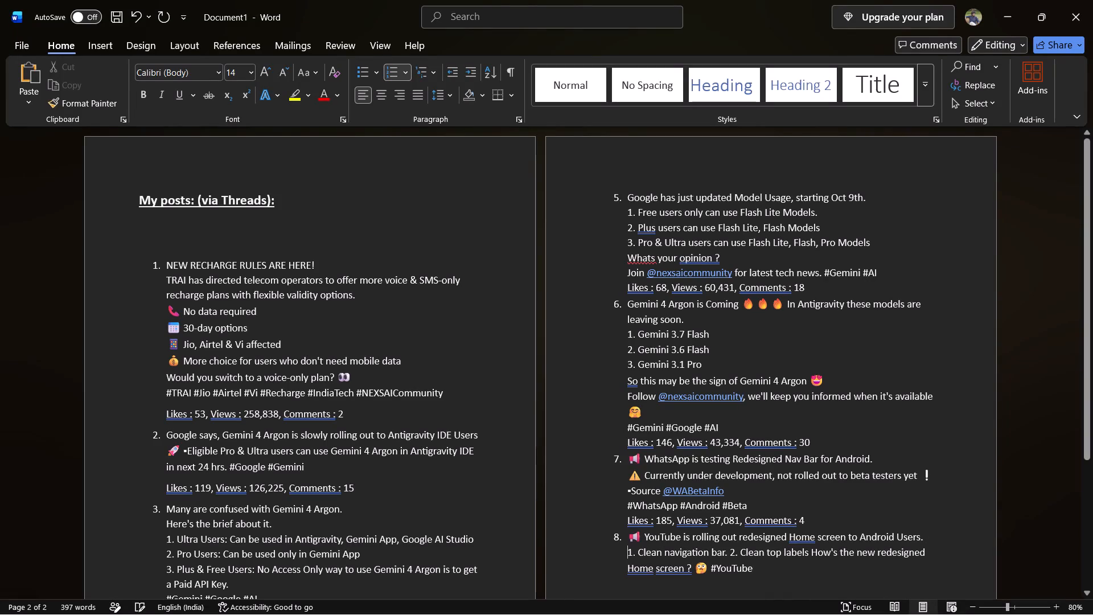
{"action": "left_click", "coordinate": [729, 547]}
{"action": "key", "text": "Return"}
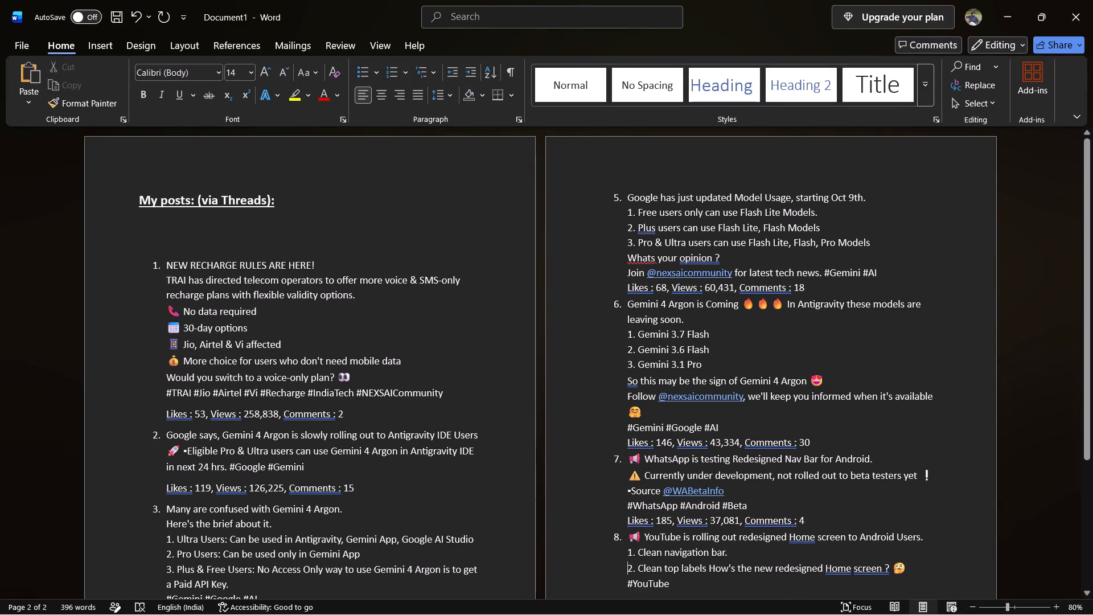
{"action": "left_click", "coordinate": [710, 569]}
{"action": "key", "text": "Return"}
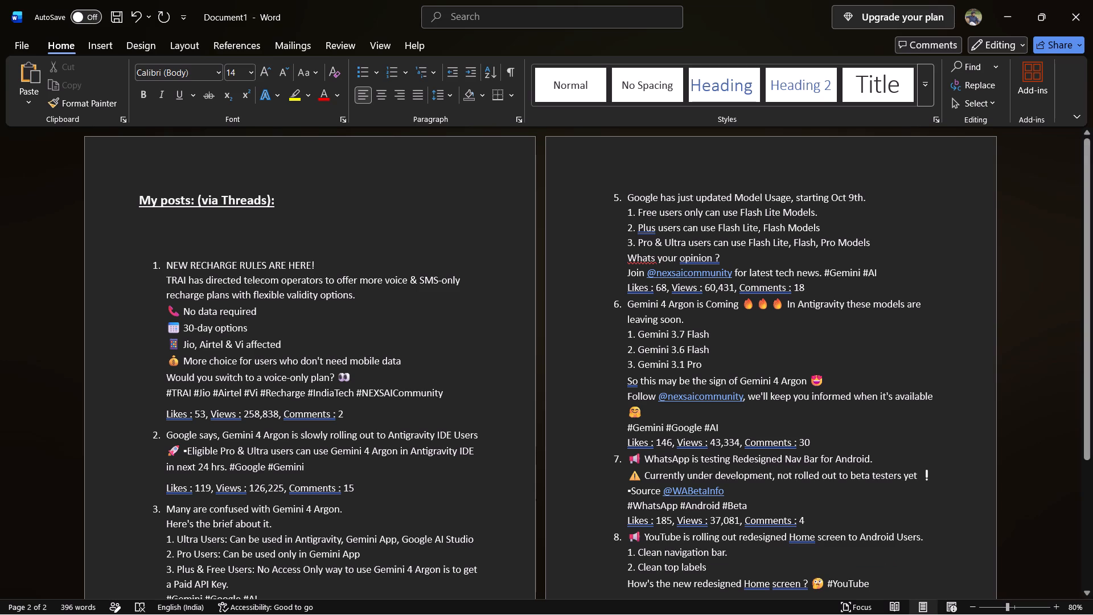
{"action": "left_click", "coordinate": [826, 583]}
{"action": "key", "text": "Return"}
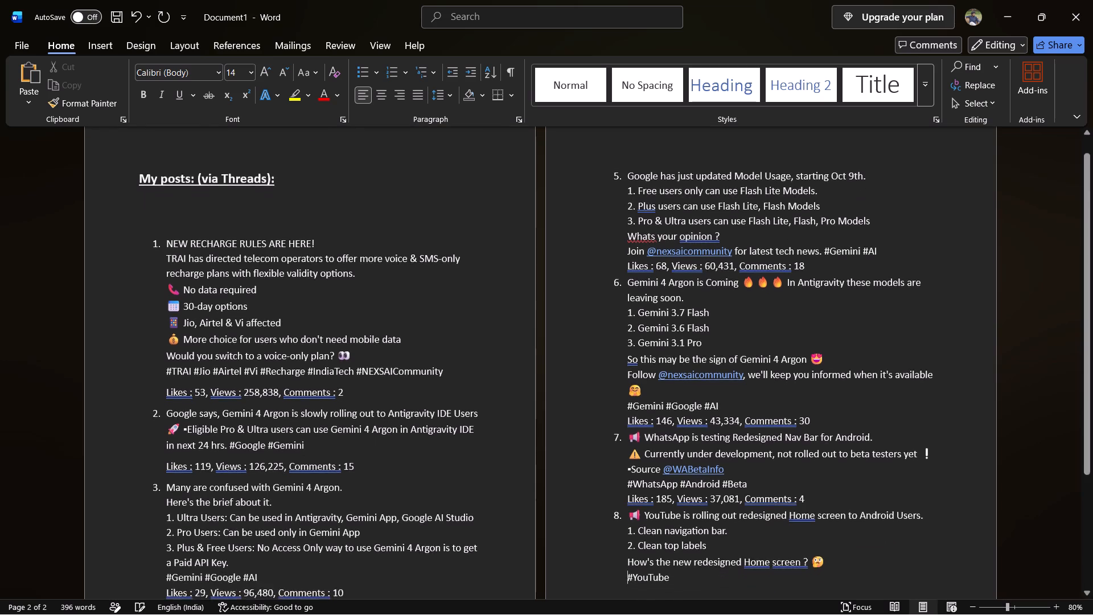
Copy item 7's Likes, Views and Comments line to the line below #YouTube in item 8.
{"action": "scroll", "coordinate": [826, 583], "scroll_direction": "down", "scroll_amount": 1}
{"action": "scroll", "coordinate": [828, 454], "scroll_direction": "down", "scroll_amount": 1}
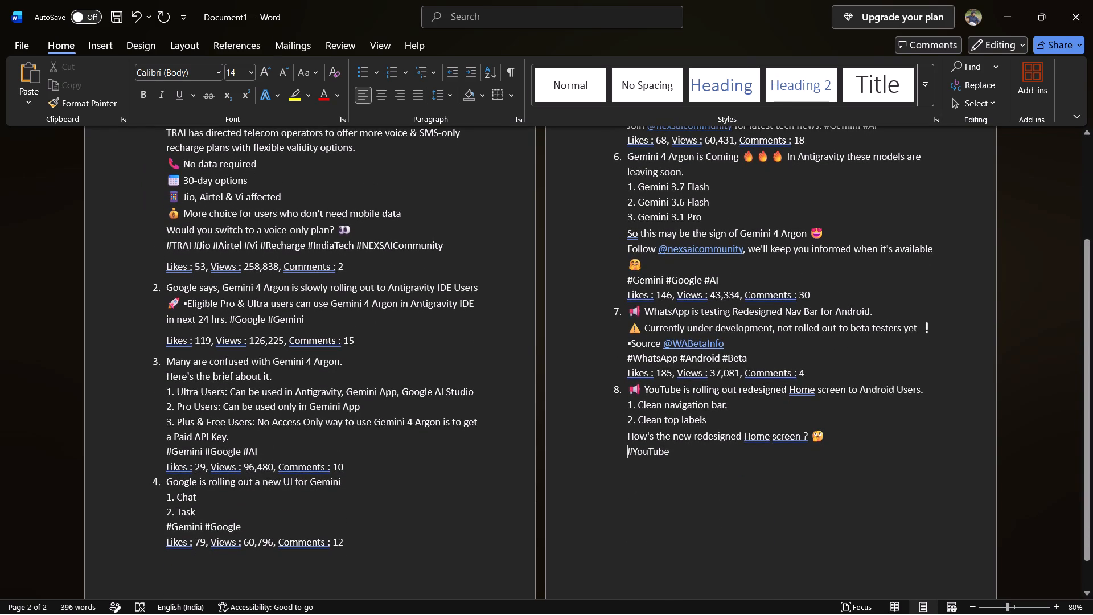
{"action": "left_click_drag", "start_coordinate": [818, 374], "coordinate": [630, 379]}
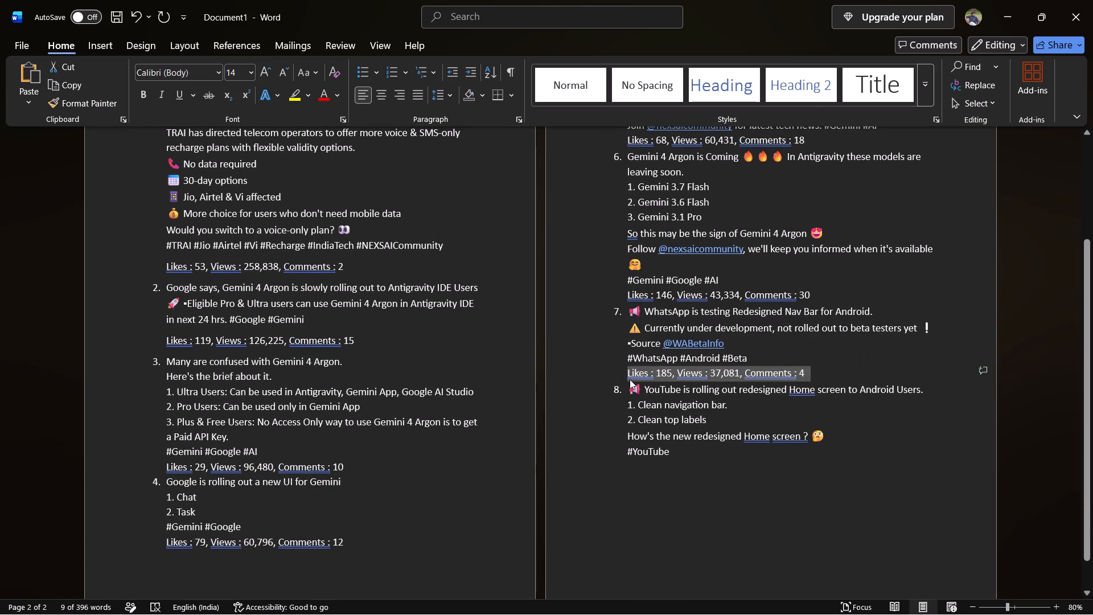
{"action": "key", "text": "ctrl+c"}
{"action": "left_click", "coordinate": [692, 468]}
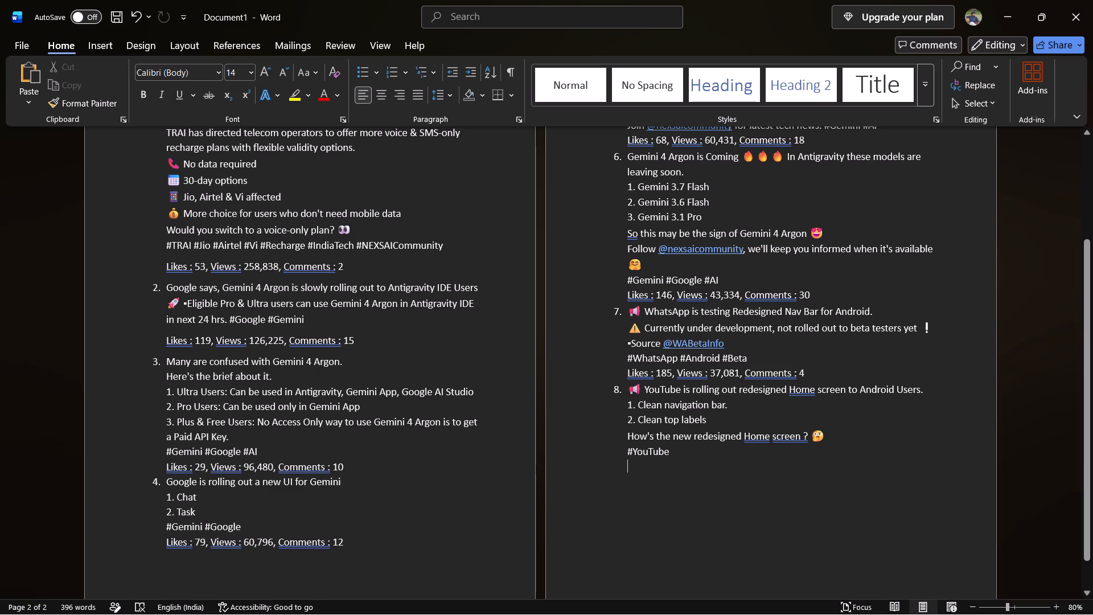
{"action": "key", "text": "ctrl+v"}
Set the views in item 8's statistics line to 27,280, using the YouTube post's Threads insights.
{"action": "key", "text": "alt+Tab"}
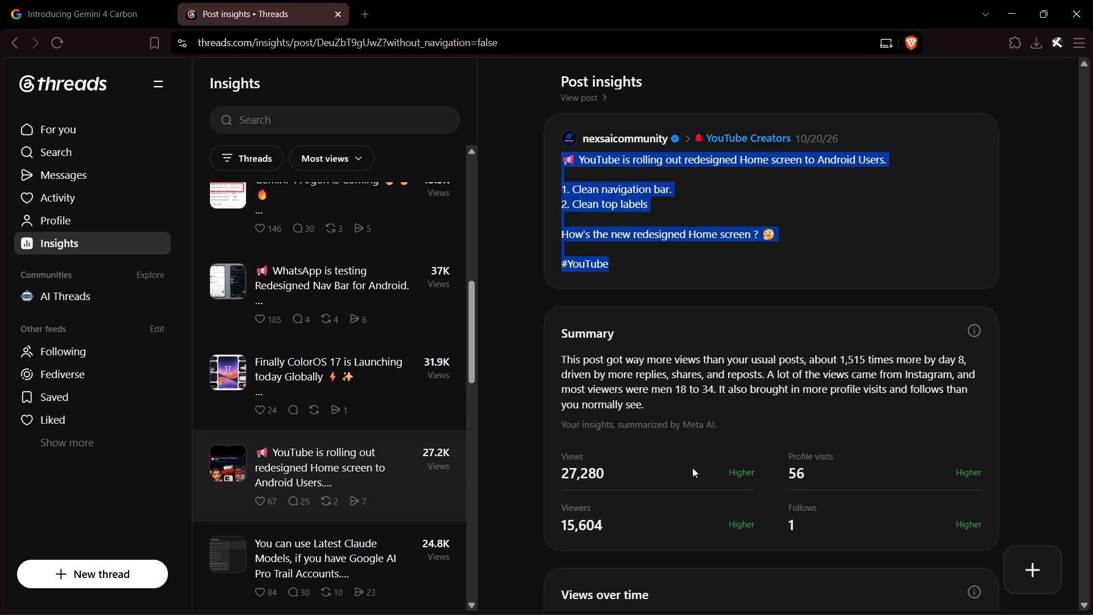
{"action": "key", "text": "alt+Tab"}
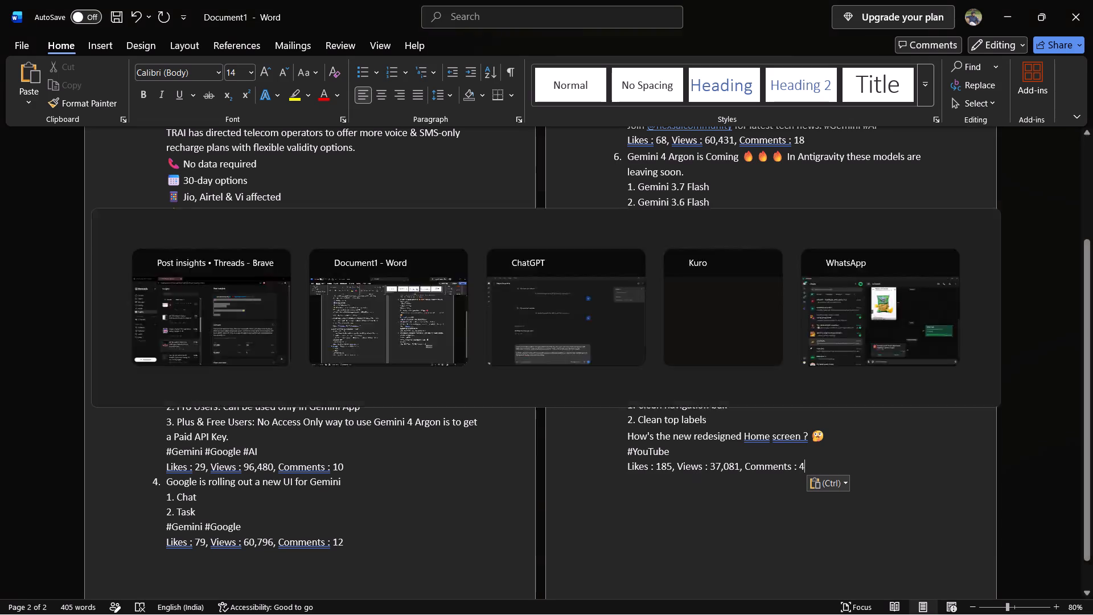
{"action": "left_click_drag", "start_coordinate": [738, 463], "coordinate": [712, 465]}
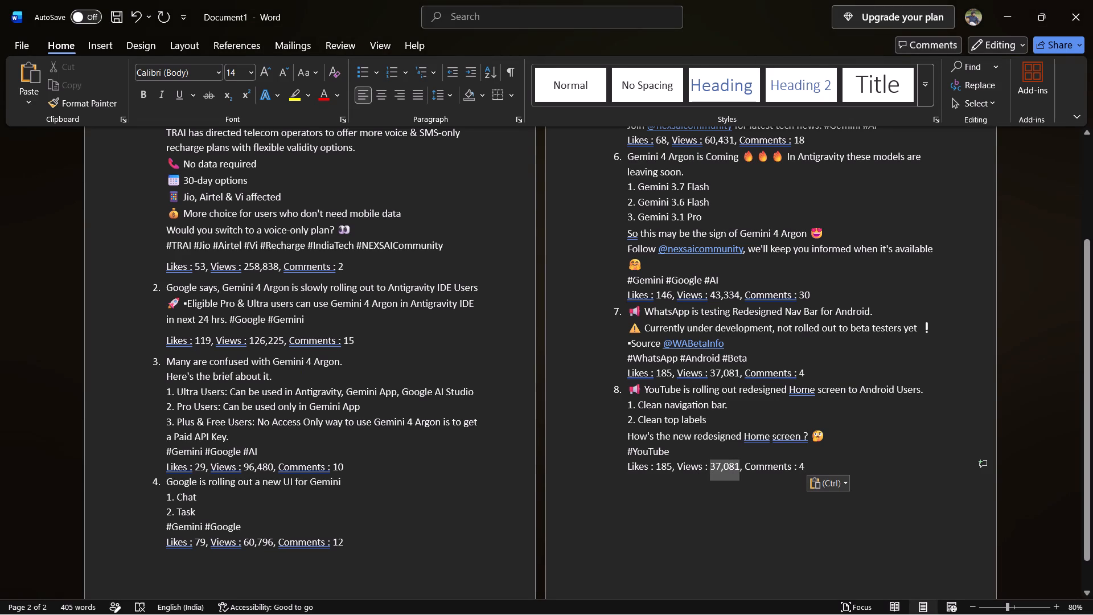
{"action": "left_click_drag", "start_coordinate": [712, 465], "coordinate": [710, 465]}
{"action": "type", "text": "27,280"}
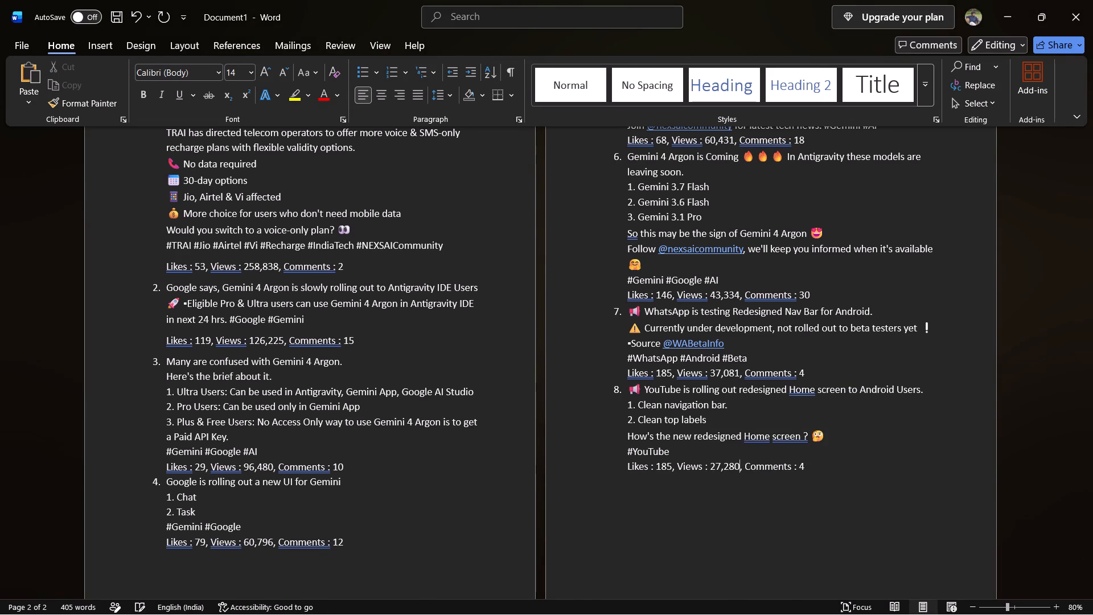
Set the likes in item 8's statistics line to 67, using the YouTube post's Threads insights.
{"action": "key", "text": "alt+Tab"}
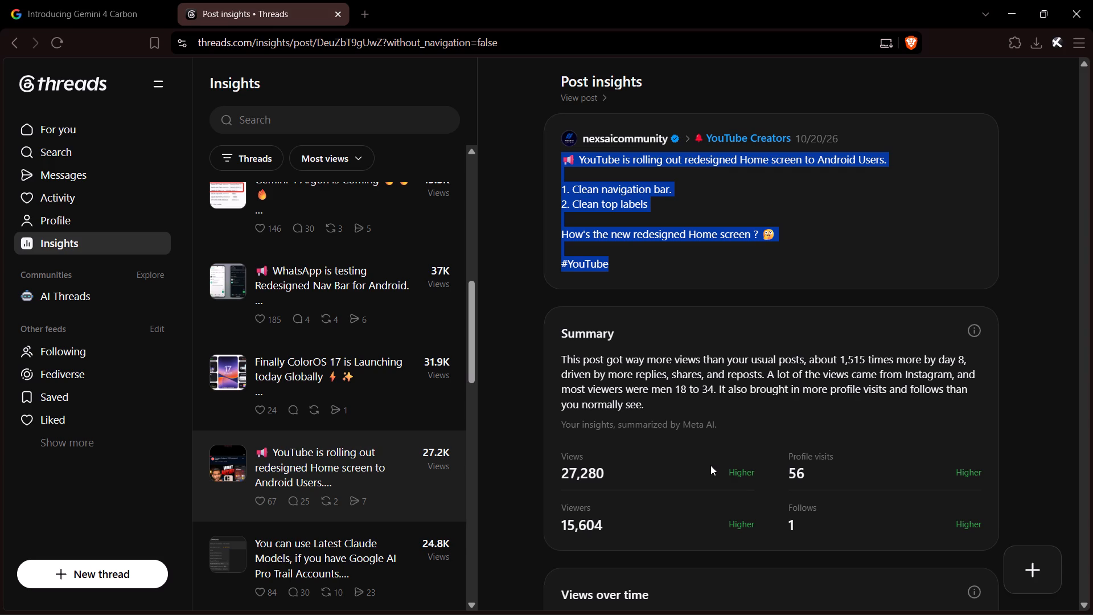
{"action": "key", "text": "alt+Tab"}
{"action": "key", "text": "alt+Tab"}
{"action": "key", "text": "alt+Tab"}
{"action": "double_click", "coordinate": [665, 469]}
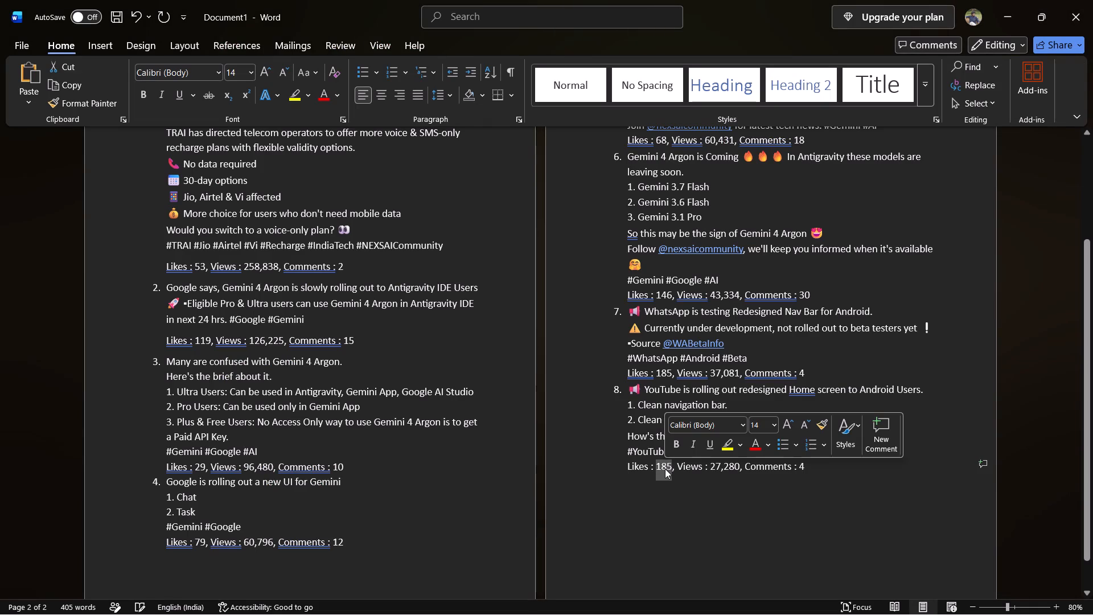
{"action": "type", "text": "67"}
Set the comments in item 8's statistics line to 25, using the YouTube post's Threads insights.
{"action": "key", "text": "alt+Tab"}
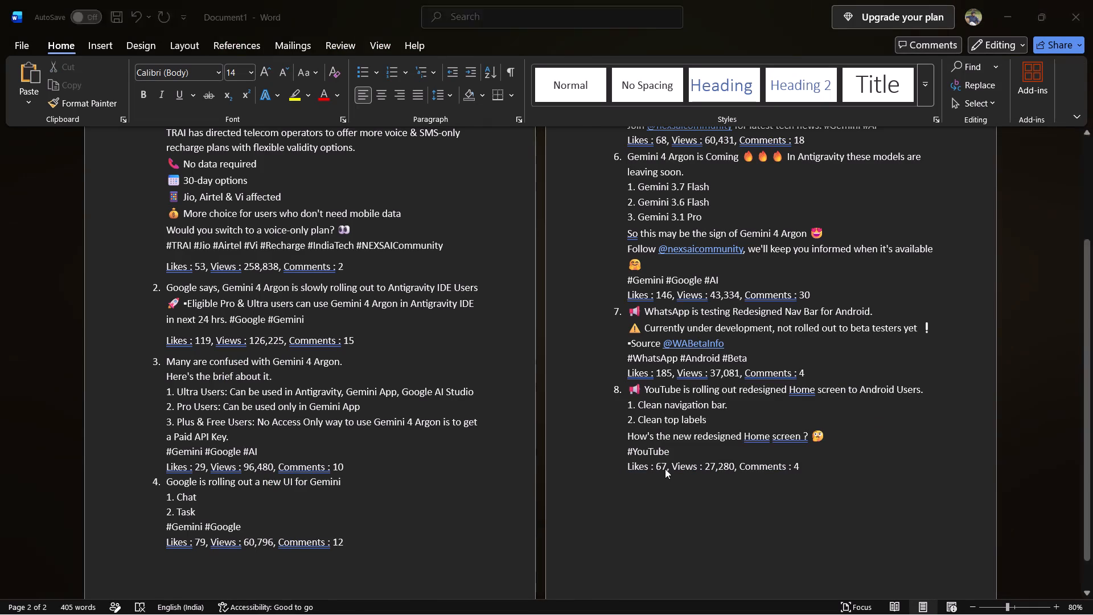
{"action": "key", "text": "alt+Tab"}
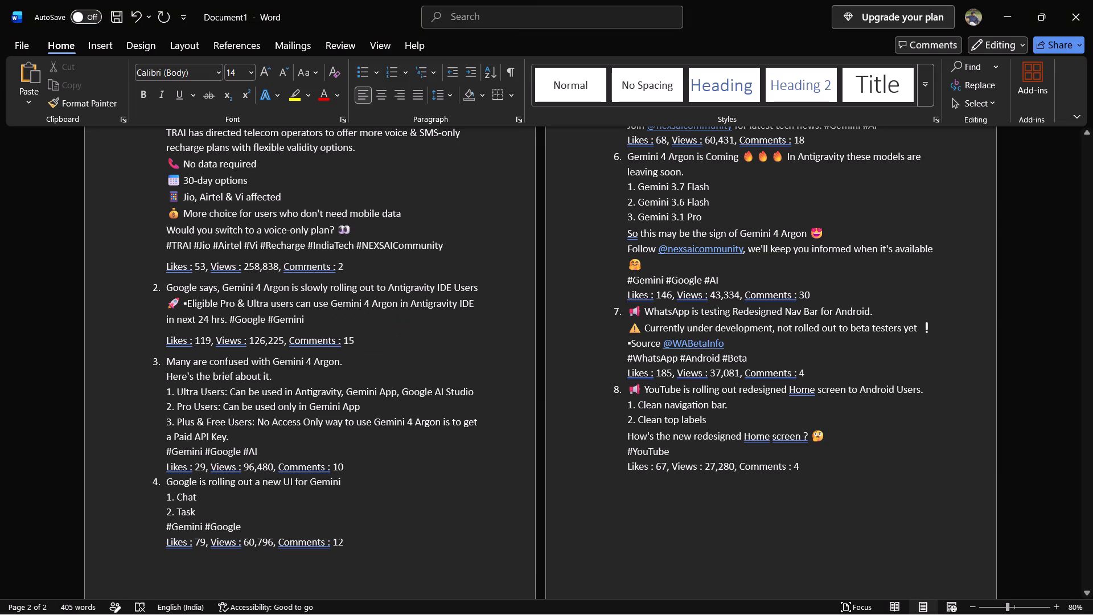
{"action": "key", "text": "alt+Tab"}
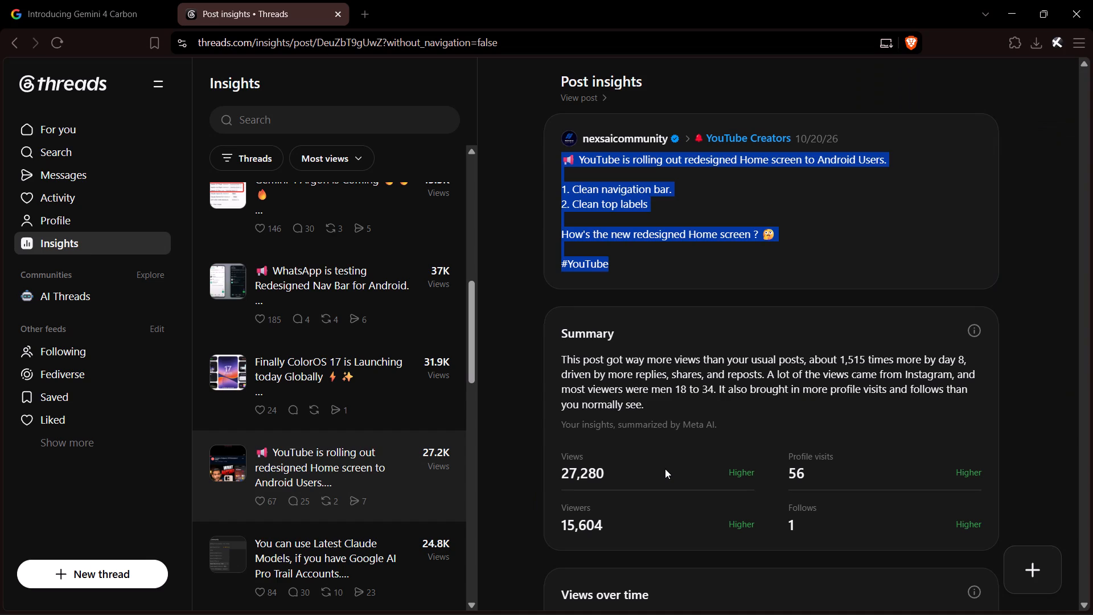
{"action": "key", "text": "alt+Tab"}
{"action": "left_click", "coordinate": [807, 465]}
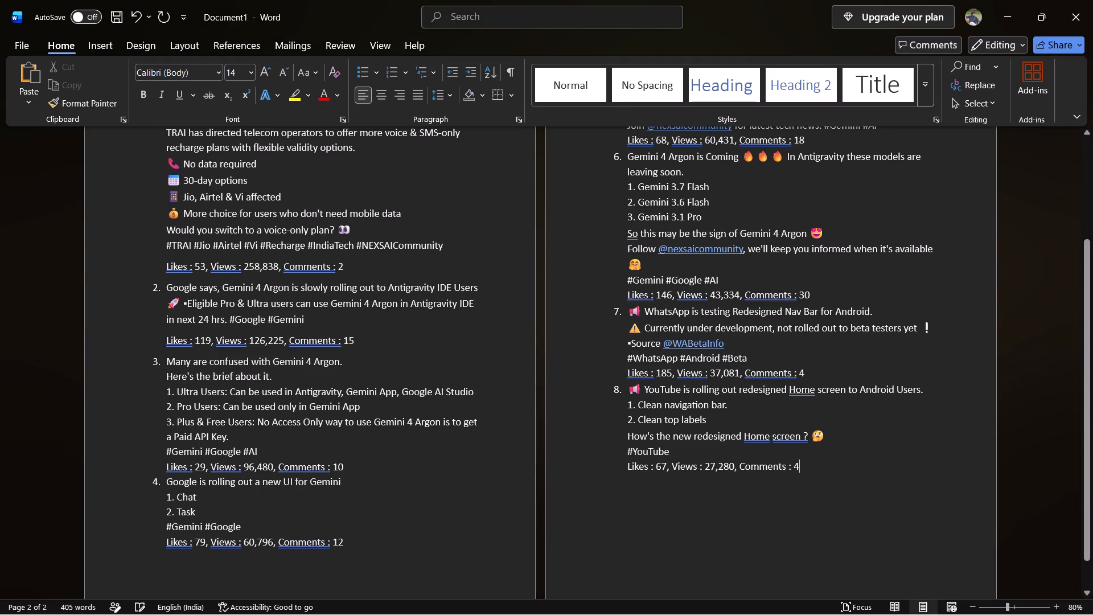
{"action": "key", "text": "BackSpace"}
{"action": "type", "text": "25"}
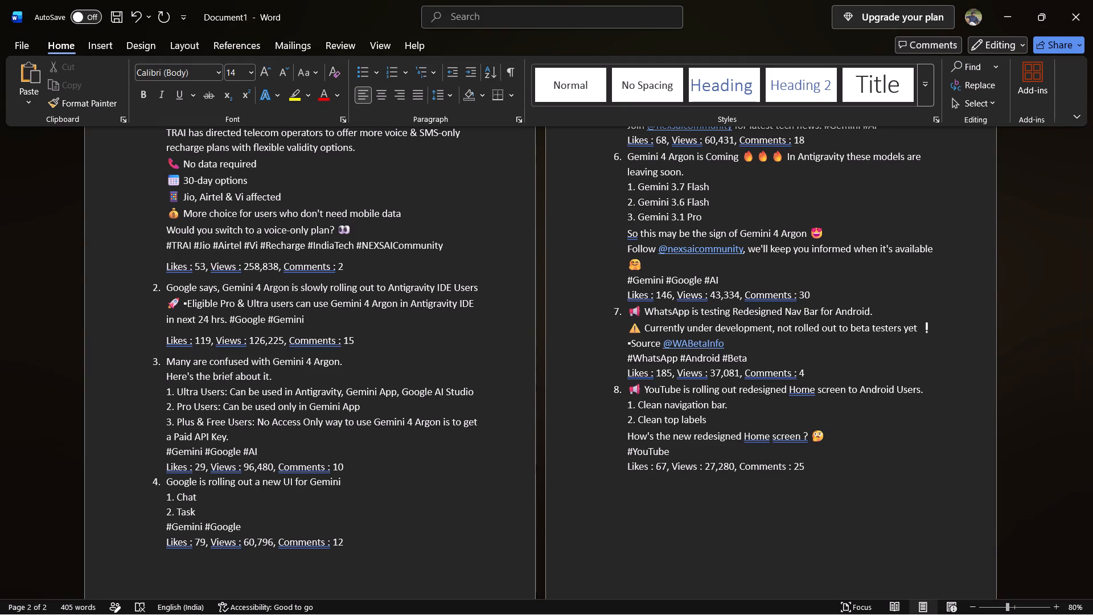
{"action": "key", "text": "Return"}
{"action": "type", "text": "9."}
{"action": "key", "text": "space"}
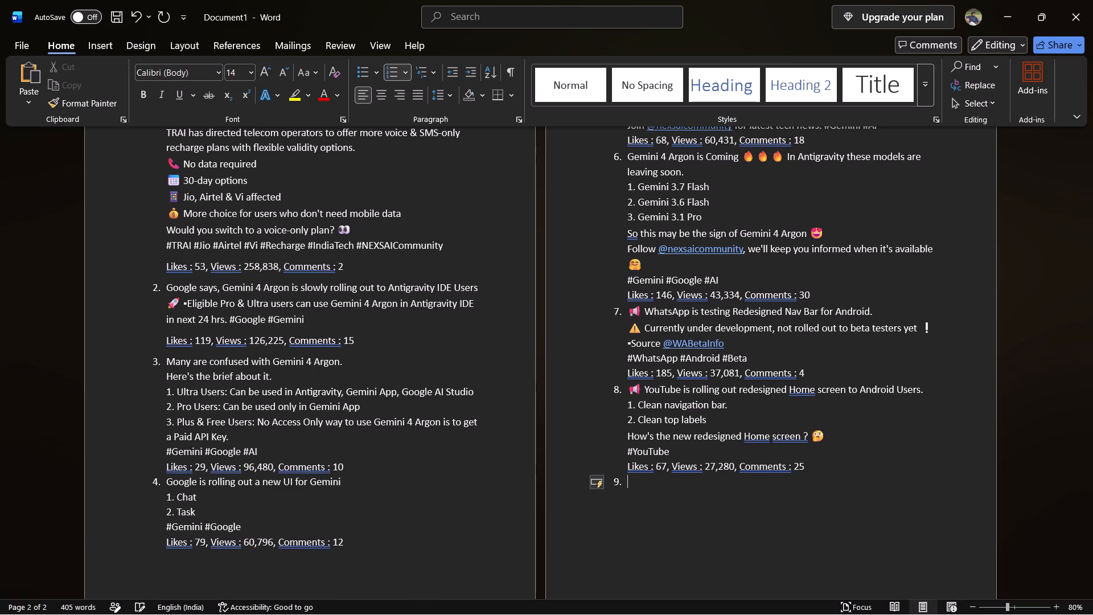
{"action": "key", "text": "alt+Tab"}
{"action": "scroll", "coordinate": [531, 242], "scroll_direction": "up", "scroll_amount": 2}
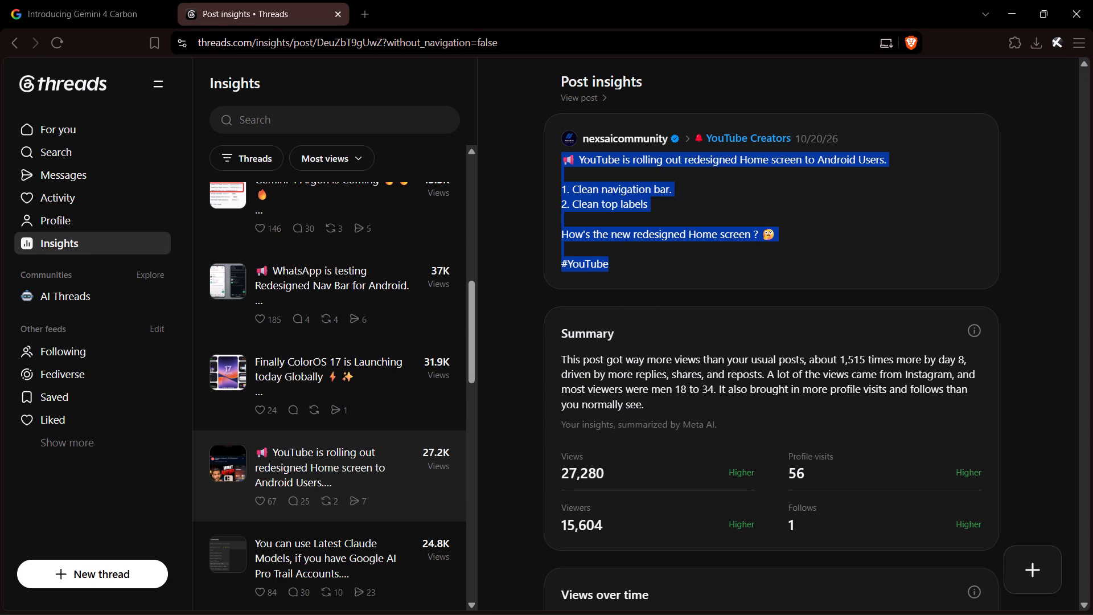
{"action": "scroll", "coordinate": [367, 516], "scroll_direction": "down", "scroll_amount": 1}
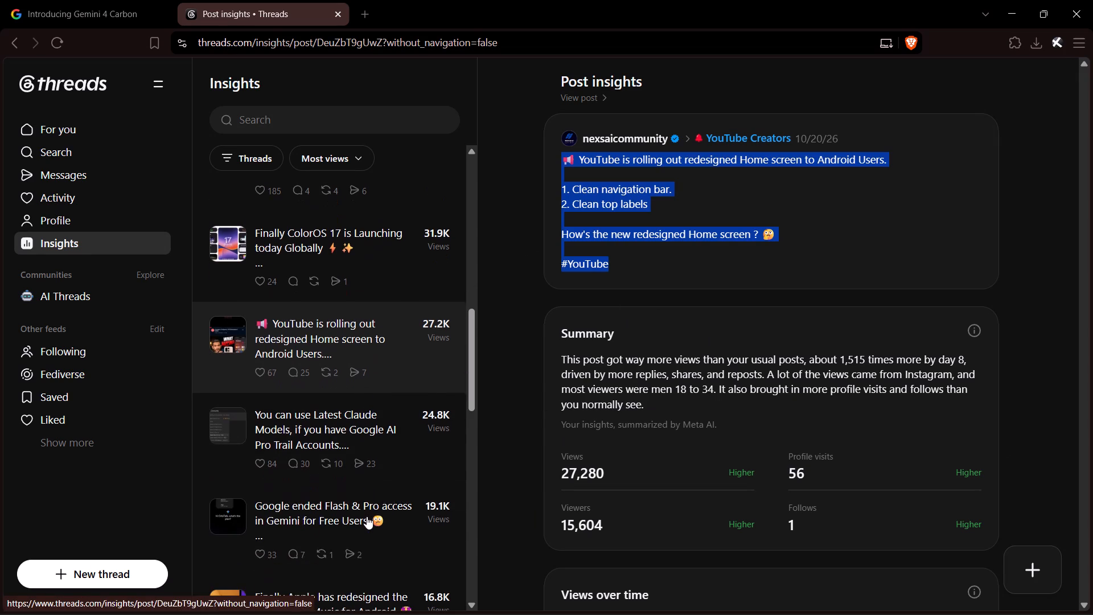
{"action": "left_click", "coordinate": [412, 420]}
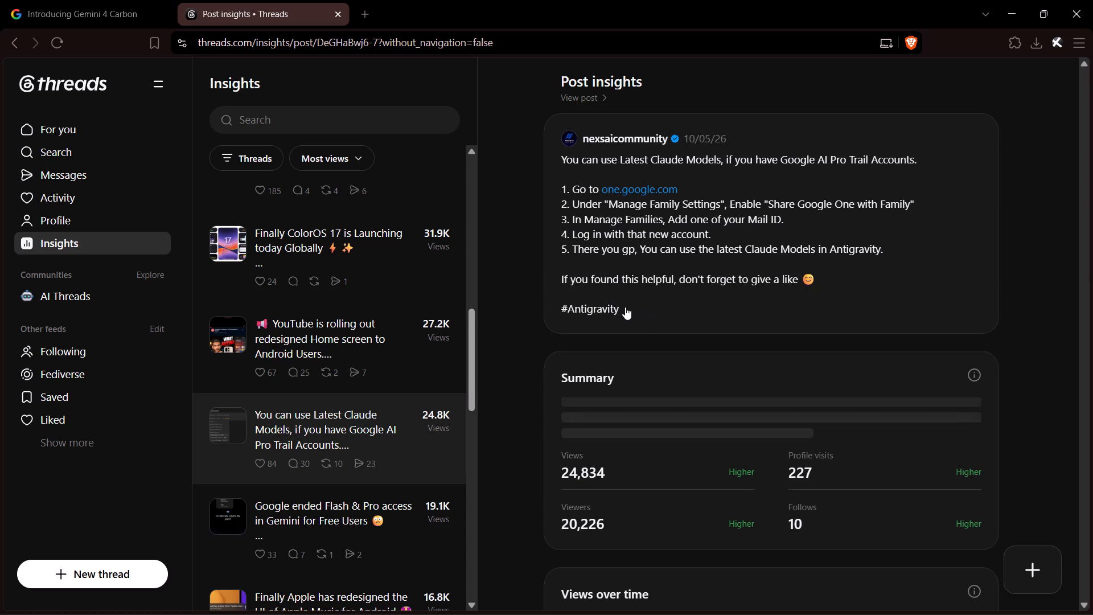
{"action": "left_click_drag", "start_coordinate": [625, 307], "coordinate": [559, 161]}
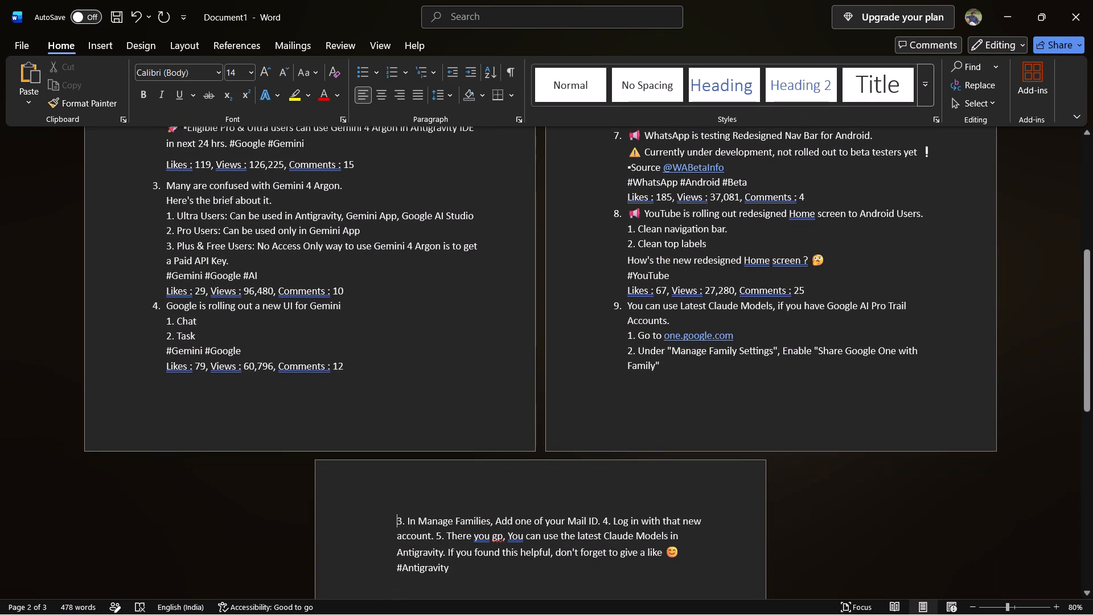
{"action": "left_click", "coordinate": [599, 521]}
{"action": "left_click", "coordinate": [604, 520]}
{"action": "key", "text": "Return"}
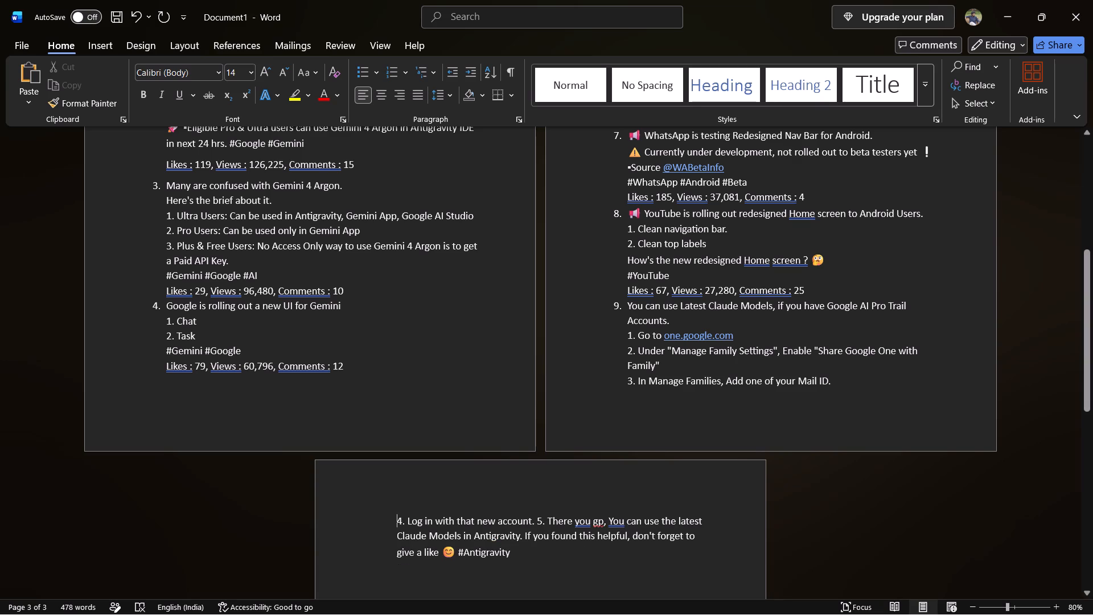
{"action": "left_click", "coordinate": [536, 522]}
{"action": "key", "text": "Return"}
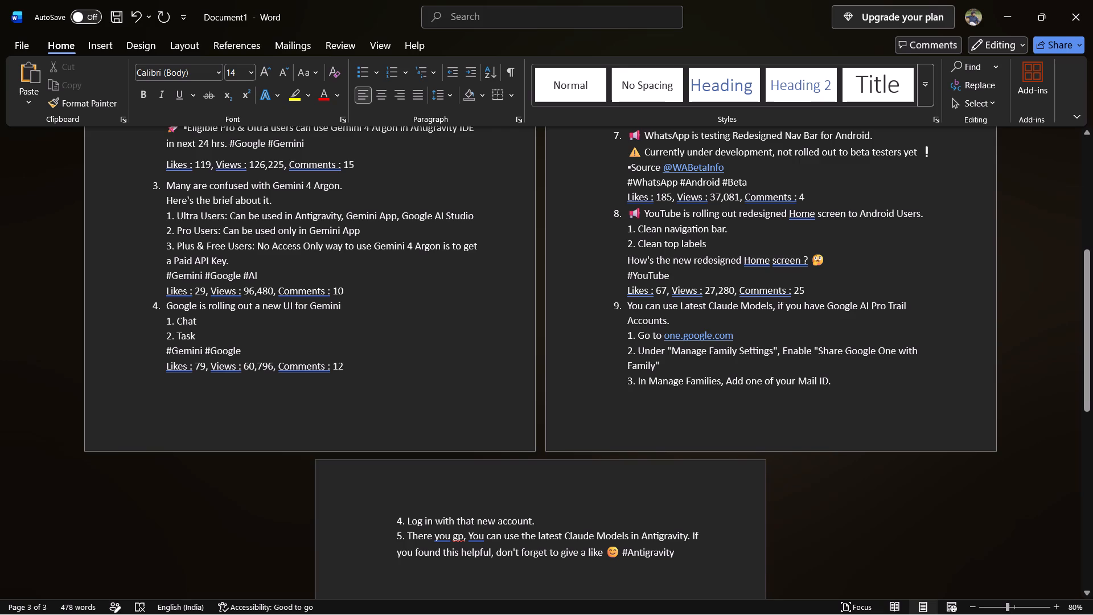
Correct "gp" to "go" in item 9's fifth instruction, checking the wording against the Threads post.
{"action": "key", "text": "alt+Tab"}
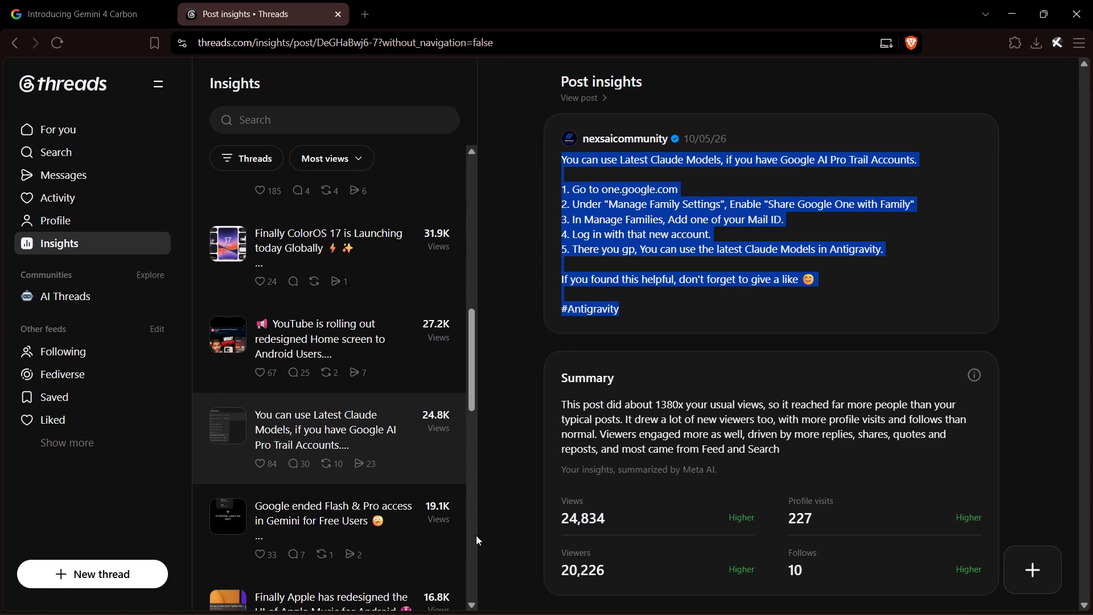
{"action": "key", "text": "alt+Tab"}
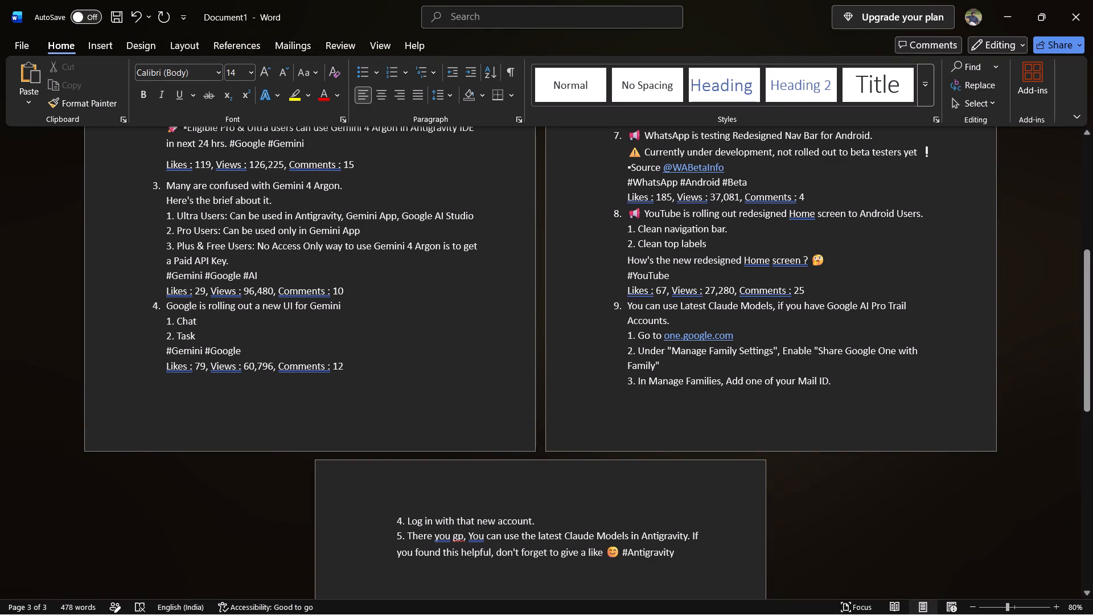
{"action": "left_click", "coordinate": [463, 537]}
{"action": "key", "text": "BackSpace"}
{"action": "key", "text": "o"}
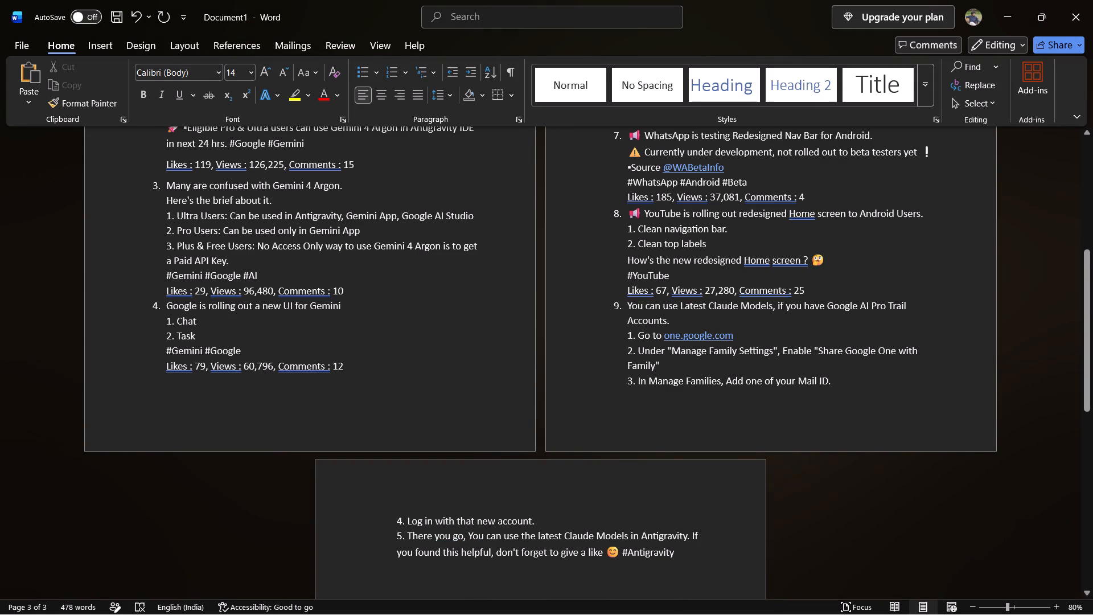
Split the end of item 9 into separate lines starting at "If you found this helpful" and "#Antigravity".
{"action": "left_click", "coordinate": [692, 536]}
{"action": "key", "text": "Return"}
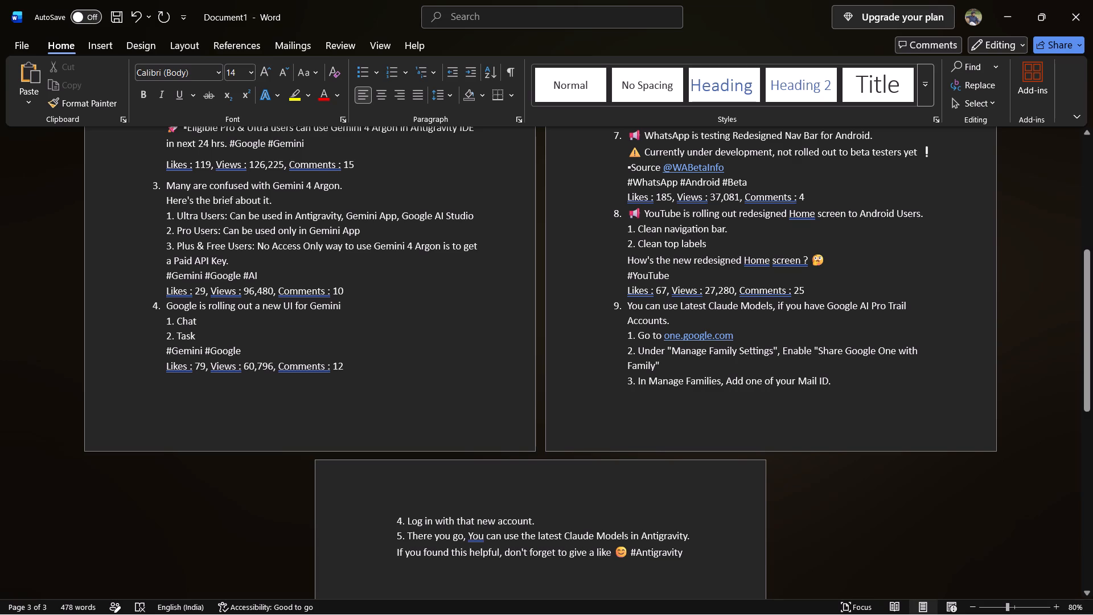
{"action": "left_click", "coordinate": [631, 554]}
{"action": "key", "text": "Return"}
Copy item 8's Likes, Views and Comments line to a new line below #Antigravity in item 9.
{"action": "key", "text": "alt+Tab"}
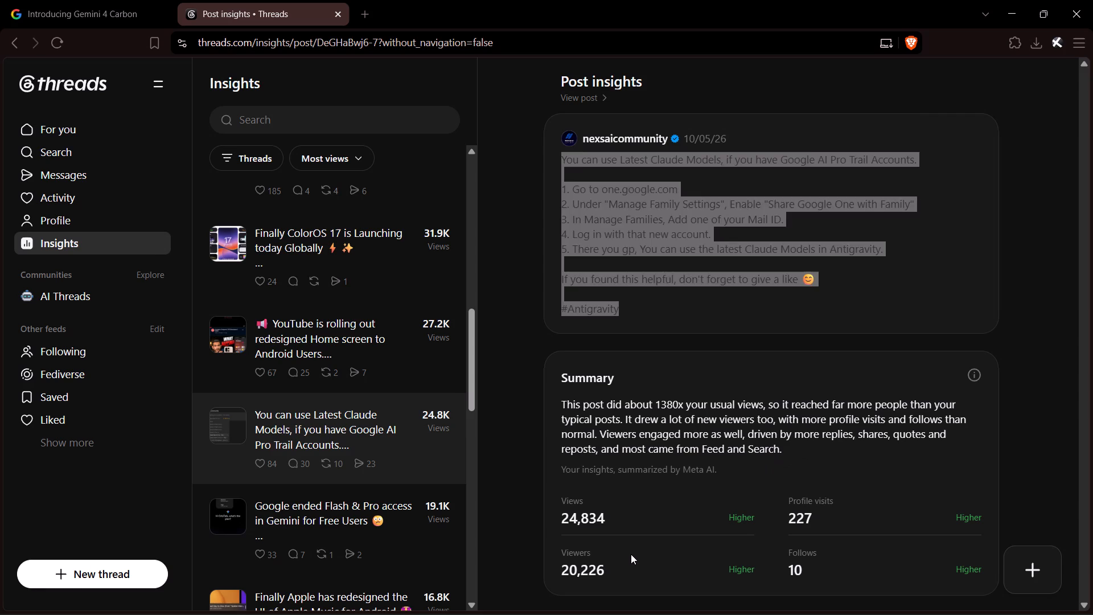
{"action": "left_click", "coordinate": [683, 301]}
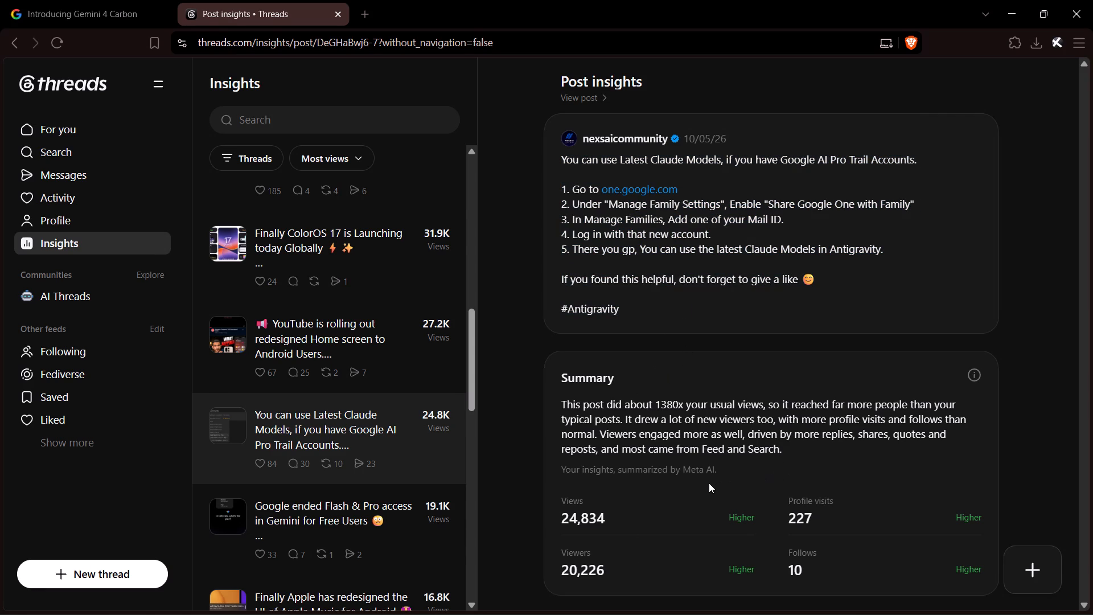
{"action": "key", "text": "alt+Tab"}
{"action": "left_click_drag", "start_coordinate": [811, 290], "coordinate": [810, 289]}
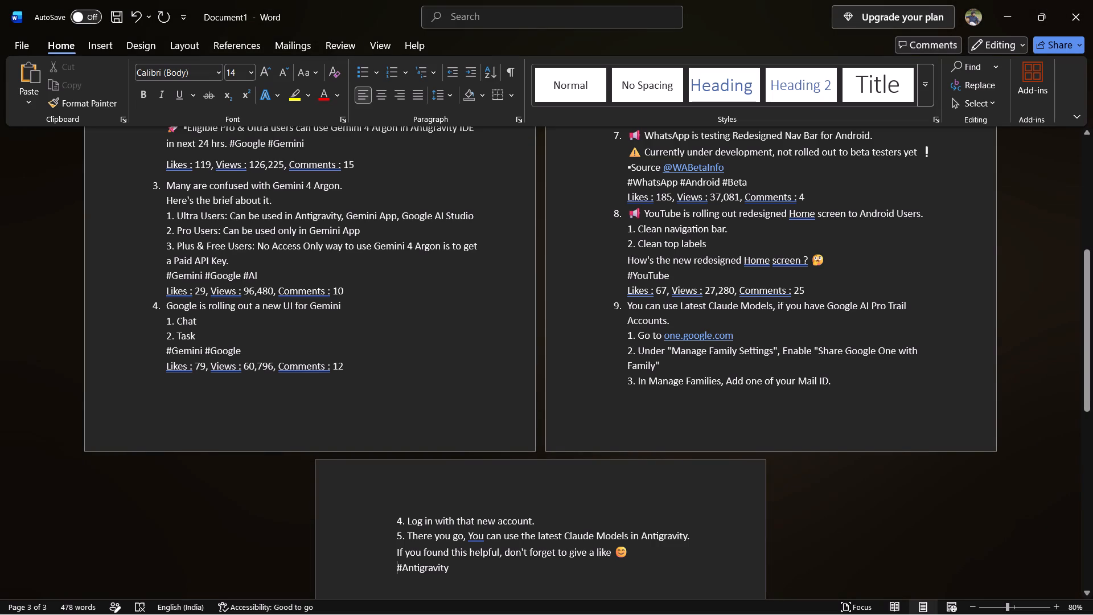
{"action": "left_click_drag", "start_coordinate": [810, 289], "coordinate": [630, 296]}
{"action": "key", "text": "ctrl+c"}
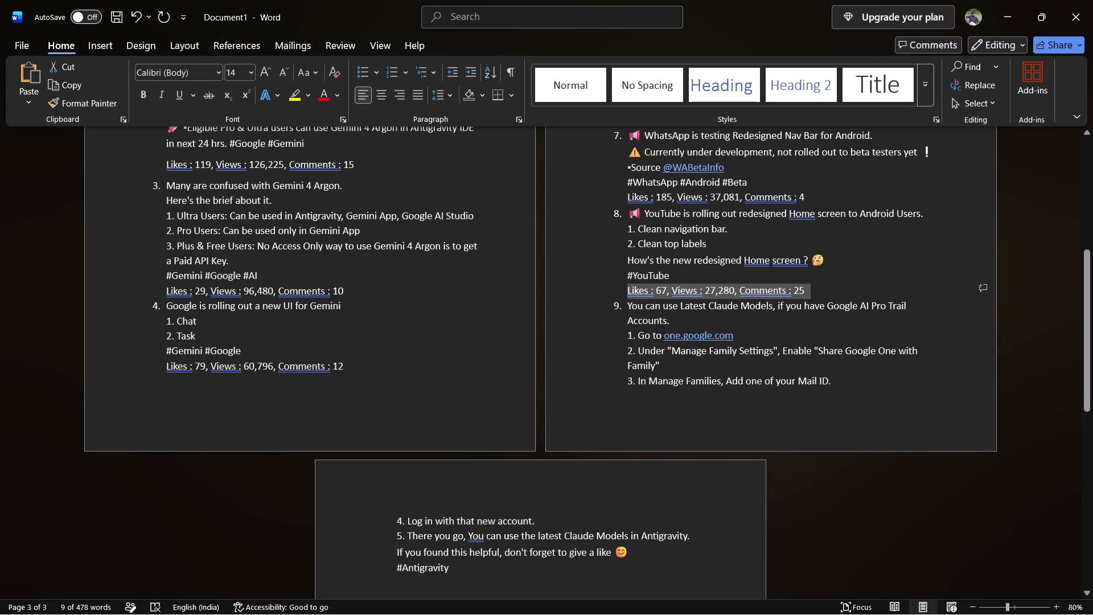
{"action": "left_click", "coordinate": [462, 578]}
{"action": "key", "text": "Return"}
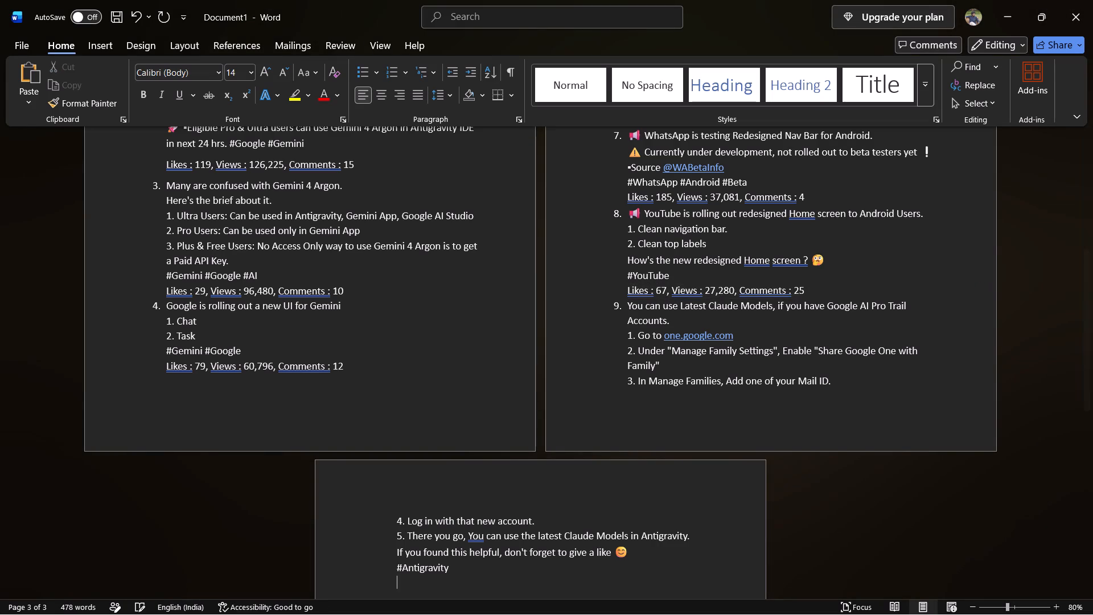
{"action": "key", "text": "ctrl+v"}
Set the Likes count in item 9's copied statistics line to 84, checking it against the Threads post insights.
{"action": "key", "text": "alt+Tab"}
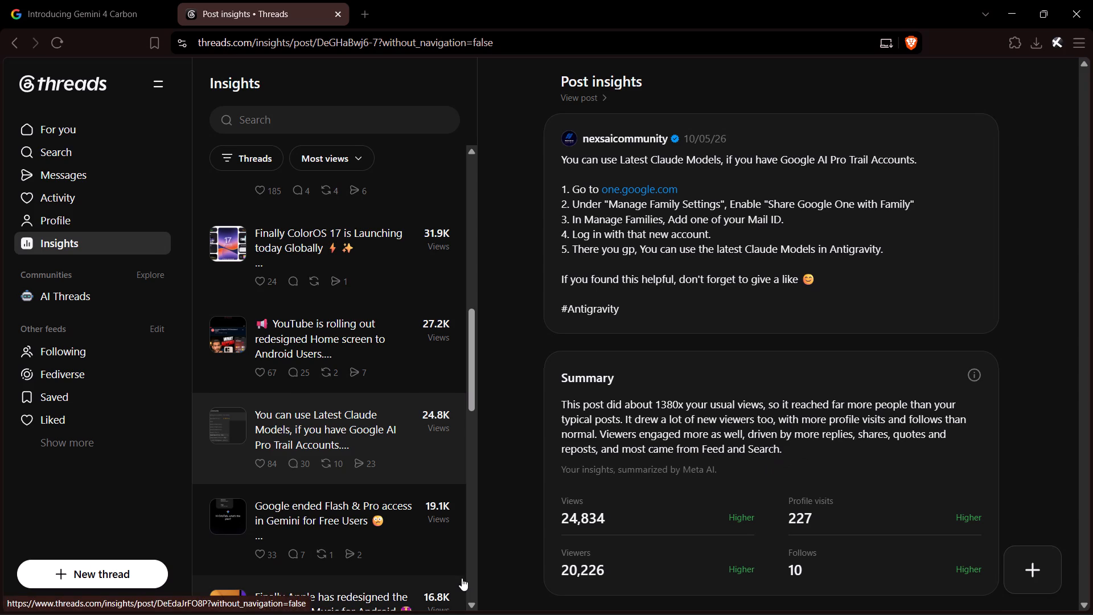
{"action": "key", "text": "alt+Tab"}
{"action": "double_click", "coordinate": [434, 586]}
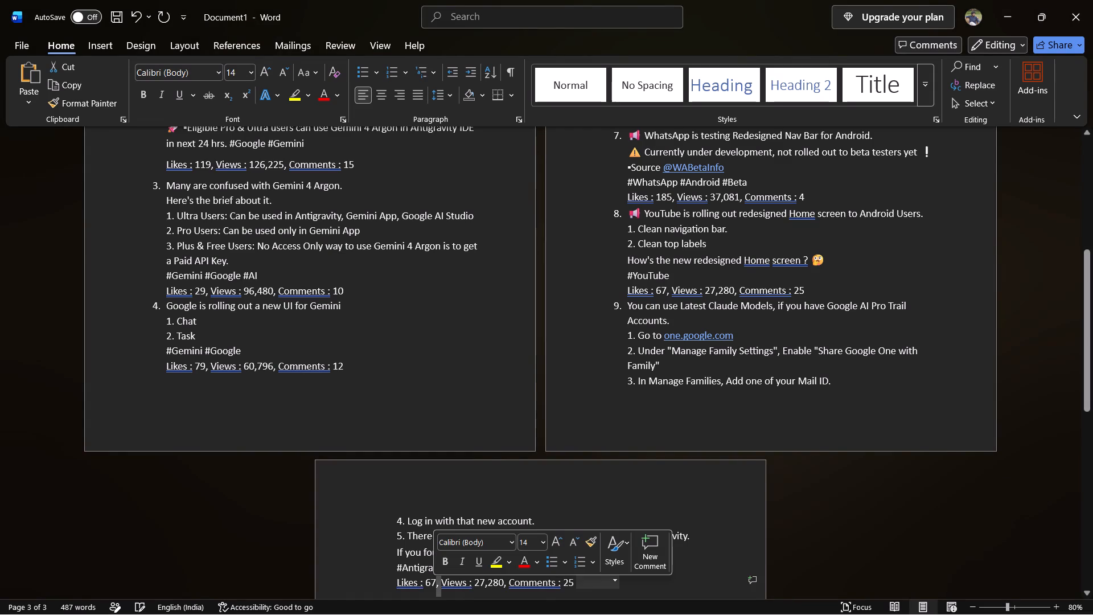
{"action": "double_click", "coordinate": [431, 581]}
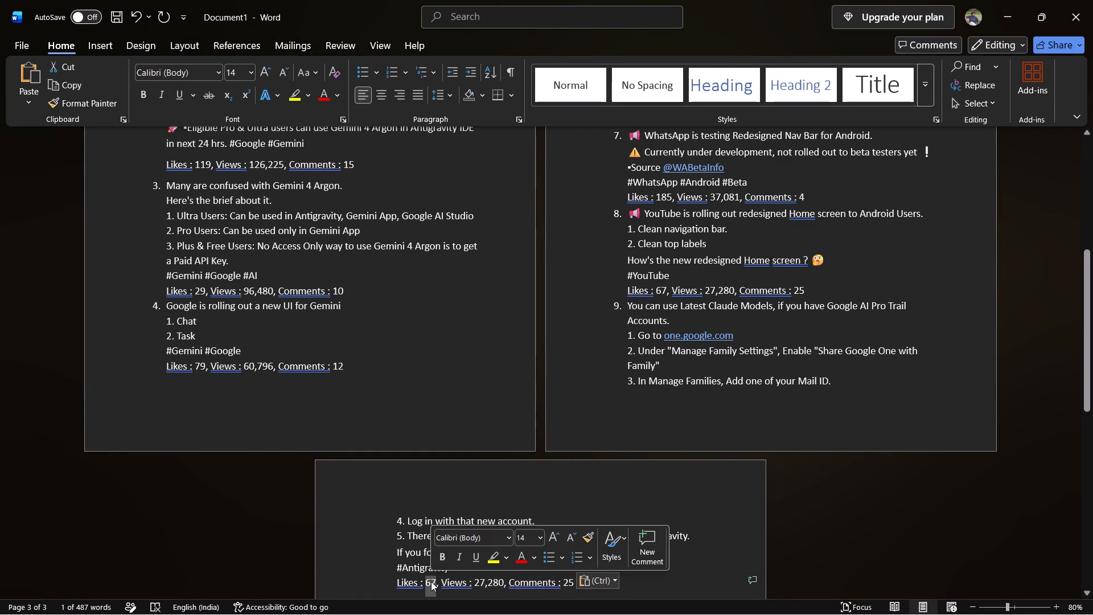
{"action": "type", "text": "84"}
Set the Views count in item 9's statistics line to 24,834, matching the Threads post insights.
{"action": "key", "text": "alt+Tab"}
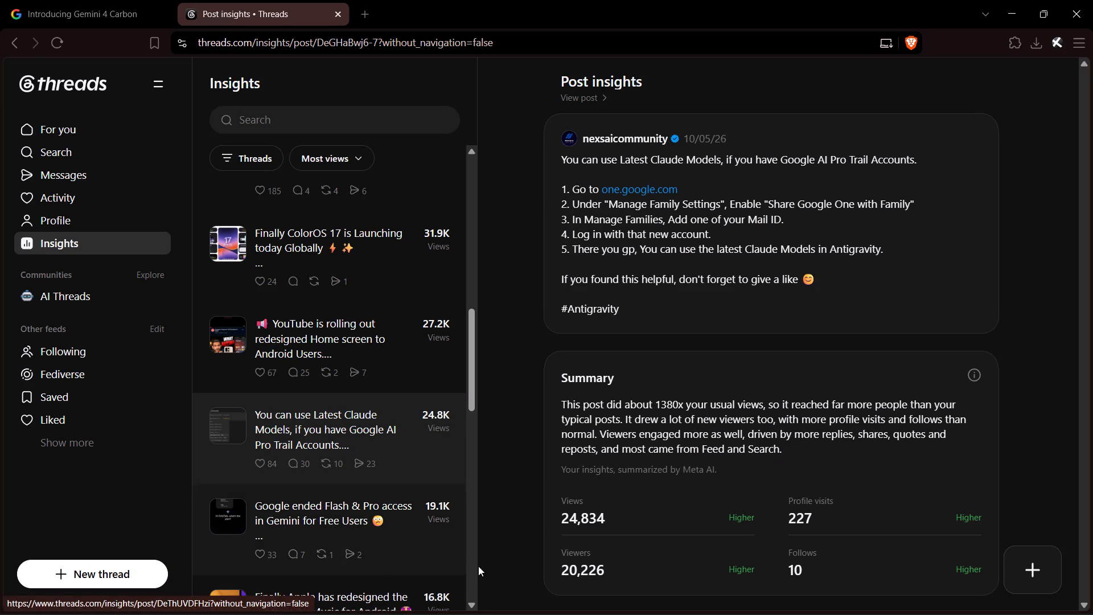
{"action": "key", "text": "alt+Tab"}
{"action": "left_click", "coordinate": [432, 355]}
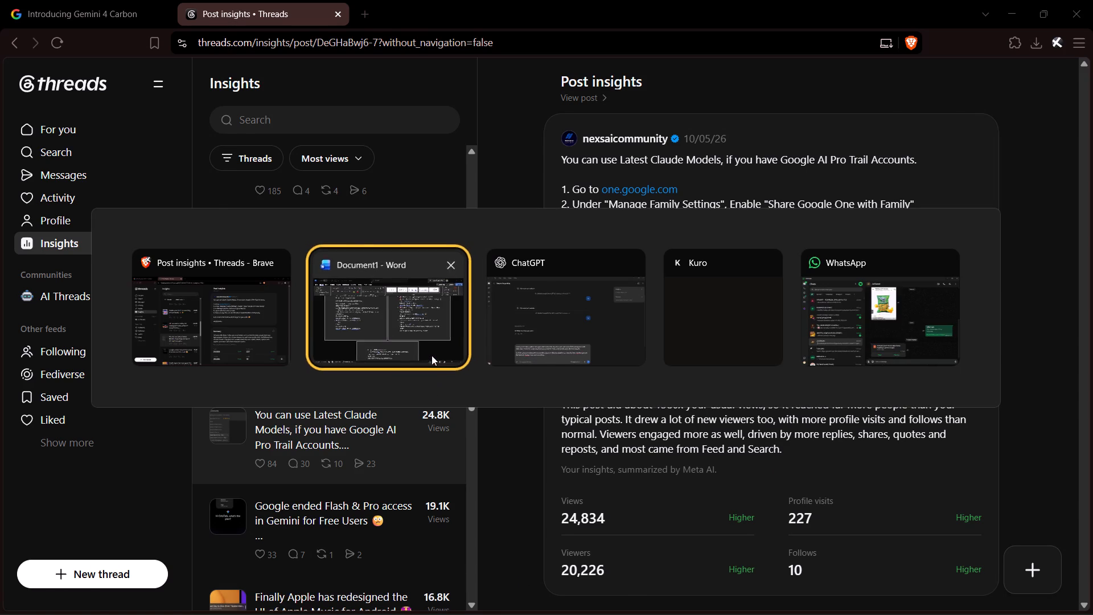
{"action": "left_click_drag", "start_coordinate": [503, 583], "coordinate": [490, 578]}
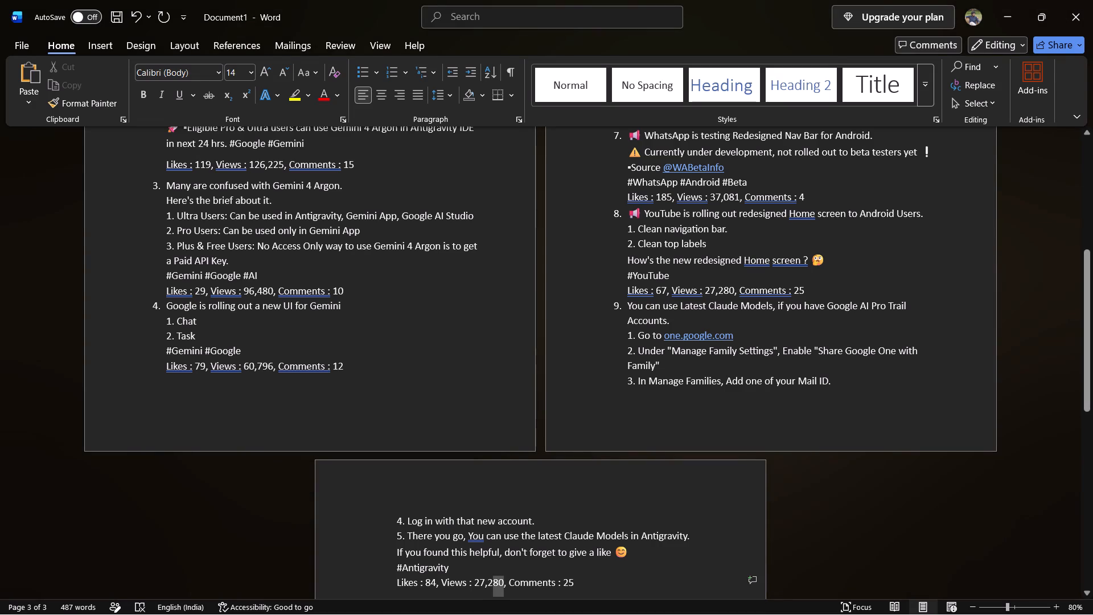
{"action": "left_click_drag", "start_coordinate": [490, 578], "coordinate": [480, 583]}
{"action": "left_click_drag", "start_coordinate": [480, 583], "coordinate": [481, 583]}
{"action": "key", "text": "4"}
{"action": "type", "text": ",8"}
{"action": "type", "text": "34"}
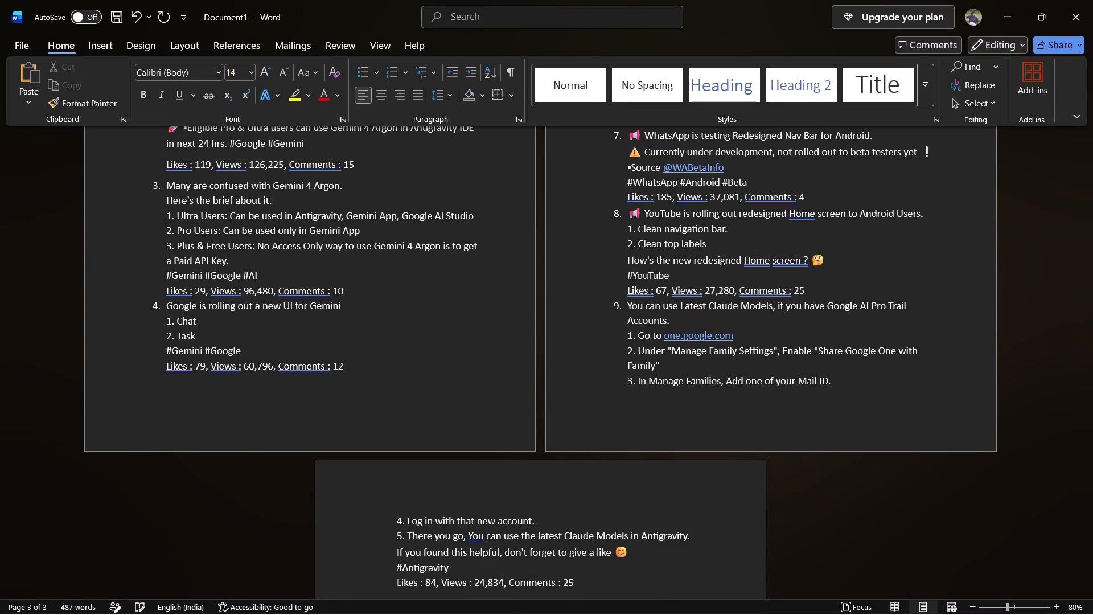
Set the Comments count at the end of item 9's statistics line to 30.
{"action": "left_click", "coordinate": [582, 584]}
{"action": "key", "text": "BackSpace"}
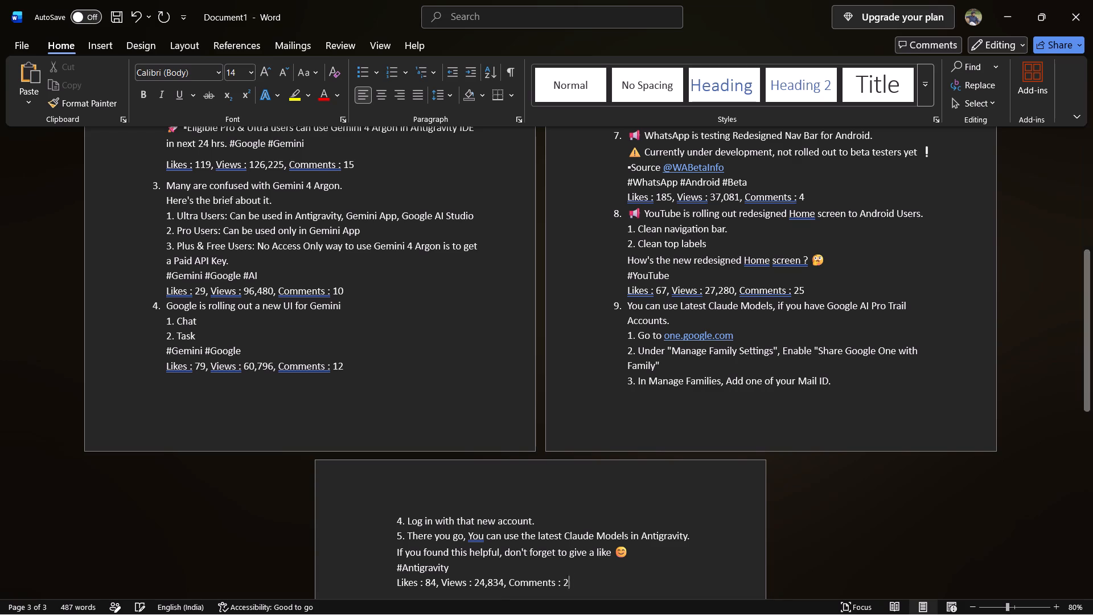
{"action": "key", "text": "BackSpace"}
{"action": "key", "text": "2"}
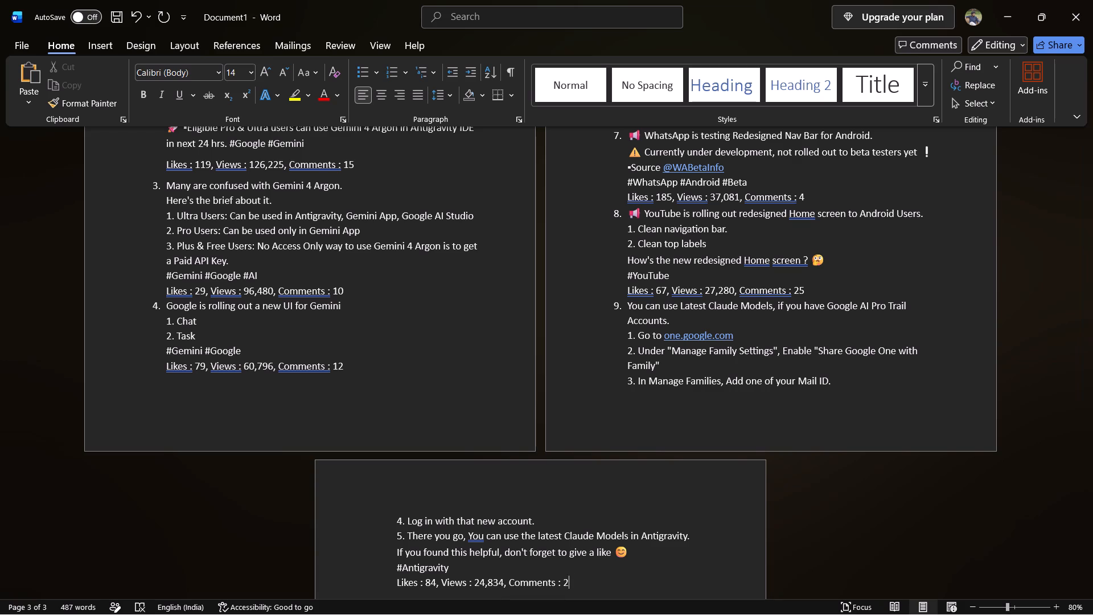
{"action": "key", "text": "BackSpace"}
{"action": "type", "text": "30"}
Copy the full text of the Apple Music for Android redesign post from Threads and add a new line below item 9 in Word.
{"action": "key", "text": "alt+Tab"}
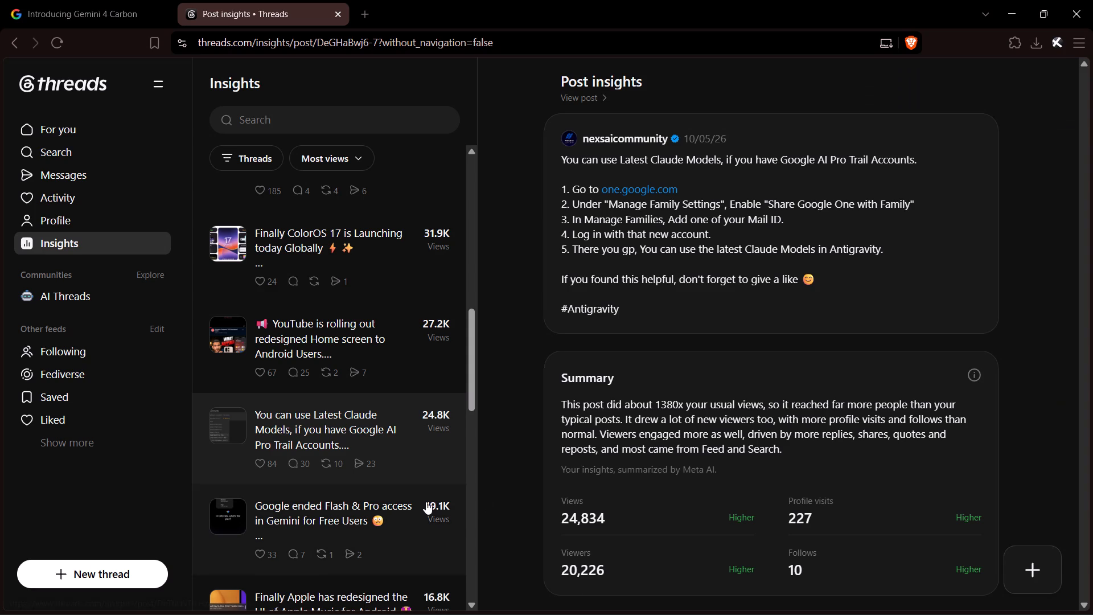
{"action": "scroll", "coordinate": [426, 502], "scroll_direction": "down", "scroll_amount": 2}
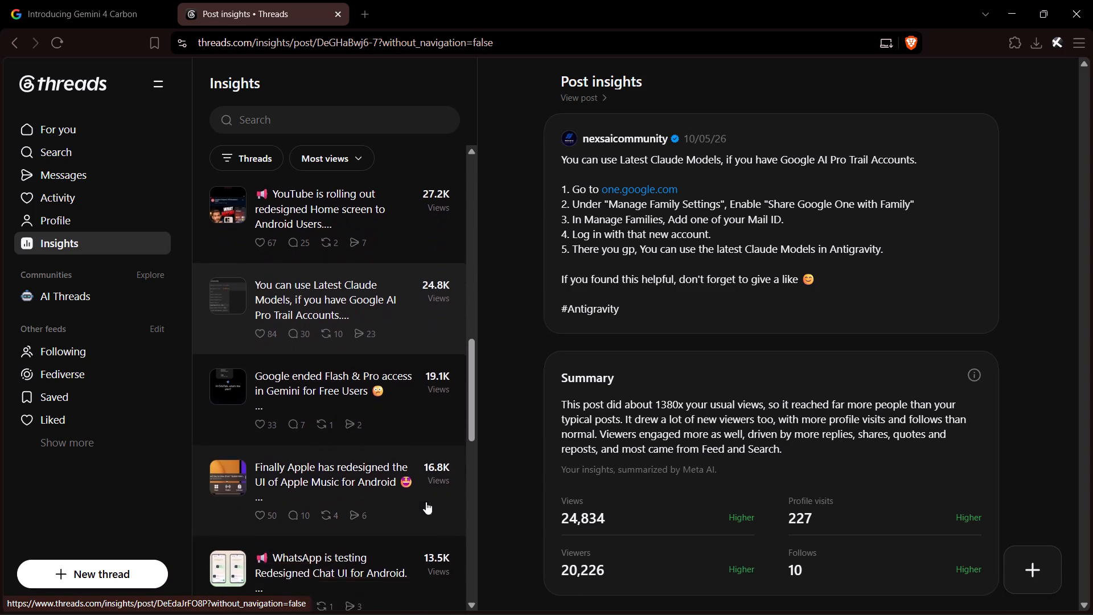
{"action": "scroll", "coordinate": [426, 502], "scroll_direction": "down", "scroll_amount": 1}
{"action": "left_click", "coordinate": [428, 352]}
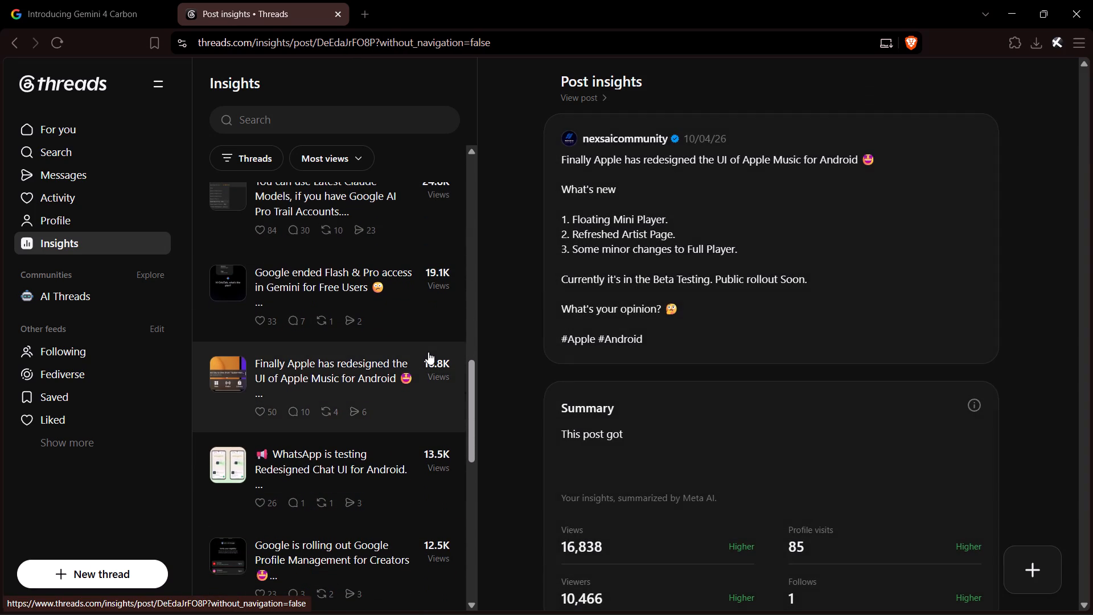
{"action": "left_click_drag", "start_coordinate": [646, 337], "coordinate": [571, 187]}
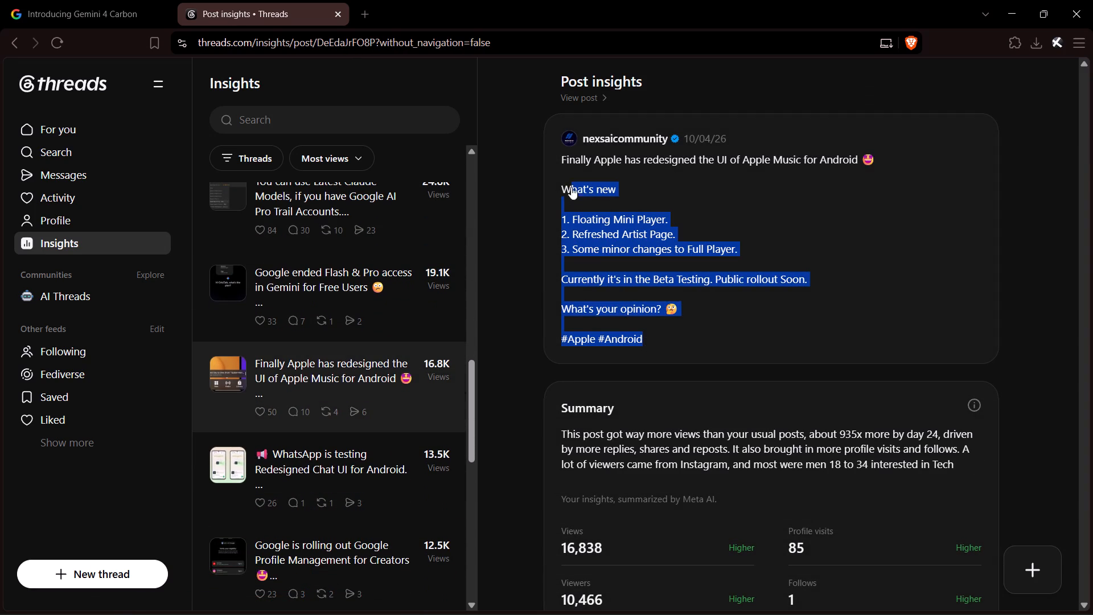
{"action": "left_click_drag", "start_coordinate": [571, 187], "coordinate": [561, 166]}
{"action": "key", "text": "ctrl+c"}
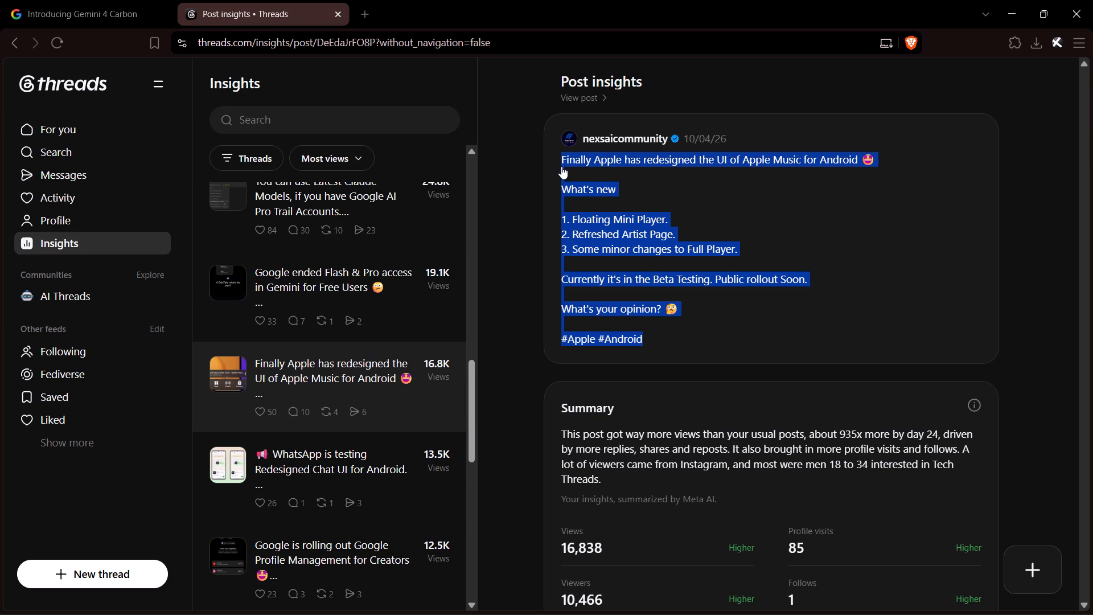
{"action": "key", "text": "alt+Tab"}
{"action": "scroll", "coordinate": [593, 404], "scroll_direction": "down", "scroll_amount": 1}
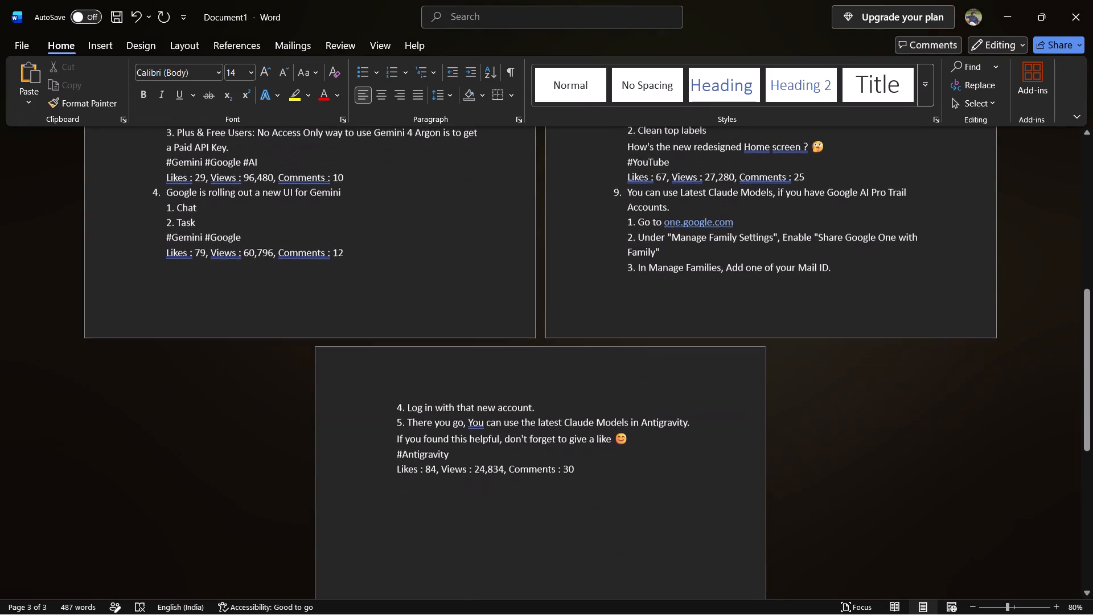
{"action": "key", "text": "Return"}
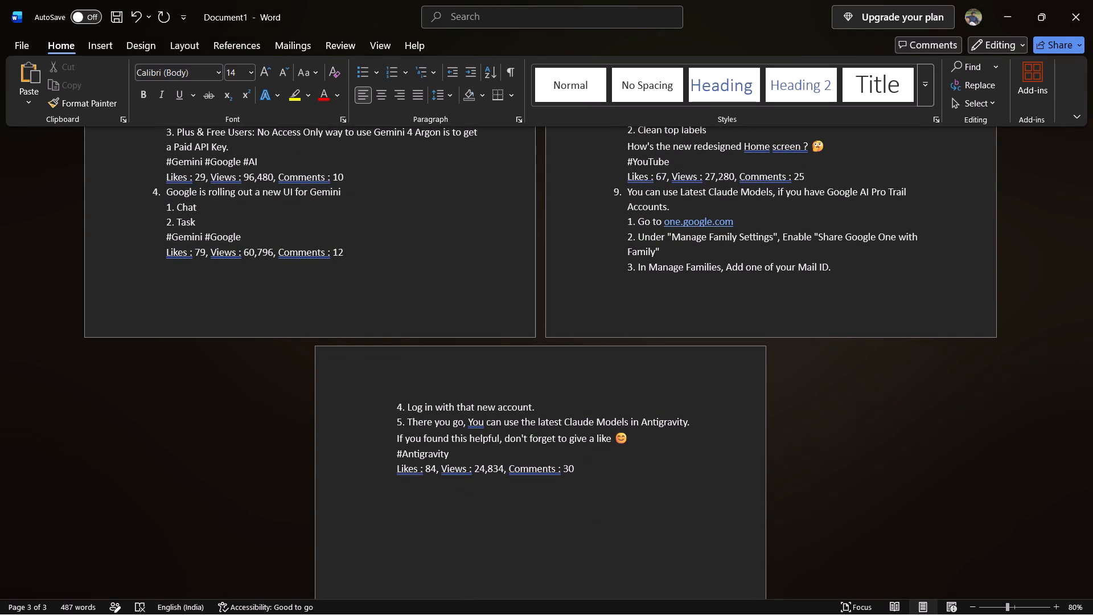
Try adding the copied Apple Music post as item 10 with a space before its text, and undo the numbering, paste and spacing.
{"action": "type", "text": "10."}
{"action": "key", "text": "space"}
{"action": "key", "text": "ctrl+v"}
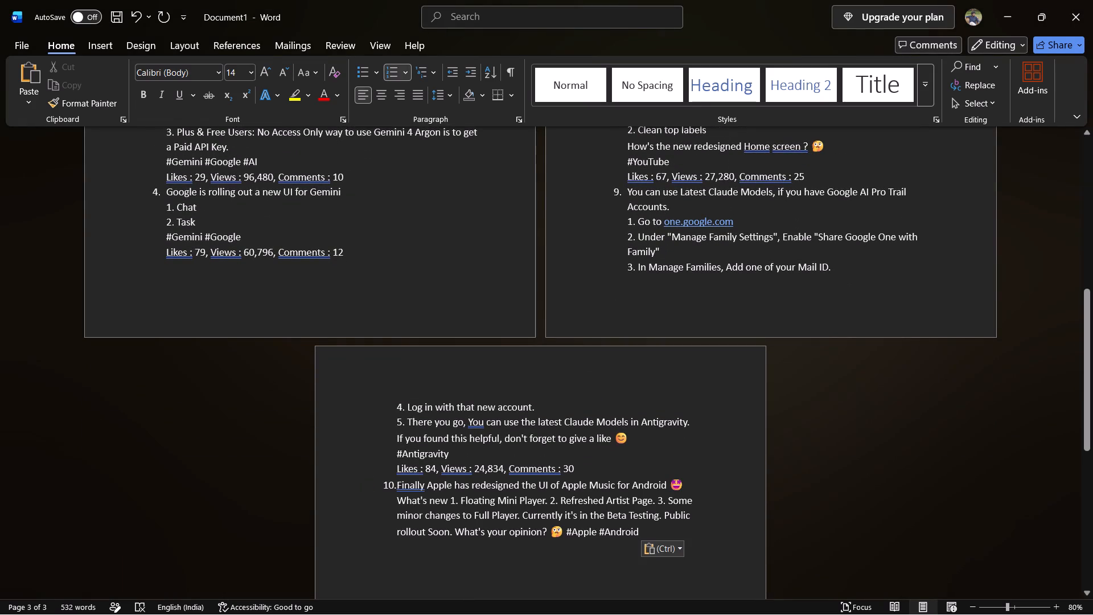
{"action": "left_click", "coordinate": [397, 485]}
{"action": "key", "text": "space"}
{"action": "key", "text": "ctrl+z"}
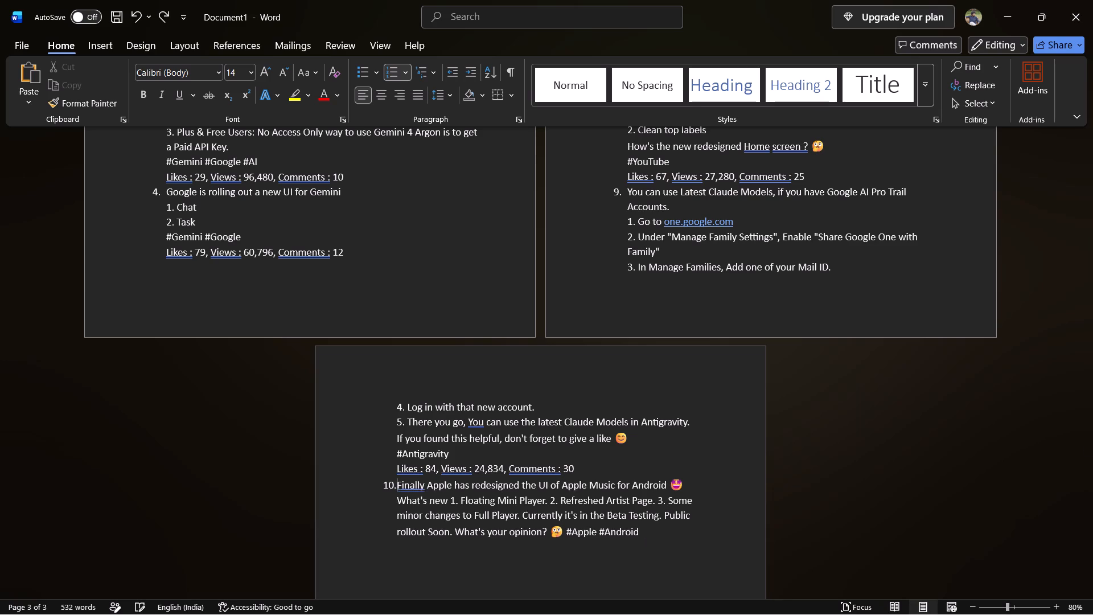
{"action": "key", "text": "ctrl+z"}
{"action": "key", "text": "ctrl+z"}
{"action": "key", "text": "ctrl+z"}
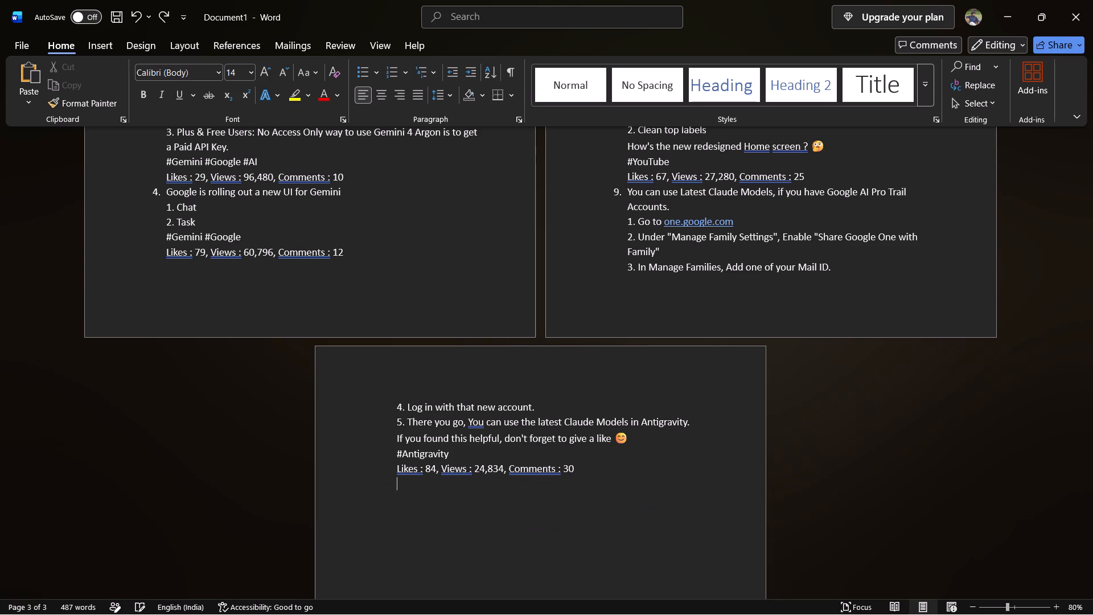
Number the new entry 10 with an extra space after the number and paste the Apple Music post text into it.
{"action": "key", "text": "BackSpace"}
{"action": "type", "text": "10."}
{"action": "key", "text": "space"}
{"action": "key", "text": "space"}
{"action": "key", "text": "ctrl+v"}
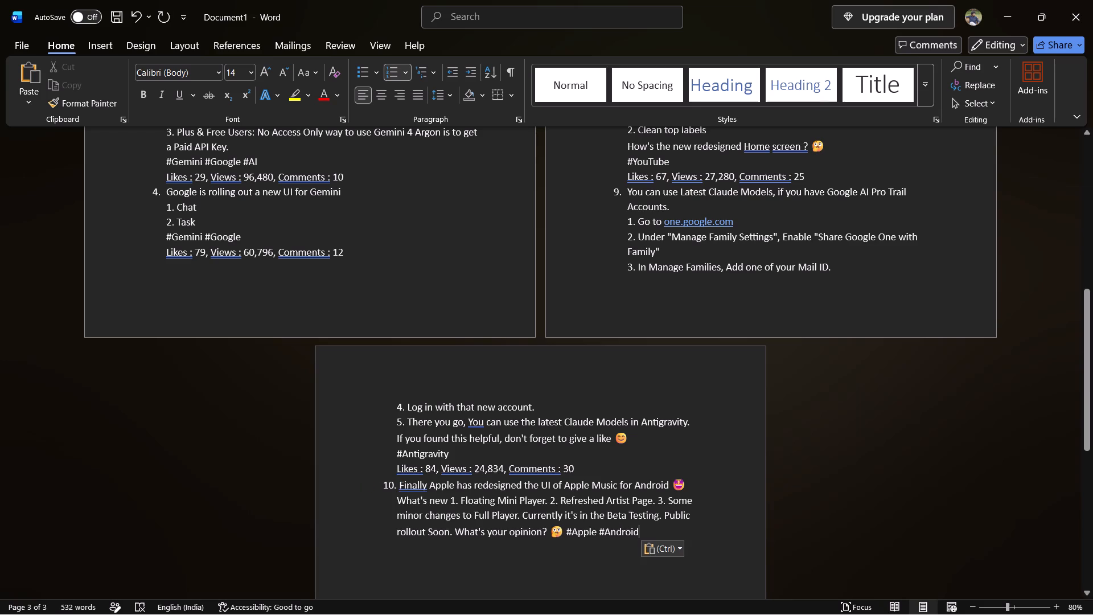
Split item 10 into unnumbered lines starting at its three points, 1 through 3, "Currently it's in the Beta Testing" and "#Apple #Android".
{"action": "left_click", "coordinate": [450, 499]}
{"action": "key", "text": "Return"}
{"action": "key", "text": "BackSpace"}
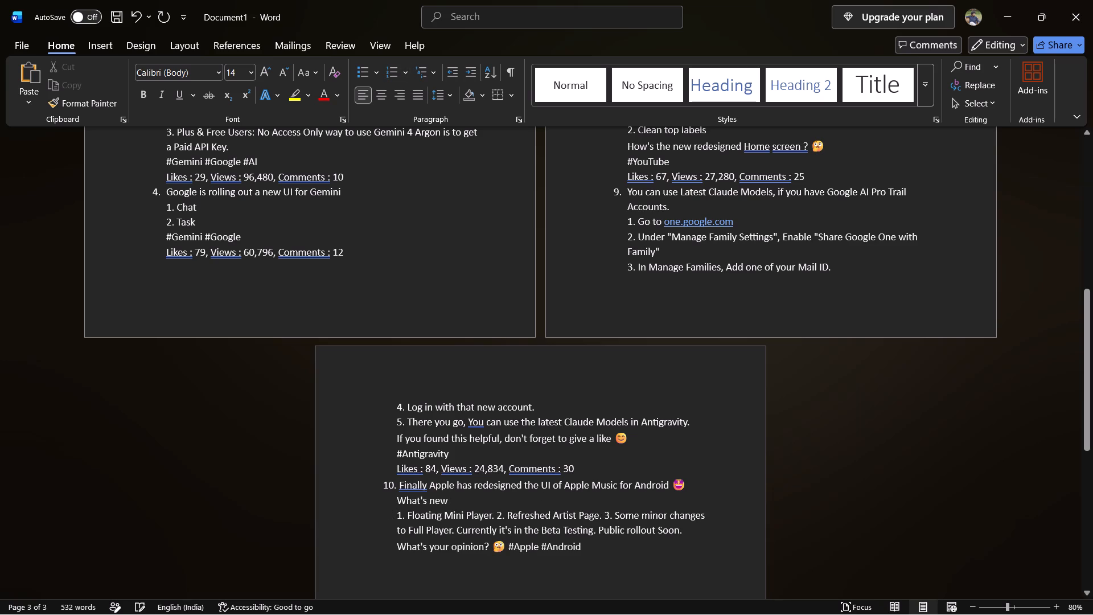
{"action": "left_click", "coordinate": [498, 514]}
{"action": "key", "text": "Return"}
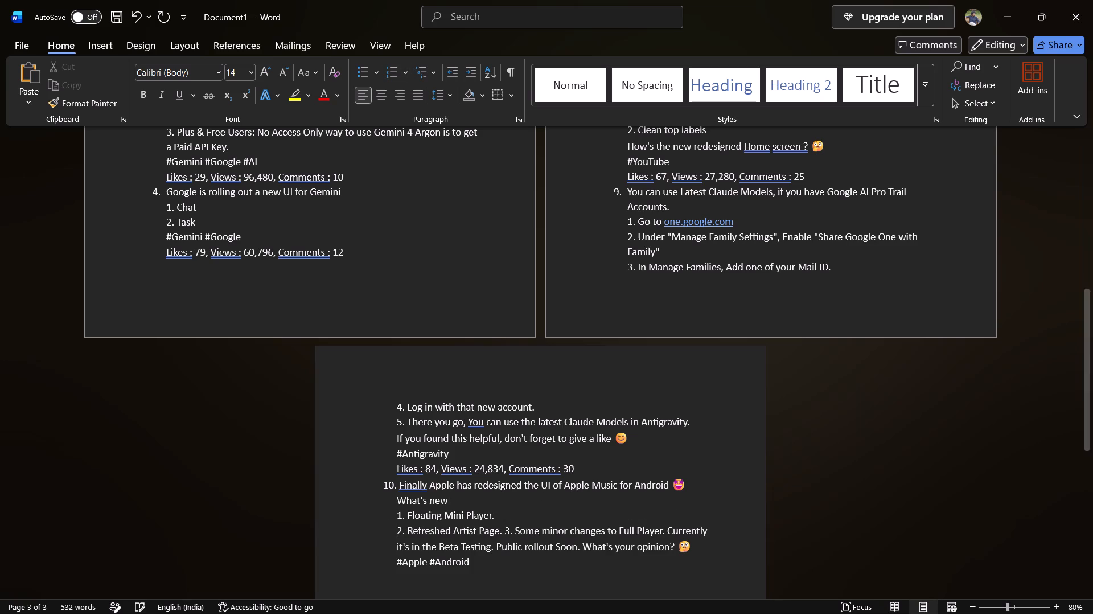
{"action": "left_click", "coordinate": [503, 530]}
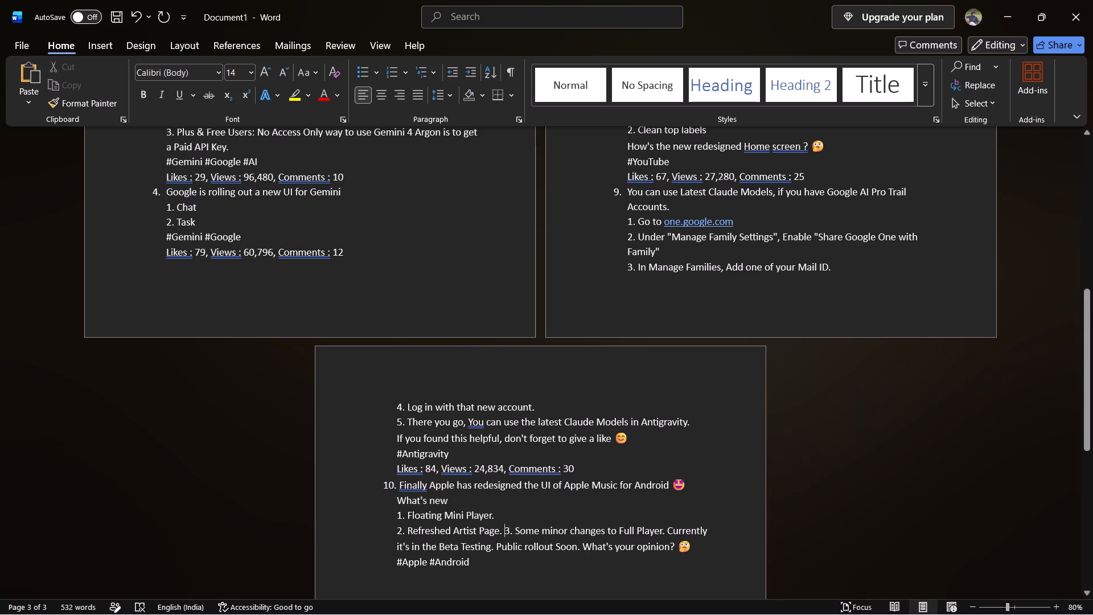
{"action": "key", "text": "Return"}
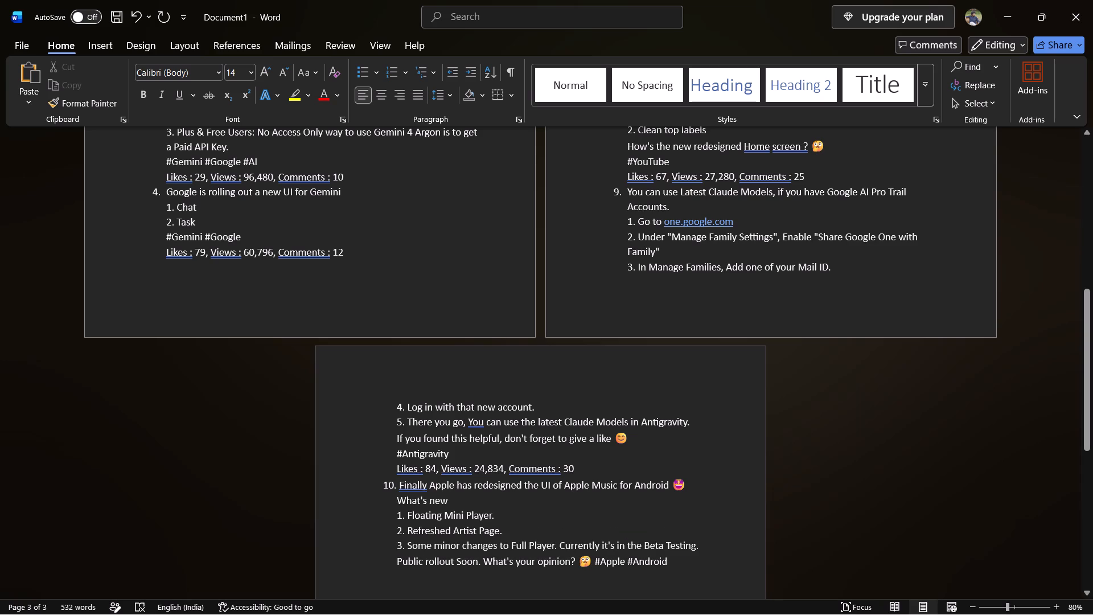
{"action": "left_click", "coordinate": [559, 544]}
{"action": "key", "text": "Return"}
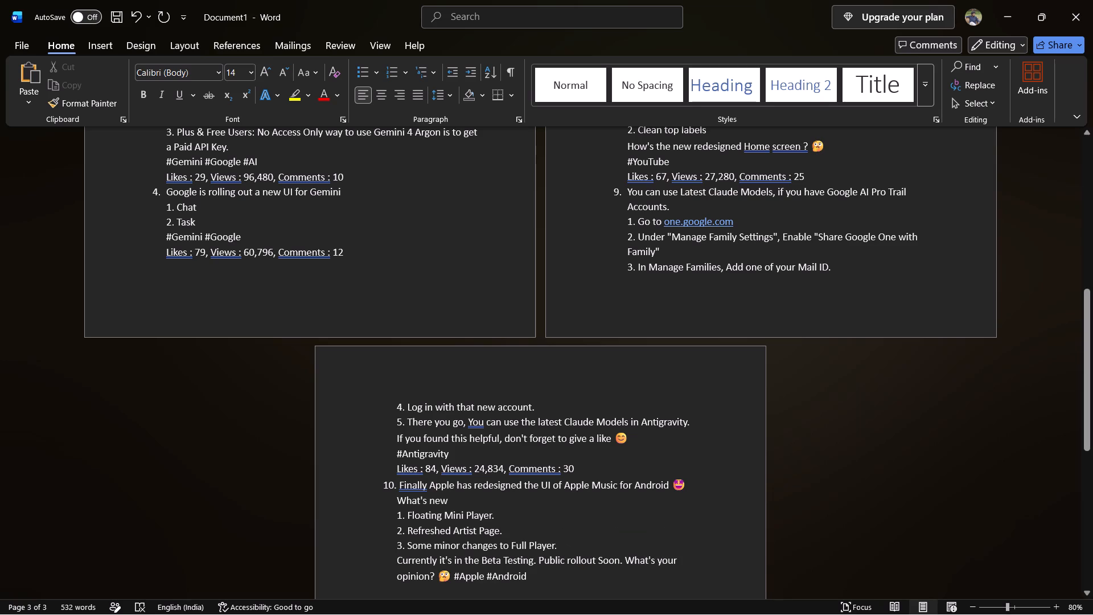
{"action": "left_click", "coordinate": [453, 576]}
{"action": "key", "text": "Return"}
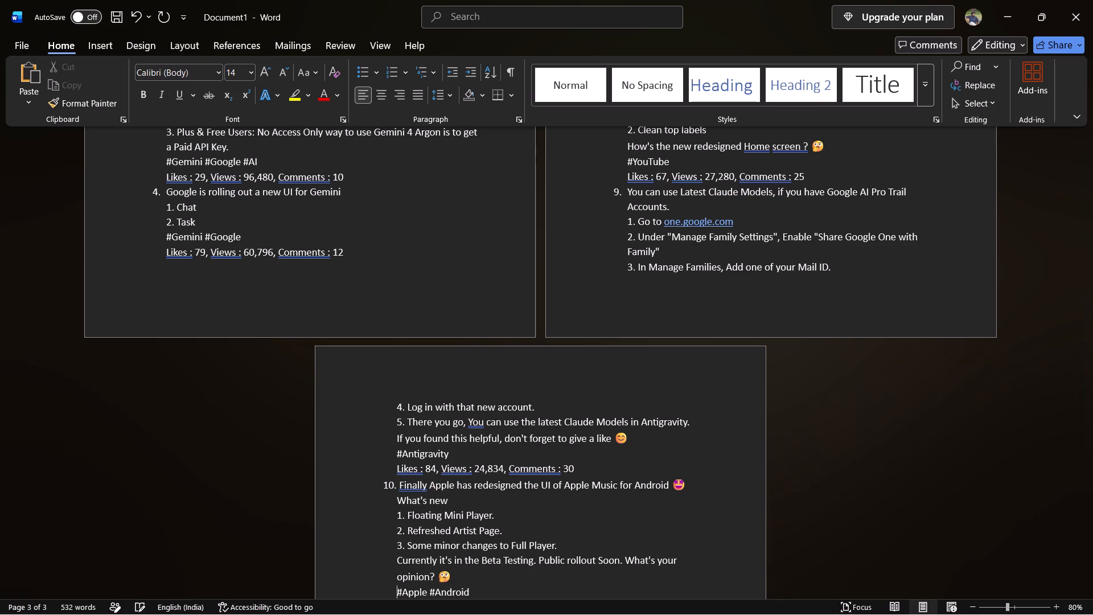
Copy item 9's Likes, Views and Comments line to a new line below #Apple #Android in item 10.
{"action": "scroll", "coordinate": [453, 576], "scroll_direction": "down", "scroll_amount": 1}
{"action": "left_click_drag", "start_coordinate": [576, 369], "coordinate": [403, 371]}
{"action": "key", "text": "ctrl+c"}
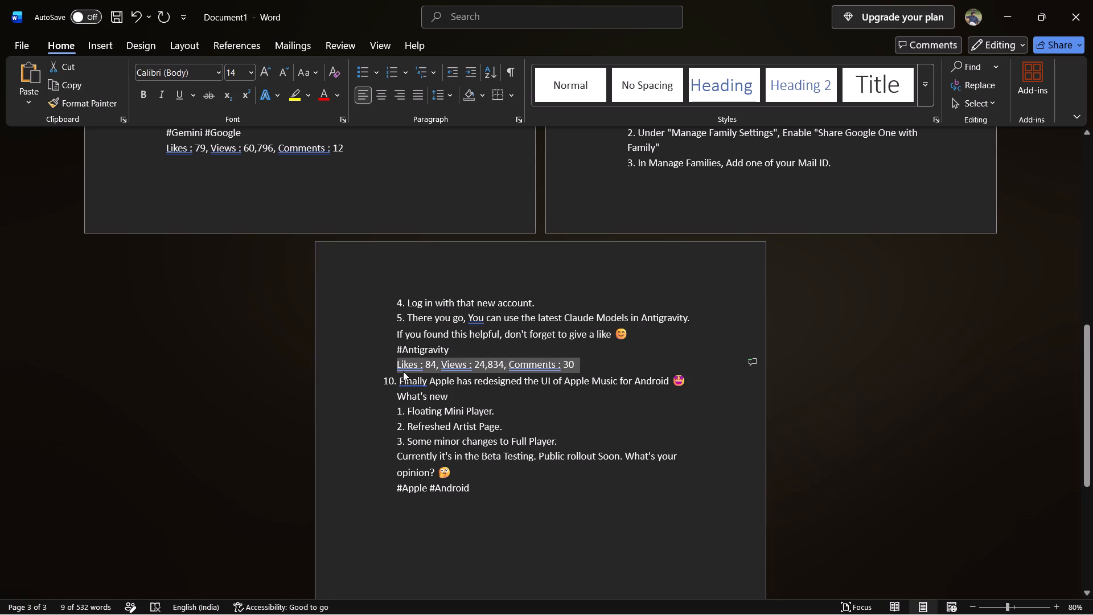
{"action": "left_click", "coordinate": [484, 483]}
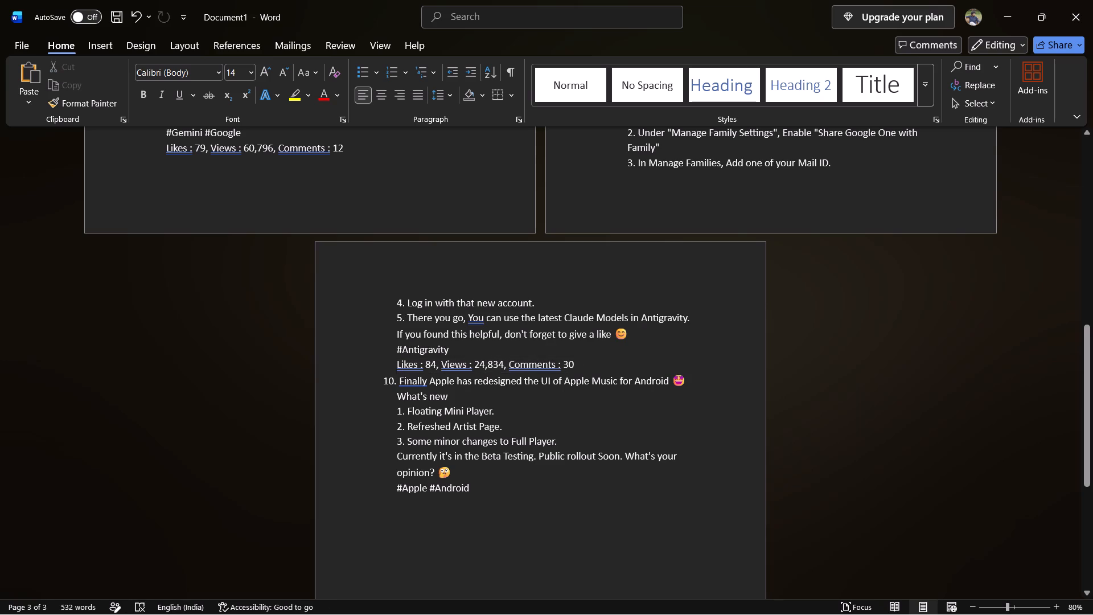
{"action": "key", "text": "Return"}
{"action": "key", "text": "ctrl+v"}
Update item 10's statistics line from the Apple Music post's insights to Likes 50, Views 16,838 and Comments 10.
{"action": "key", "text": "alt+Tab"}
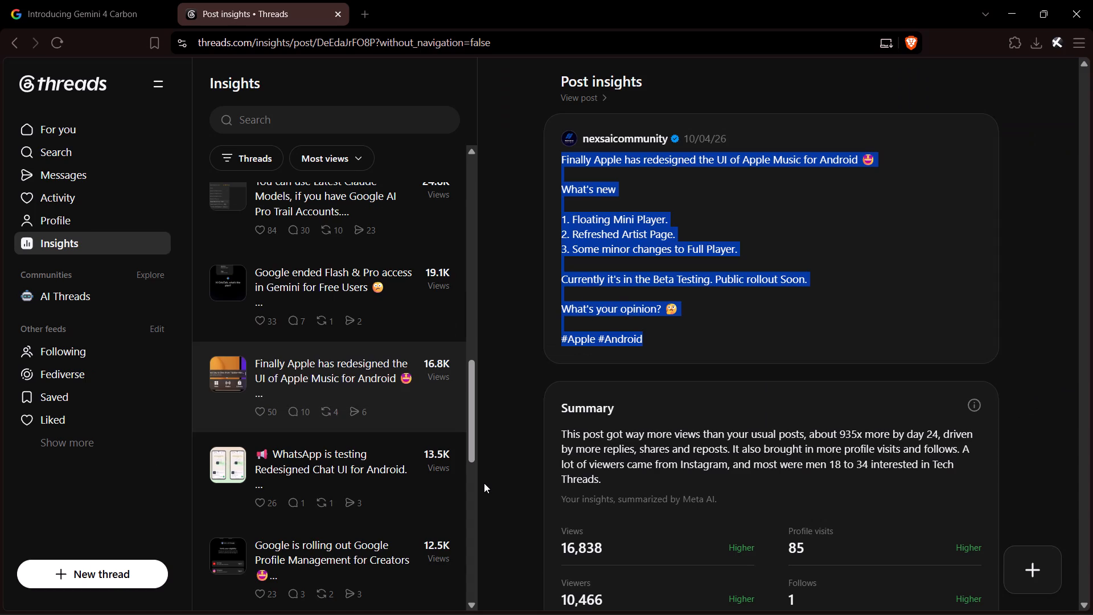
{"action": "key", "text": "alt+Tab"}
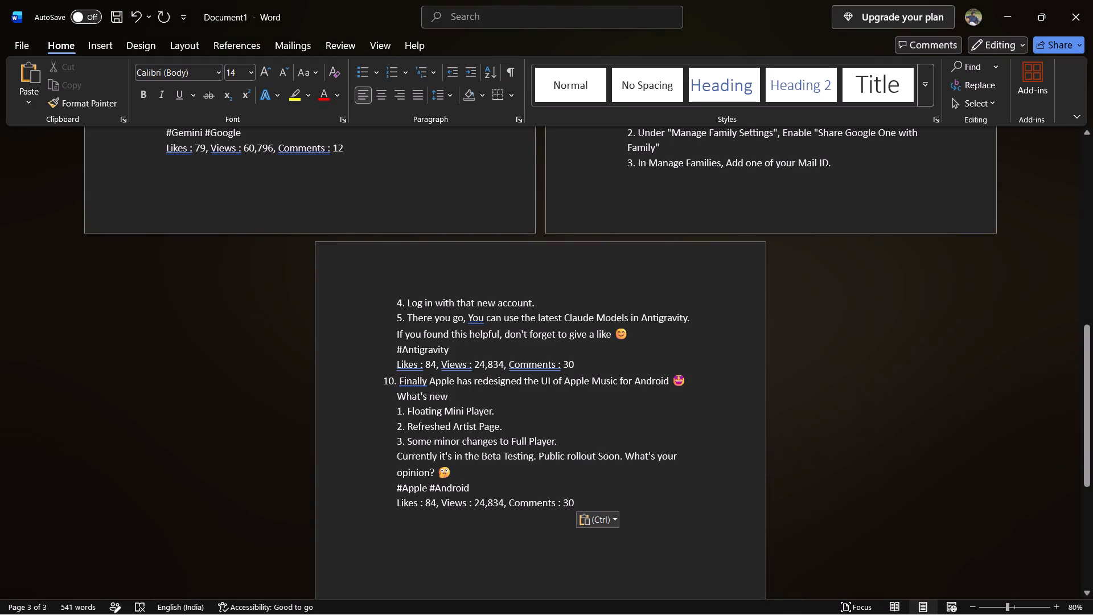
{"action": "double_click", "coordinate": [433, 502]}
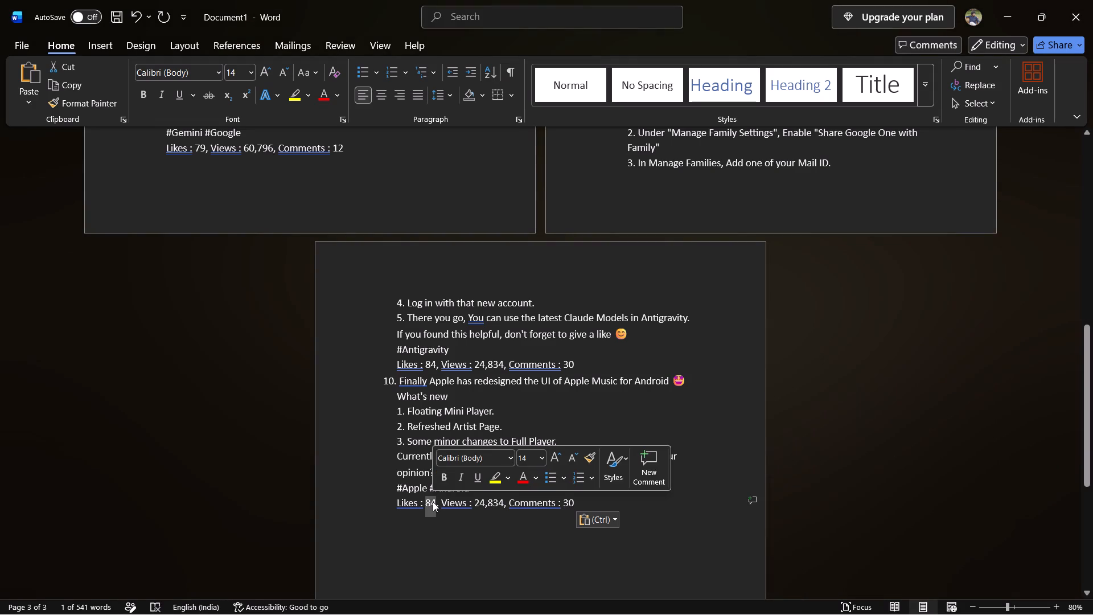
{"action": "type", "text": "50"}
{"action": "key", "text": "alt+Tab"}
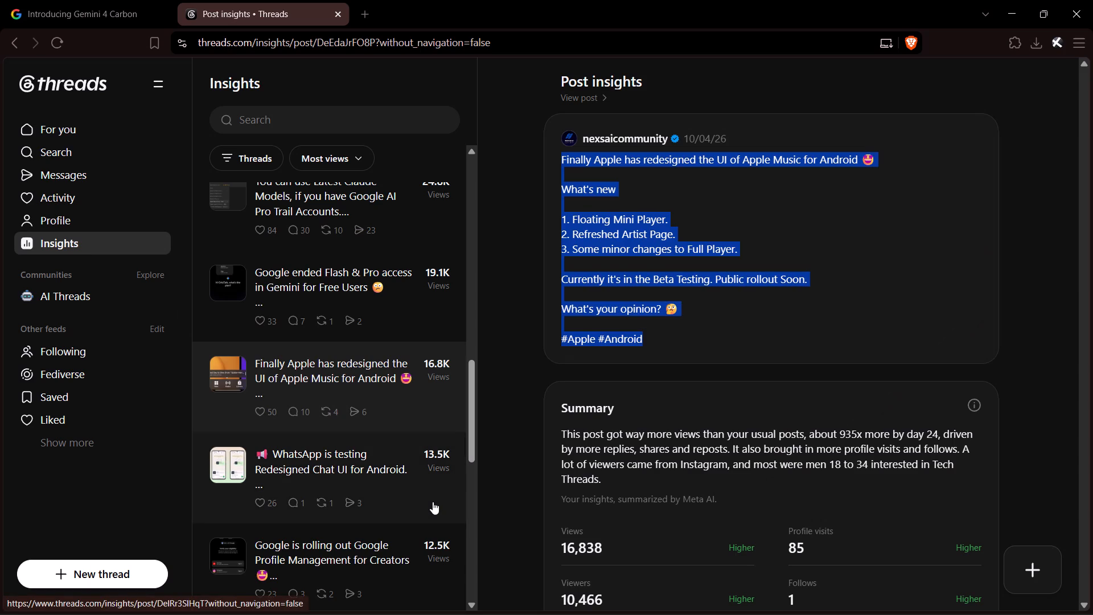
{"action": "key", "text": "alt+Tab"}
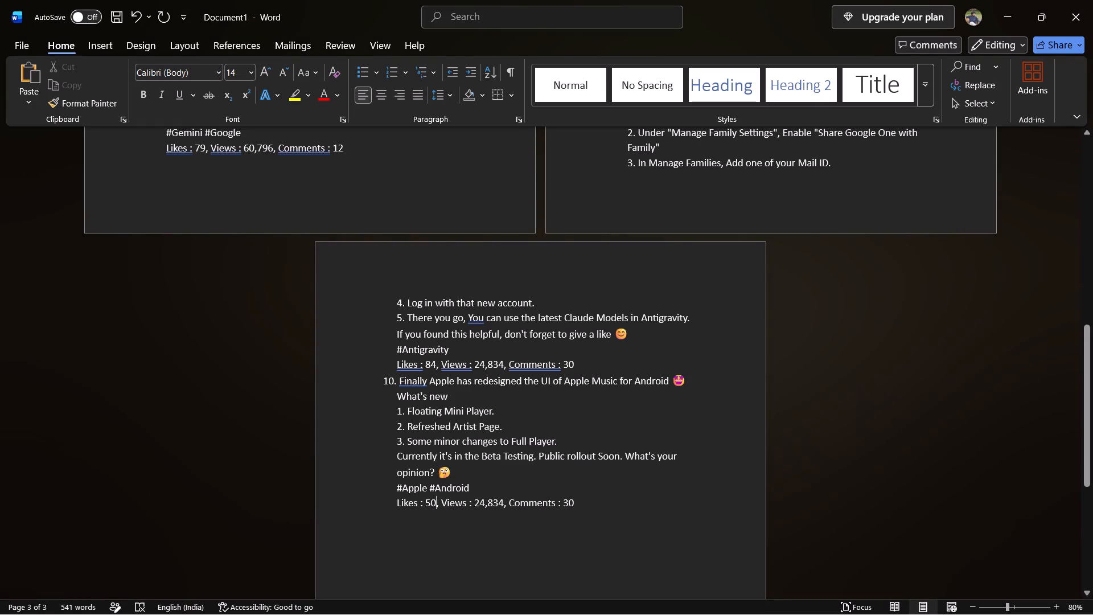
{"action": "left_click_drag", "start_coordinate": [503, 501], "coordinate": [476, 499]}
{"action": "type", "text": "16,8"}
{"action": "key", "text": "alt+Tab"}
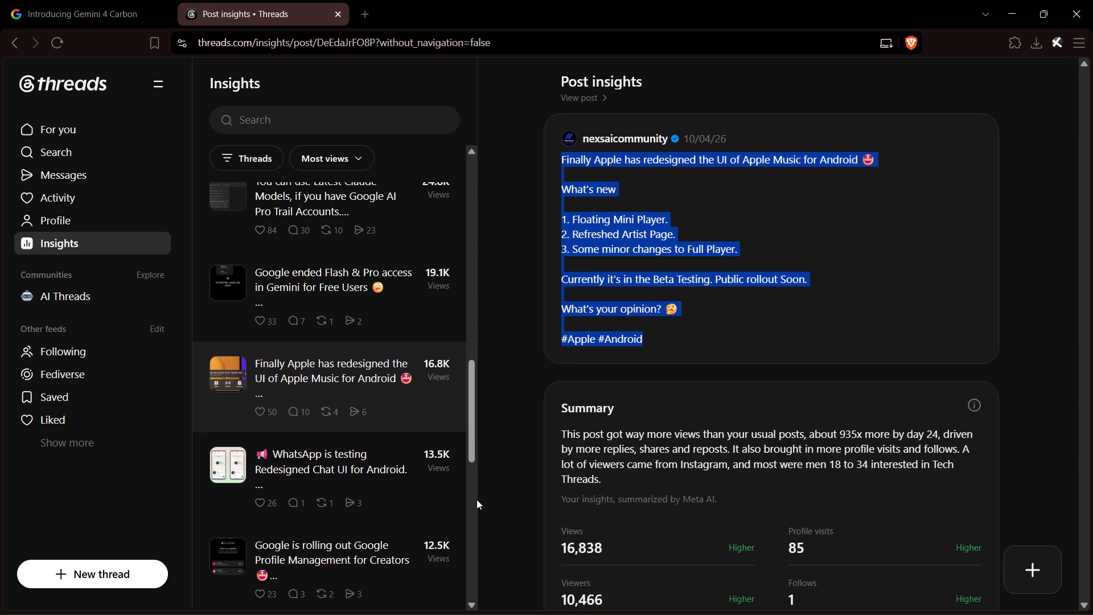
{"action": "key", "text": "alt+Tab"}
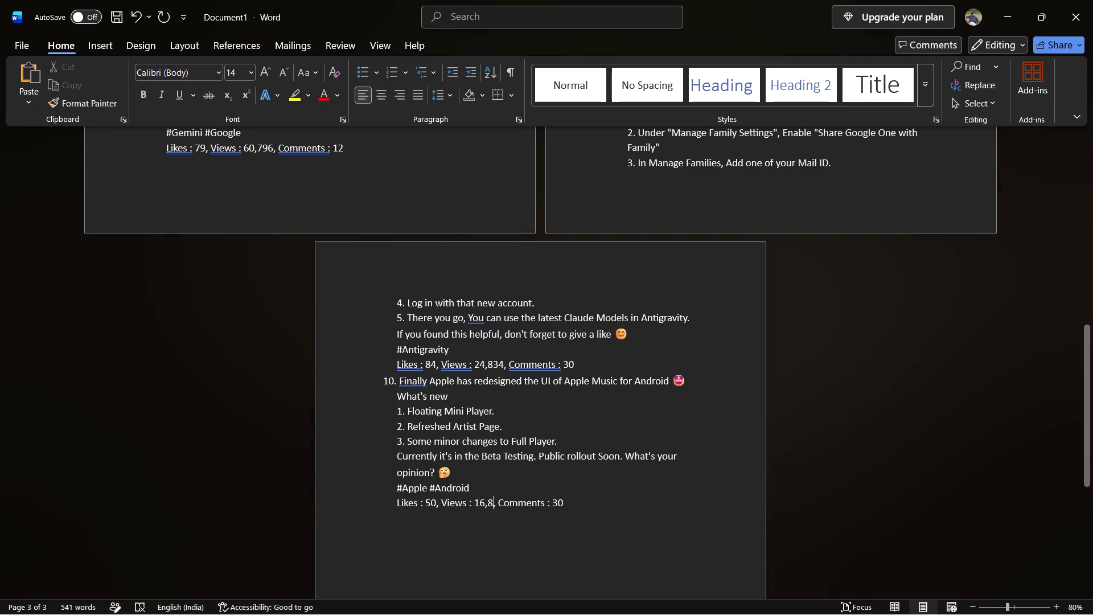
{"action": "key", "text": "3"}
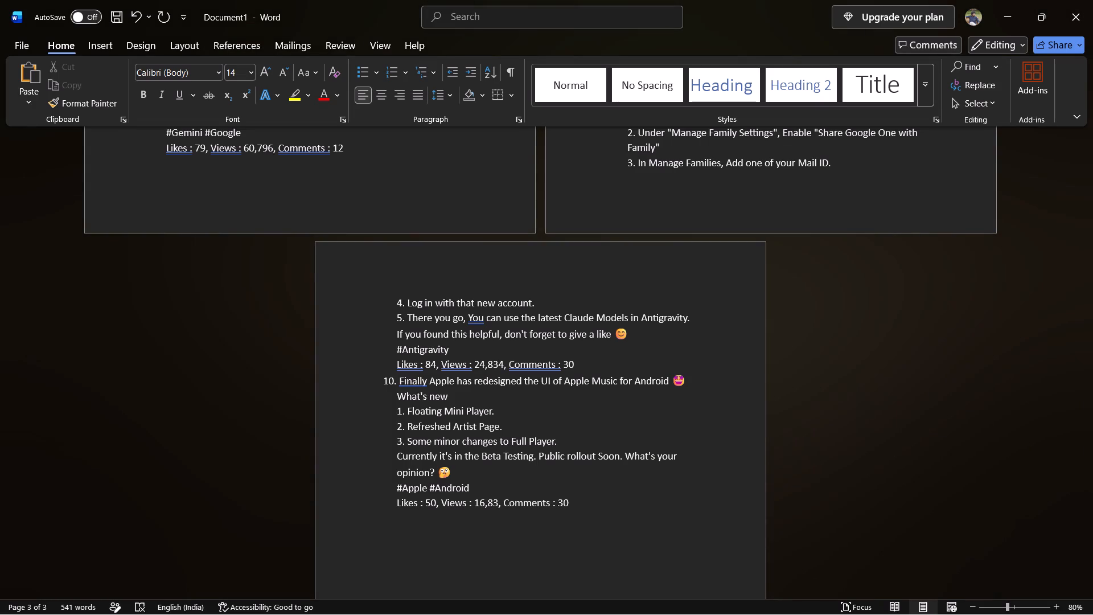
{"action": "key", "text": "8"}
{"action": "key", "text": "alt+Tab"}
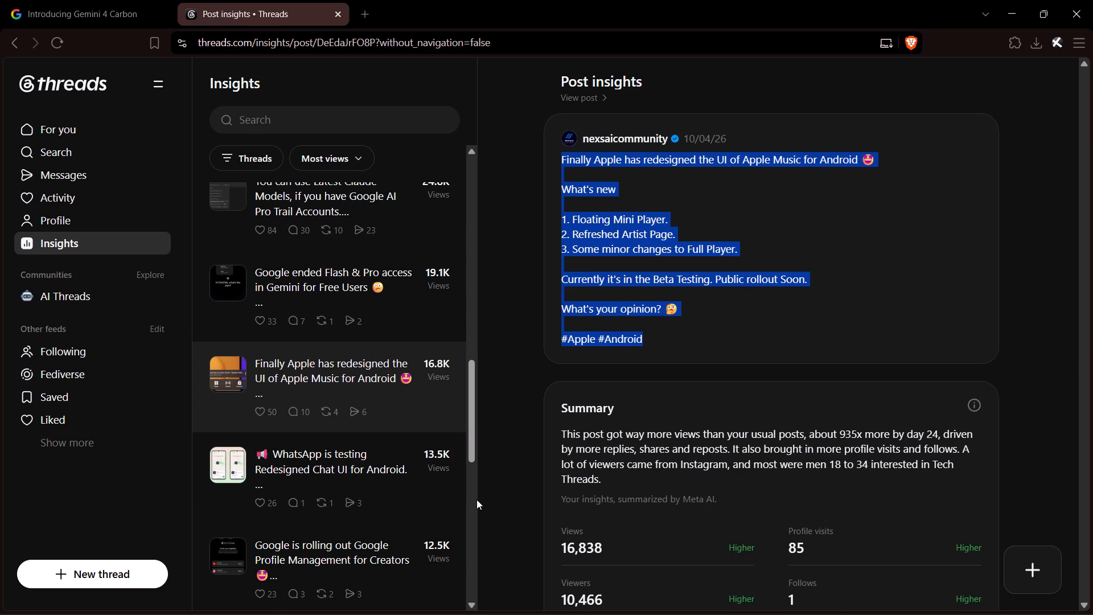
{"action": "key", "text": "alt+Tab"}
{"action": "left_click", "coordinate": [597, 499]}
{"action": "key", "text": "BackSpace"}
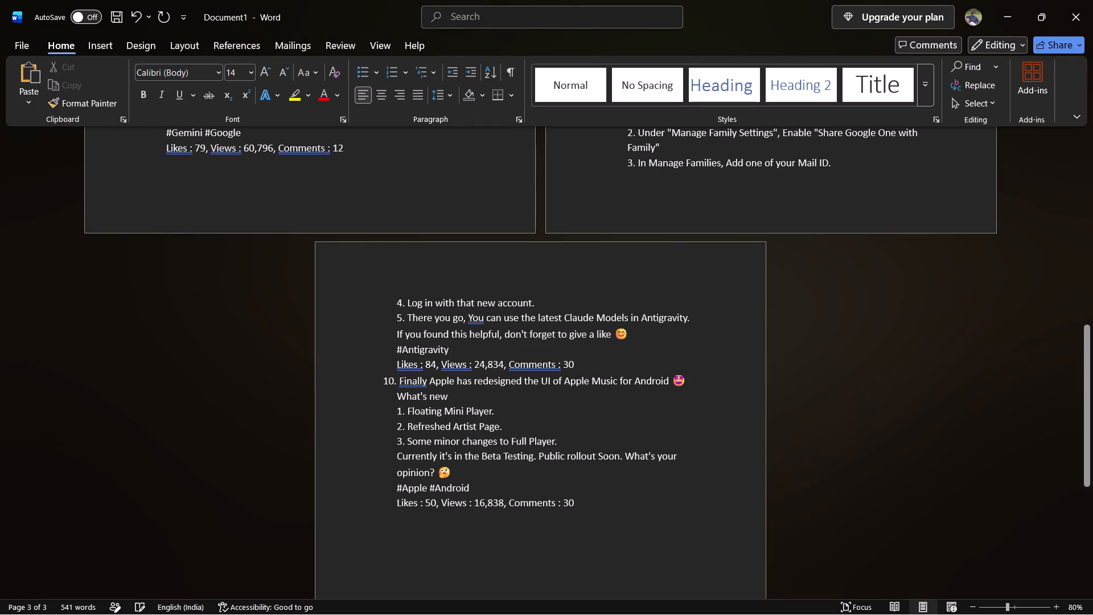
{"action": "key", "text": "BackSpace"}
{"action": "type", "text": "10"}
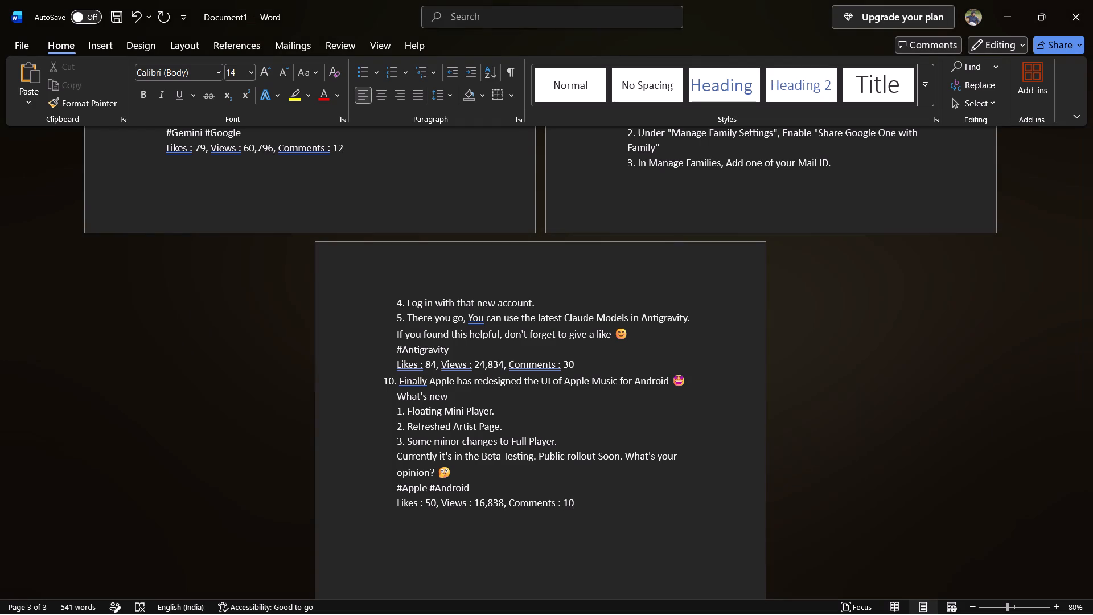
Change the document heading to "My Top 10 Well Performed Posts: (via Threads):".
{"action": "scroll", "coordinate": [574, 458], "scroll_direction": "up", "scroll_amount": 4}
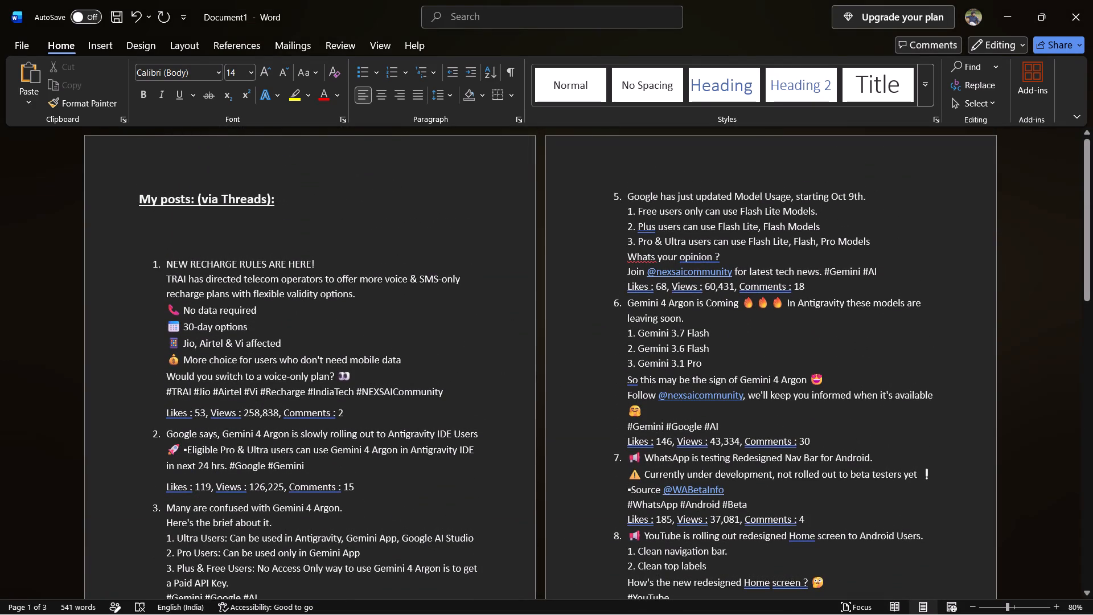
{"action": "left_click", "coordinate": [160, 195]}
{"action": "type", "text": "Top 20"}
{"action": "key", "text": "BackSpace"}
{"action": "key", "text": "BackSpace"}
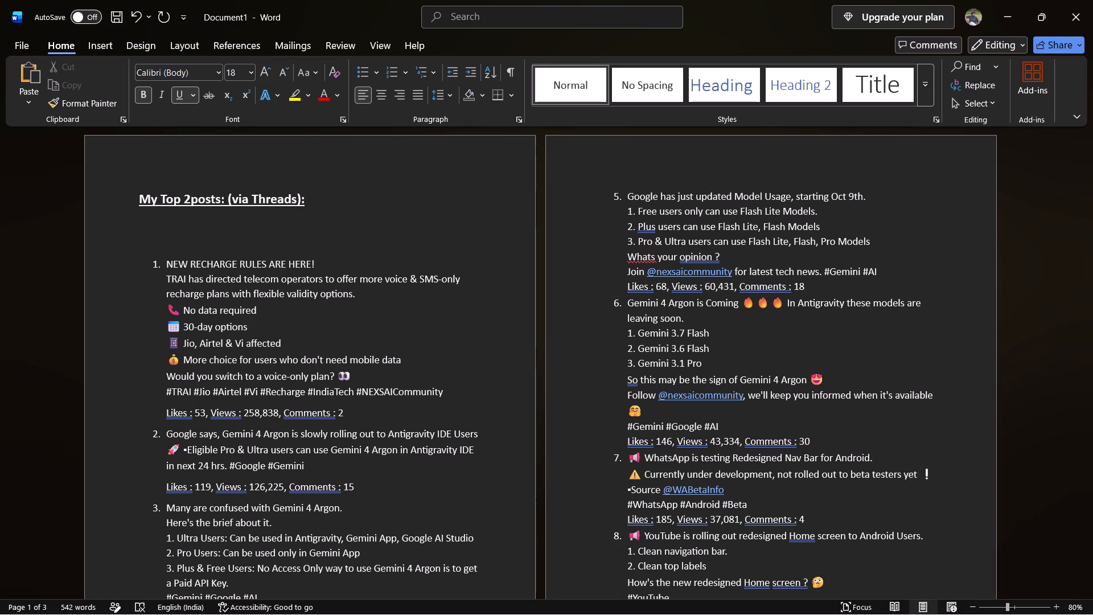
{"action": "type", "text": "10 Weell"}
{"action": "key", "text": "BackSpace"}
{"action": "key", "text": "BackSpace"}
{"action": "key", "text": "BackSpace"}
{"action": "type", "text": "ll Performed"}
{"action": "key", "text": "space"}
{"action": "key", "text": "Delete"}
{"action": "key", "text": "shift+p"}
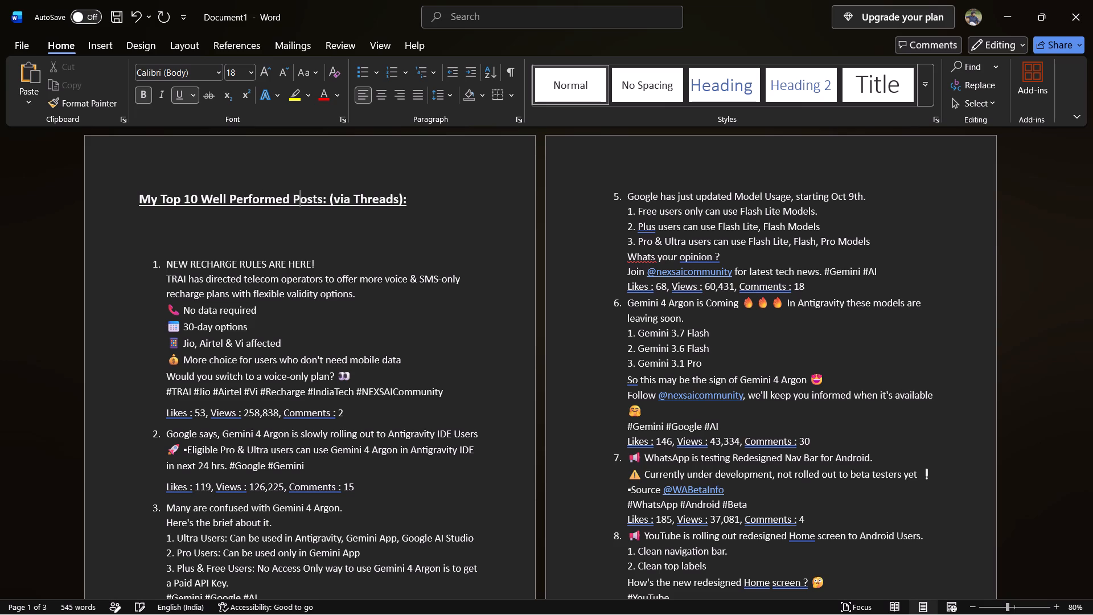
Add the line "Note : All tese posts are written by me not AI Generated !" under the heading, followed by a blank line.
{"action": "left_click", "coordinate": [303, 237]}
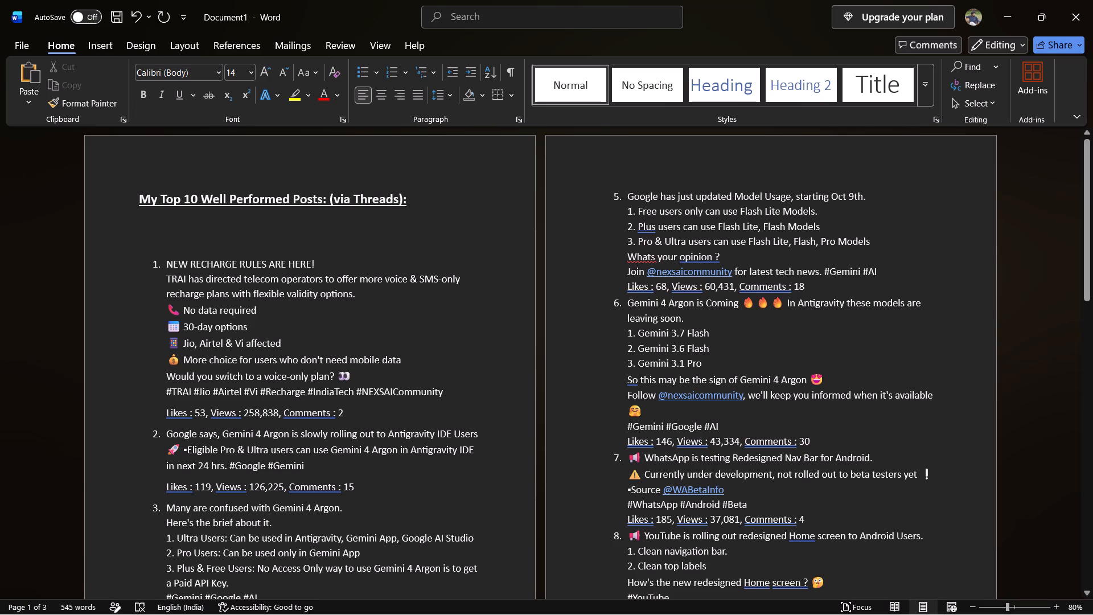
{"action": "type", "text": "Note"}
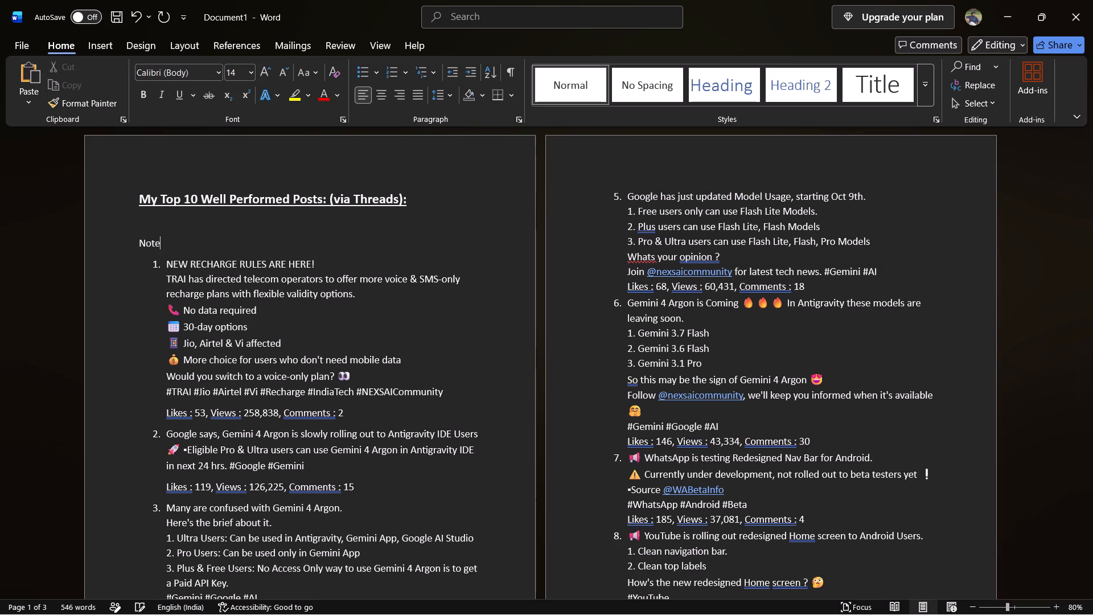
{"action": "type", "text": ":"}
{"action": "key", "text": "space"}
{"action": "key", "text": "BackSpace"}
{"action": "key", "text": "BackSpace"}
{"action": "key", "text": "space"}
{"action": "type", "text": ": All th"}
{"action": "key", "text": "BackSpace"}
{"action": "type", "text": "ese posts are wirtt"}
{"action": "key", "text": "BackSpace"}
{"action": "key", "text": "BackSpace"}
{"action": "key", "text": "BackSpace"}
{"action": "key", "text": "BackSpace"}
{"action": "type", "text": "ritten by me not"}
{"action": "key", "text": "space"}
{"action": "type", "text": "AI Generated !"}
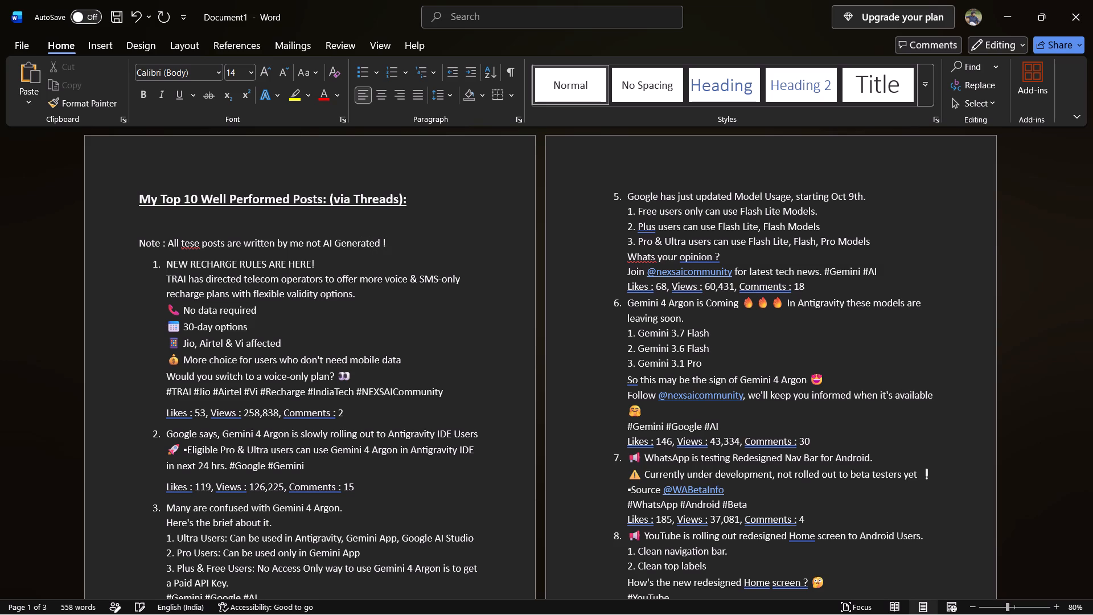
{"action": "key", "text": "Return"}
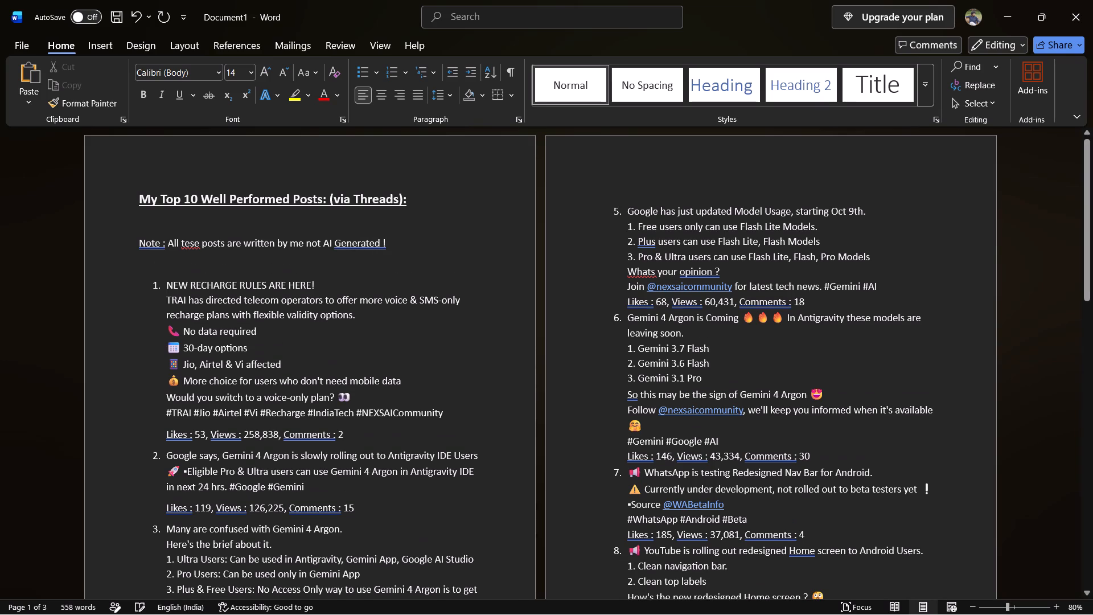
Make the whole note line under the heading bold.
{"action": "left_click_drag", "start_coordinate": [392, 245], "coordinate": [142, 247]}
{"action": "key", "text": "ctrl+b"}
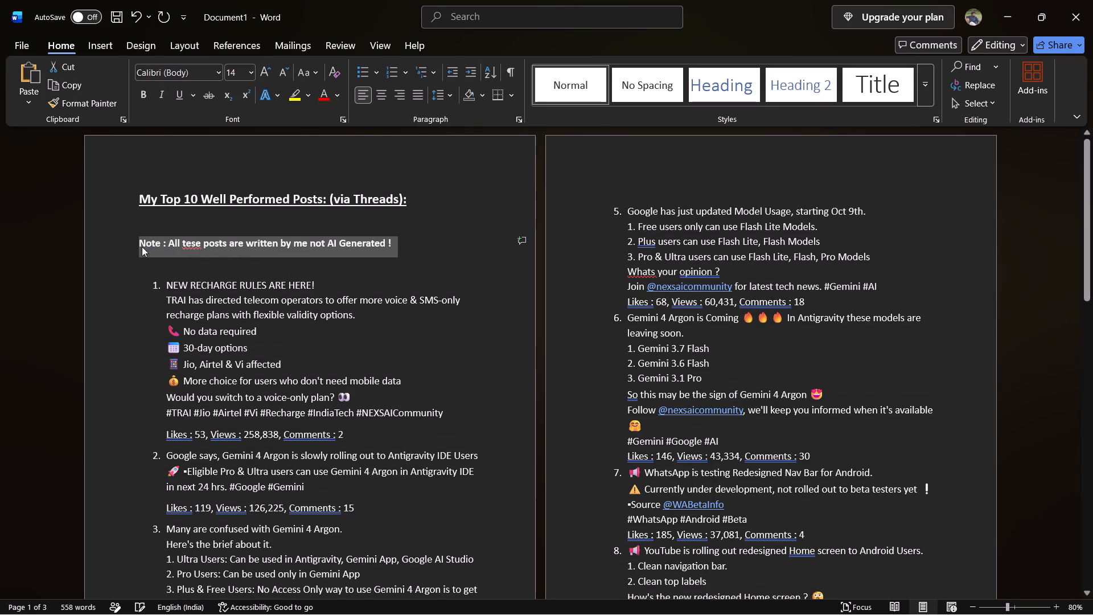
{"action": "left_click", "coordinate": [408, 317]}
Insert blank lines after item 8's statistics line so that item 9 starts on the next page.
{"action": "scroll", "coordinate": [408, 317], "scroll_direction": "down", "scroll_amount": 2}
{"action": "scroll", "coordinate": [408, 317], "scroll_direction": "up", "scroll_amount": 1}
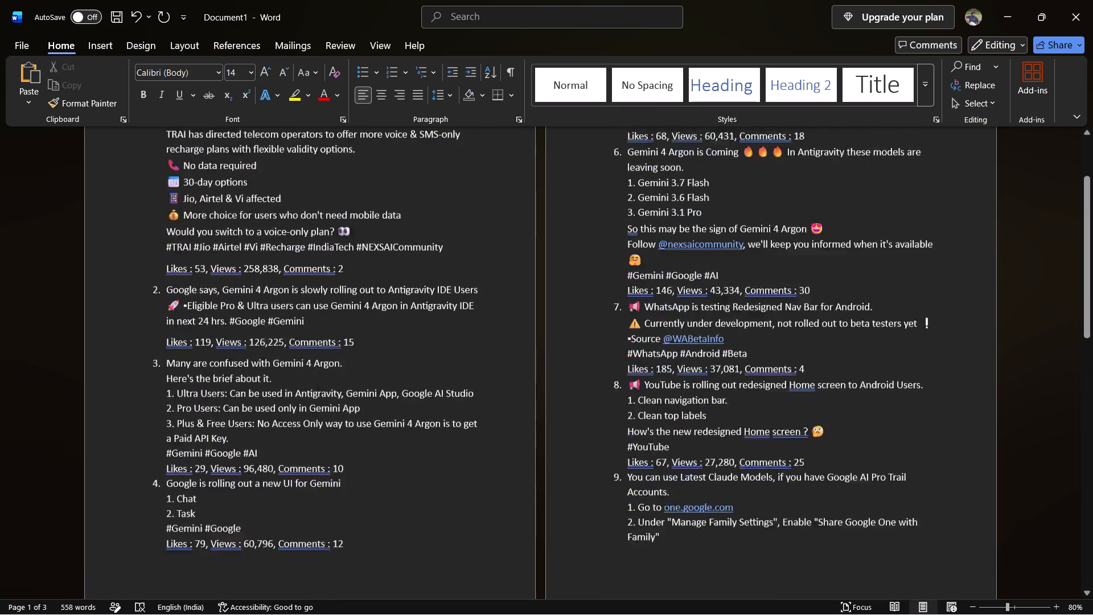
{"action": "scroll", "coordinate": [408, 317], "scroll_direction": "up", "scroll_amount": 1}
{"action": "left_click", "coordinate": [268, 243]}
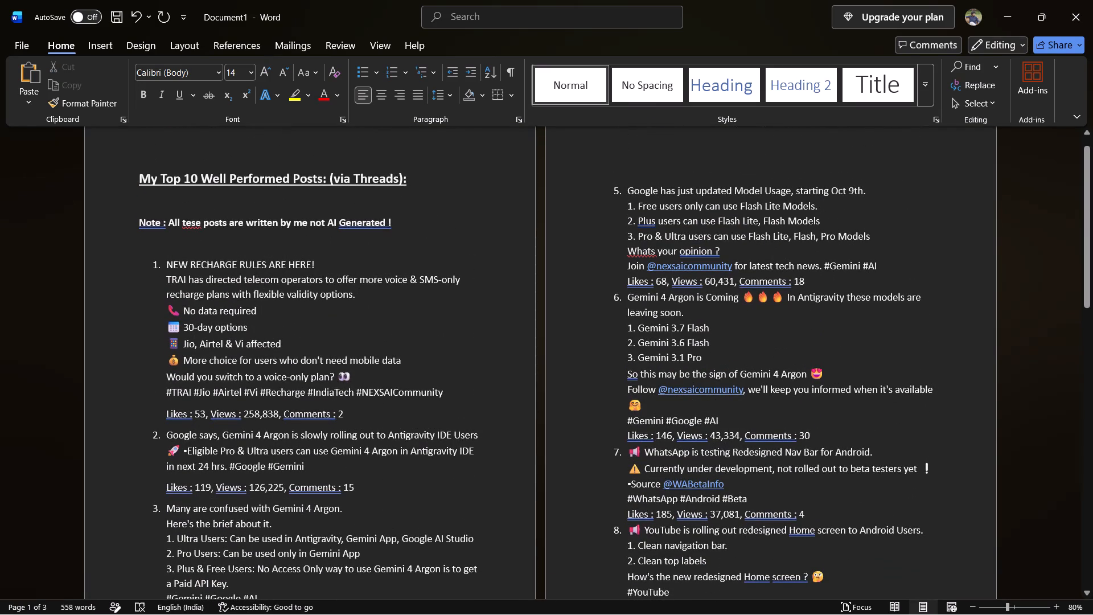
{"action": "scroll", "coordinate": [453, 323], "scroll_direction": "down", "scroll_amount": 2}
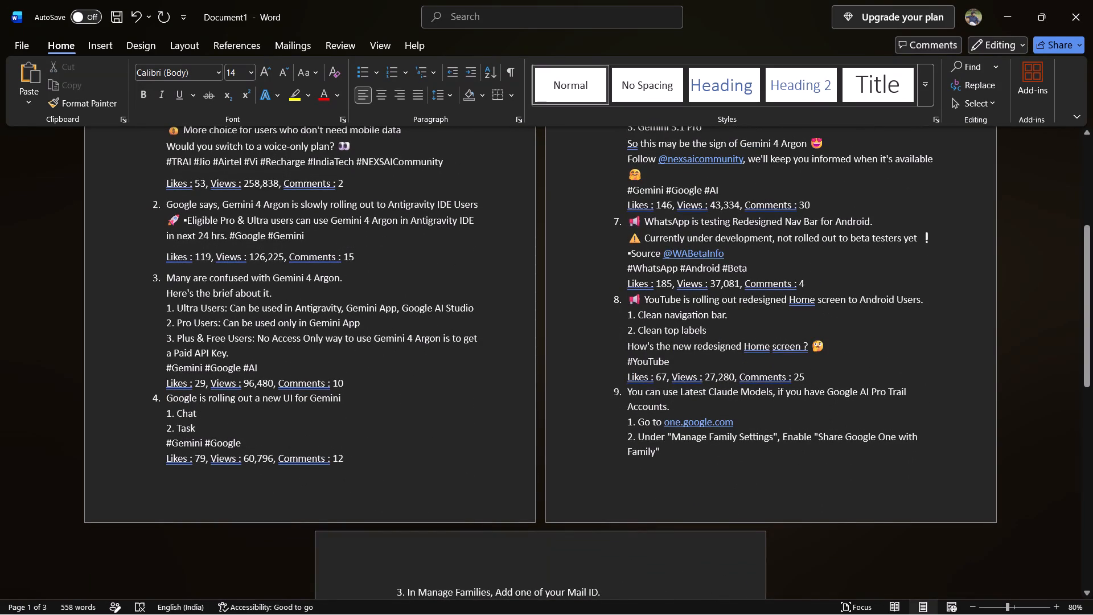
{"action": "left_click", "coordinate": [823, 375]}
{"action": "key", "text": "Return"}
{"action": "key", "text": "Return"}
{"action": "key", "text": "Return"}
{"action": "key", "text": "Return"}
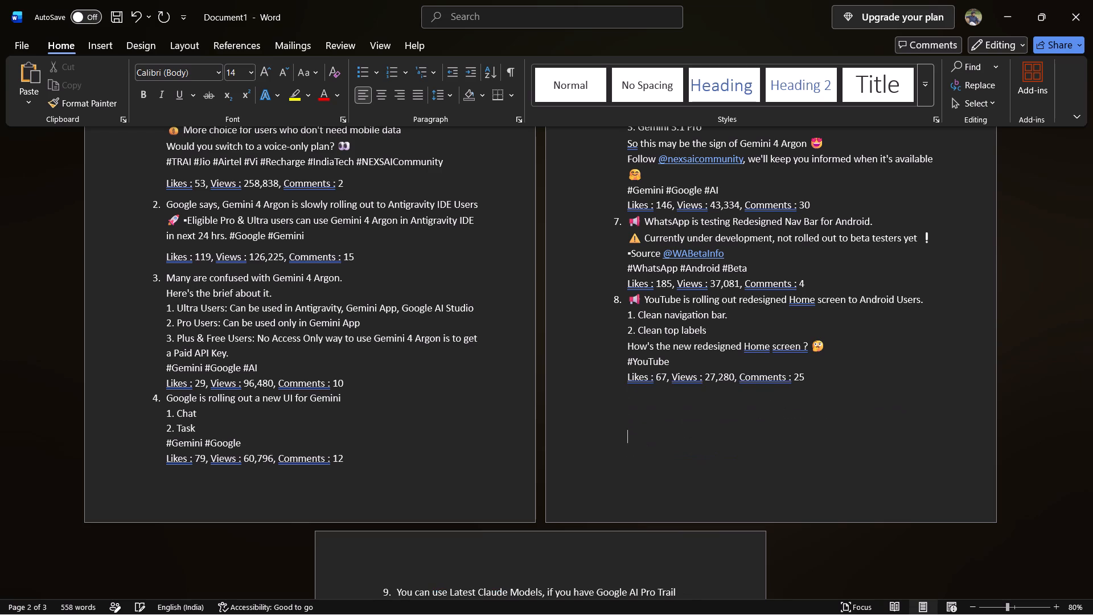
Copy the document heading together with the bold note line beneath it.
{"action": "scroll", "coordinate": [823, 375], "scroll_direction": "down", "scroll_amount": 4}
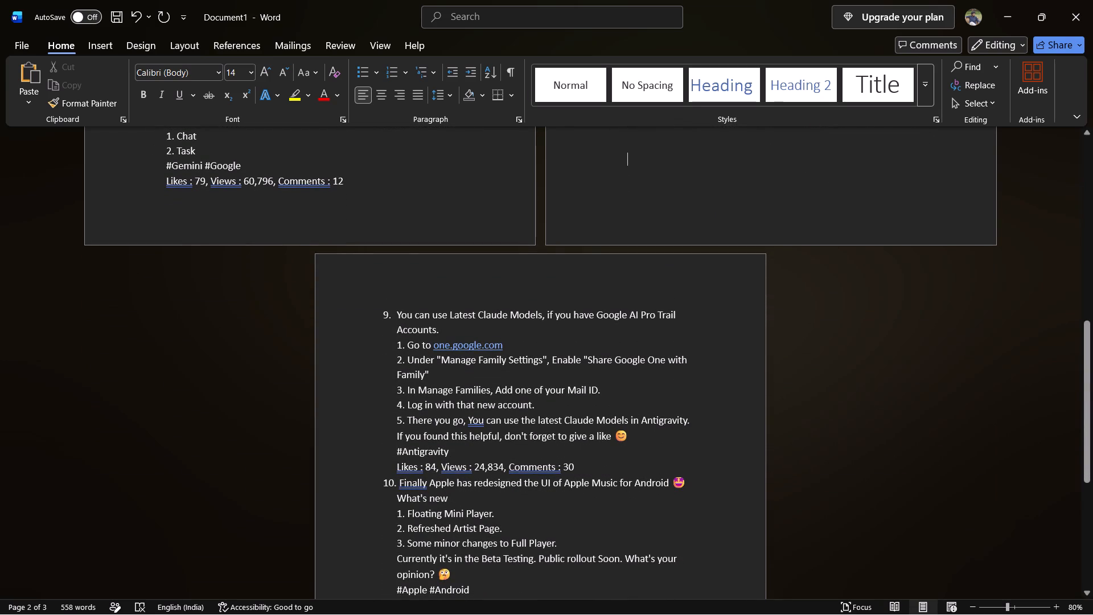
{"action": "scroll", "coordinate": [629, 468], "scroll_direction": "down", "scroll_amount": 2}
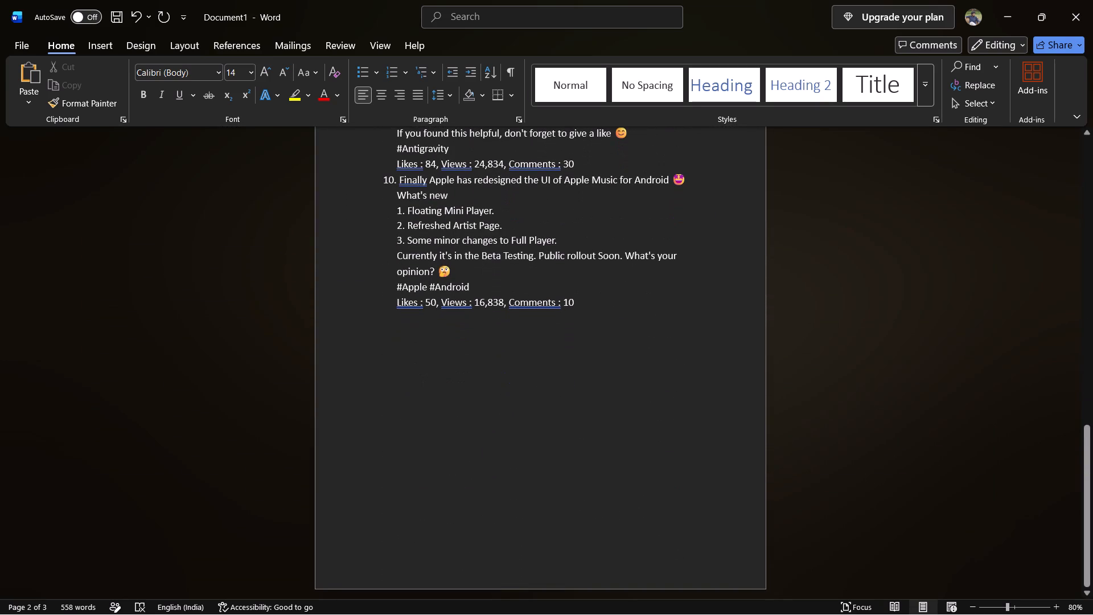
{"action": "left_click", "coordinate": [660, 423]}
{"action": "scroll", "coordinate": [583, 270], "scroll_direction": "up", "scroll_amount": 6}
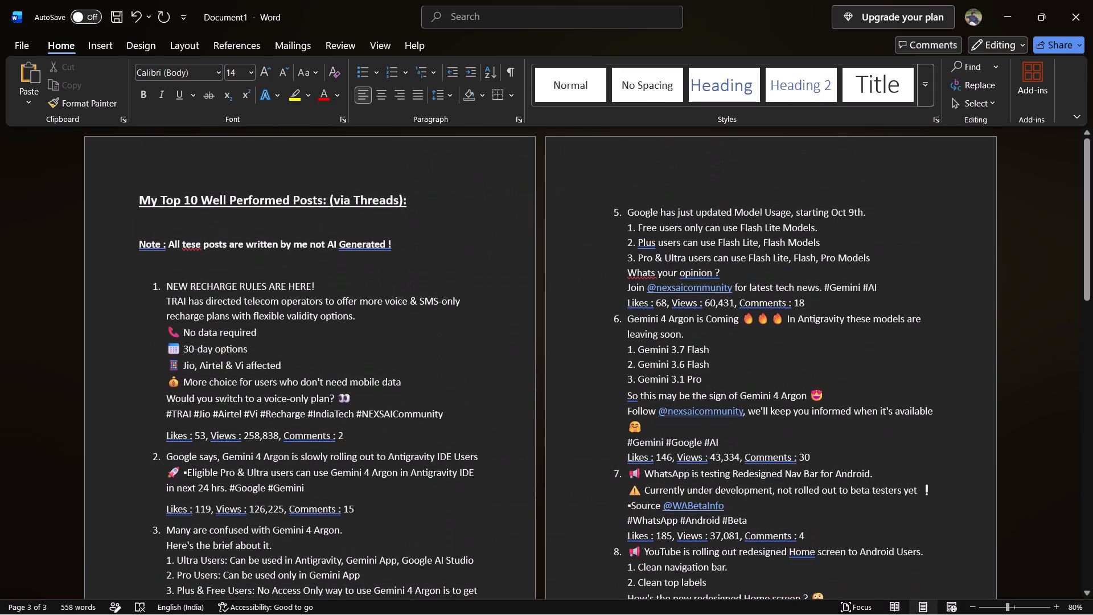
{"action": "left_click_drag", "start_coordinate": [205, 263], "coordinate": [127, 210]}
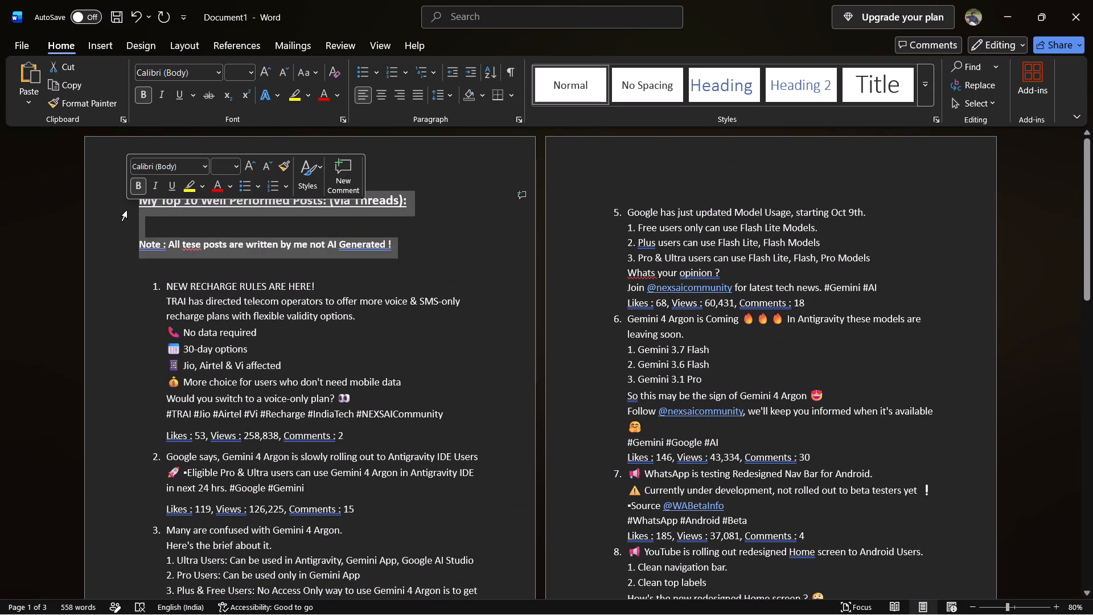
{"action": "key", "text": "ctrl+c"}
Insert blank lines below item 10's statistics line until a new fourth page starts.
{"action": "scroll", "coordinate": [392, 335], "scroll_direction": "down", "scroll_amount": 7}
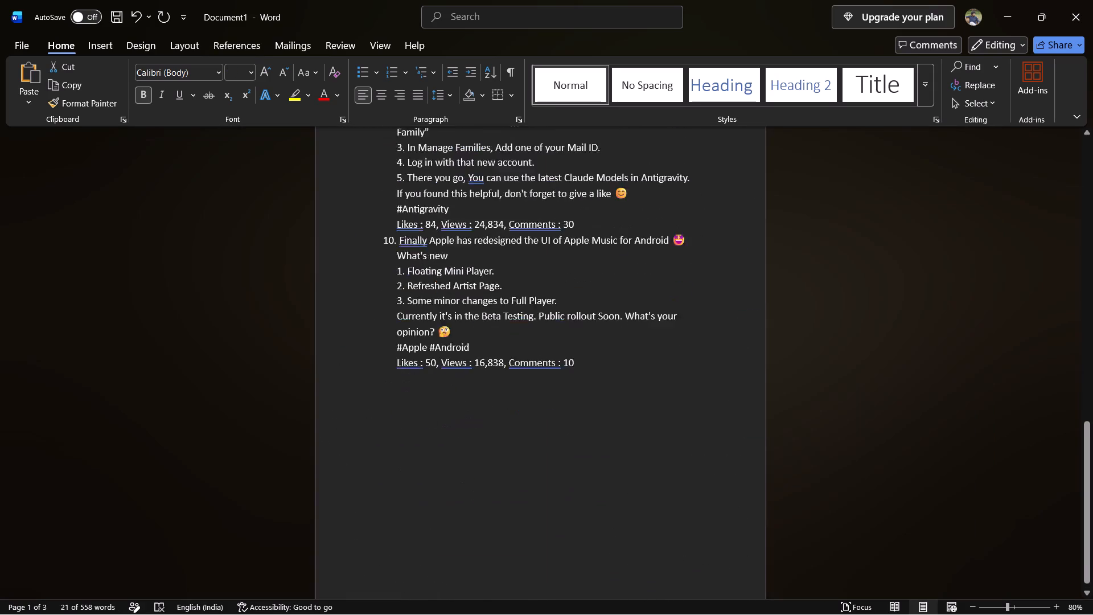
{"action": "left_click", "coordinate": [512, 434]}
{"action": "left_click", "coordinate": [613, 302]}
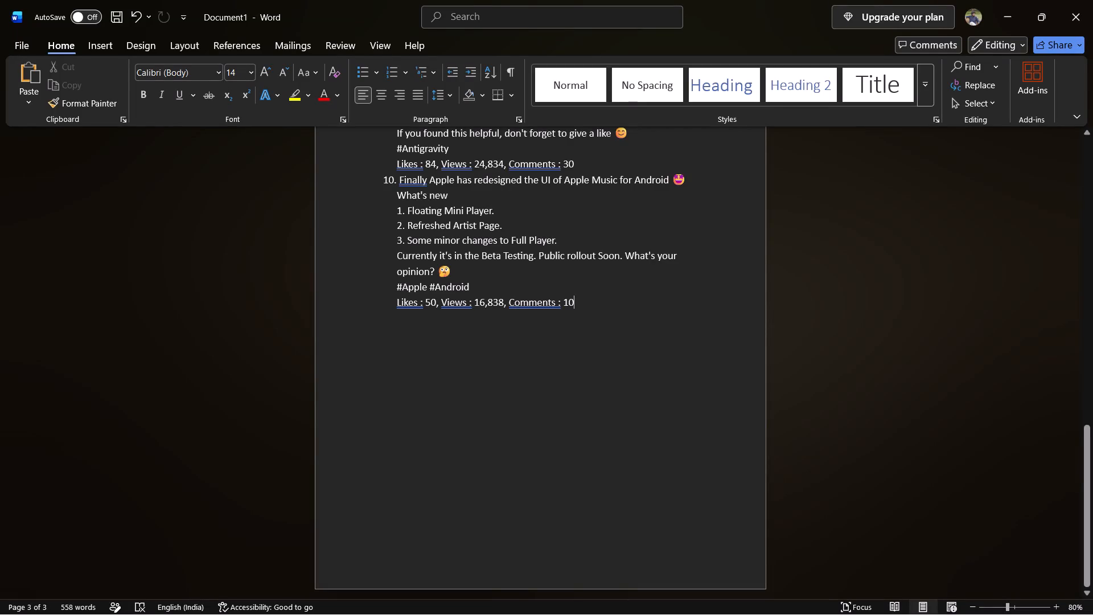
{"action": "key", "text": "Return"}
{"action": "key", "text": "Return"}
{"action": "key", "text": "Return"}
{"action": "key", "text": "Return"}
{"action": "key", "text": "Return"}
{"action": "key", "text": "Return"}
{"action": "key", "text": "Return"}
{"action": "key", "text": "Return"}
{"action": "key", "text": "Return"}
{"action": "key", "text": "Return"}
{"action": "key", "text": "Return"}
{"action": "key", "text": "Return"}
{"action": "key", "text": "Return"}
{"action": "key", "text": "Return"}
{"action": "key", "text": "Return"}
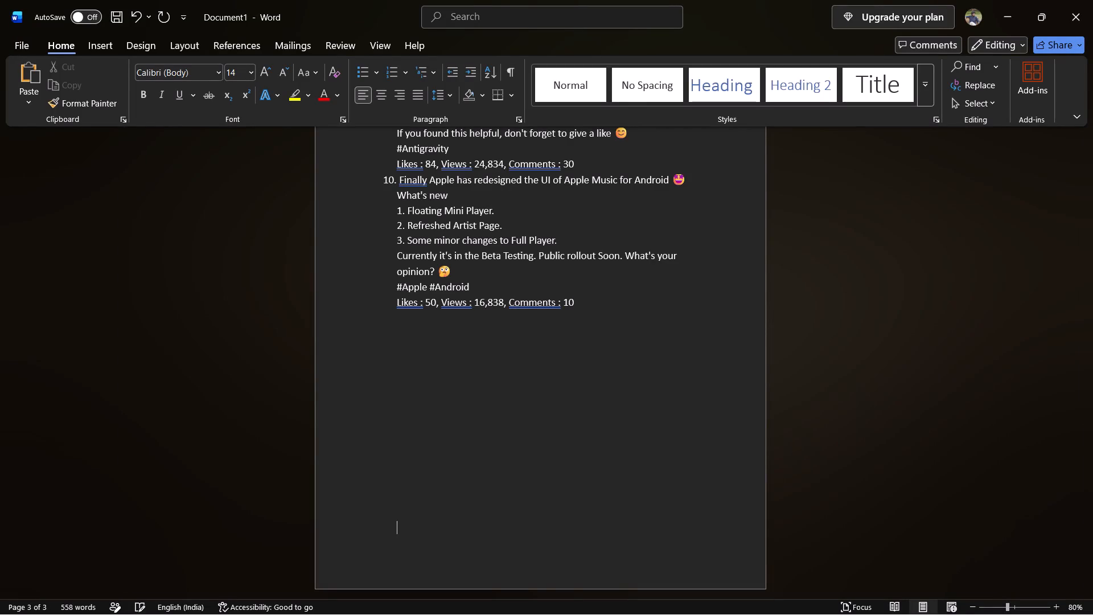
{"action": "key", "text": "Return"}
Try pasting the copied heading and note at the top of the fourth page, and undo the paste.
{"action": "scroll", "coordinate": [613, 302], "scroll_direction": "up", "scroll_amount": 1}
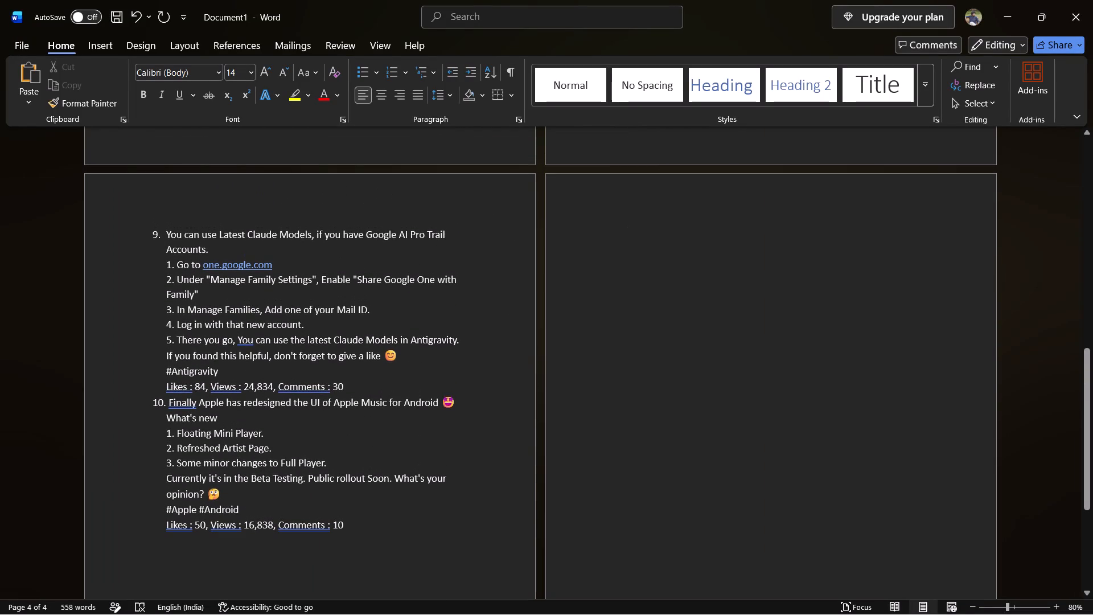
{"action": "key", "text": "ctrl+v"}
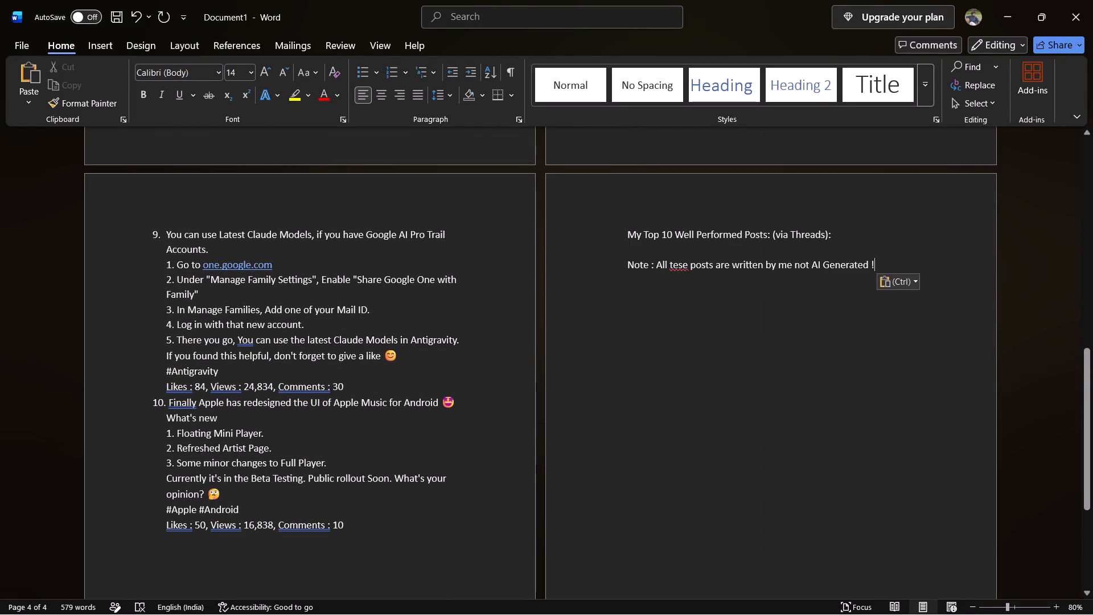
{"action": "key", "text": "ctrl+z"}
Paste the copied heading and note at the top of the fourth page, keeping their source formatting.
{"action": "right_click", "coordinate": [634, 232]}
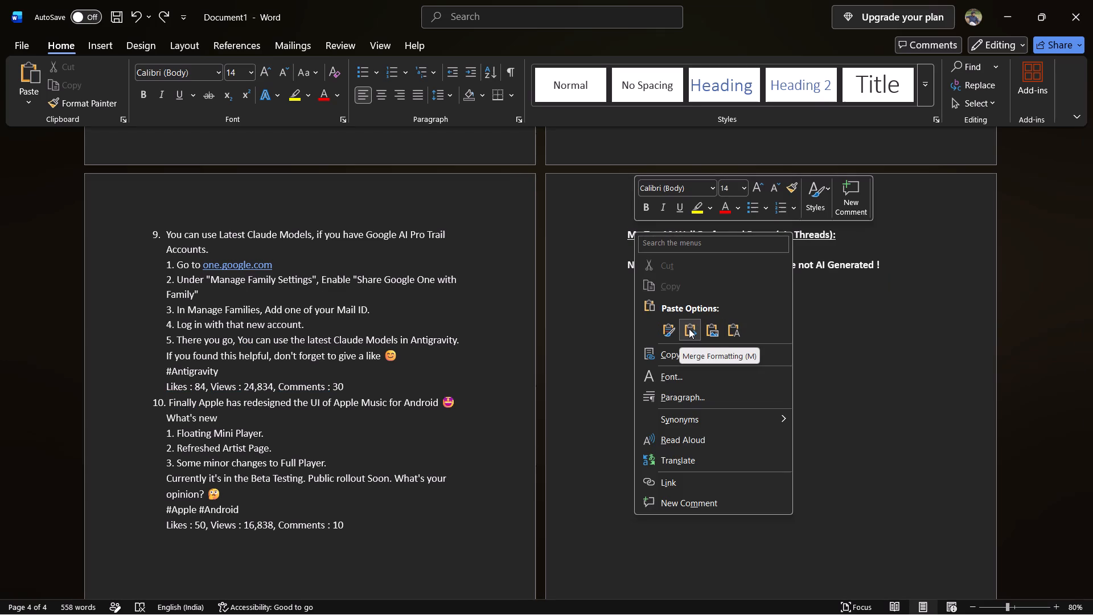
{"action": "left_click", "coordinate": [665, 327]}
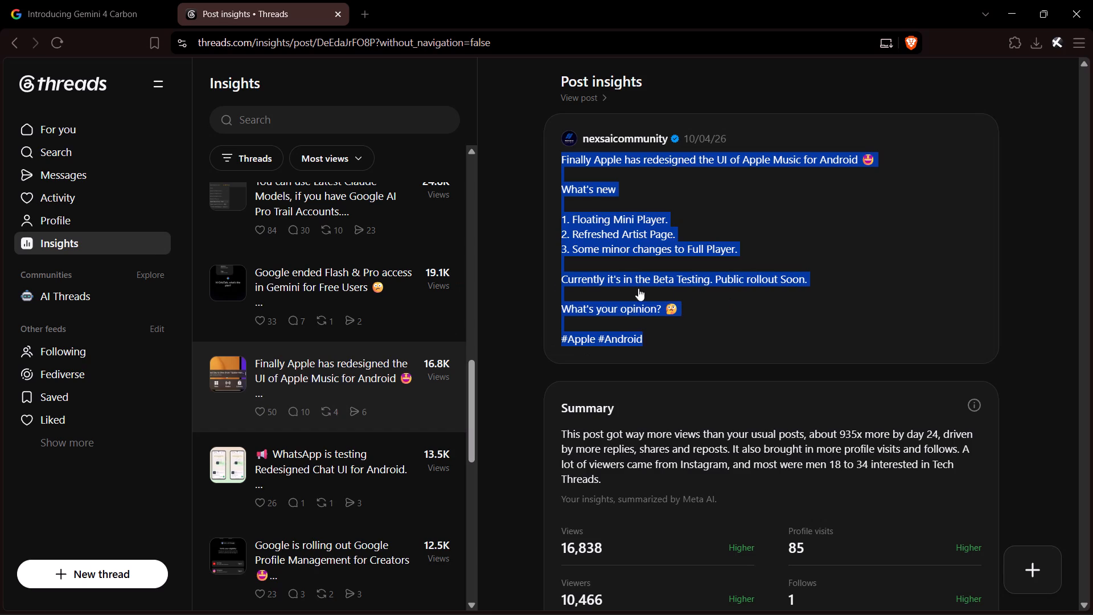
Switch to Threads Insights in Brave and export the last 30 days' account overview as a PDF.
{"action": "scroll", "coordinate": [312, 270], "scroll_direction": "up", "scroll_amount": 8}
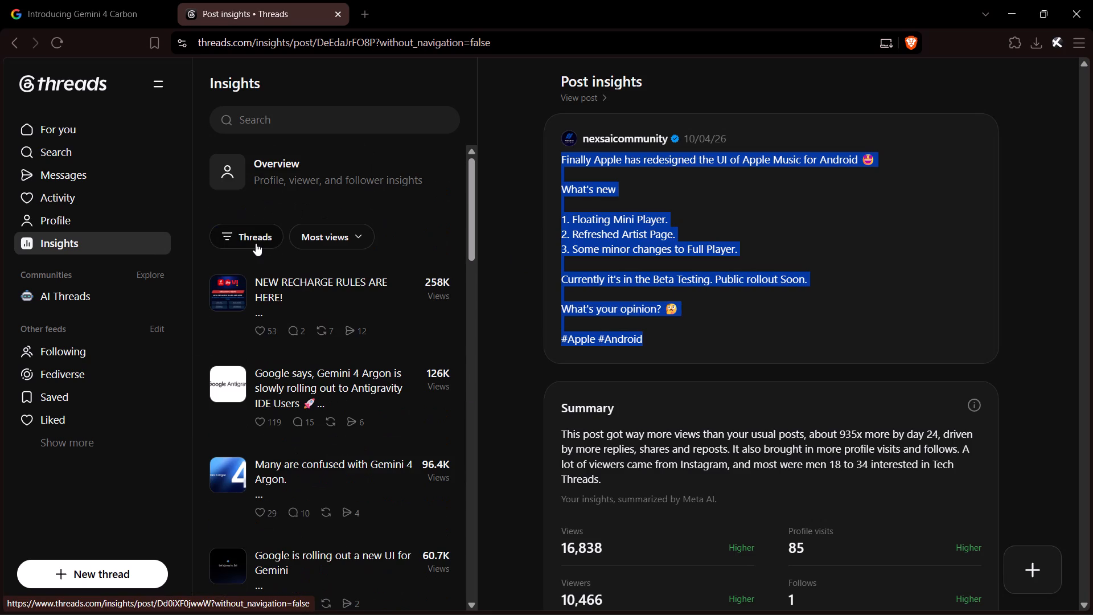
{"action": "left_click", "coordinate": [284, 183]}
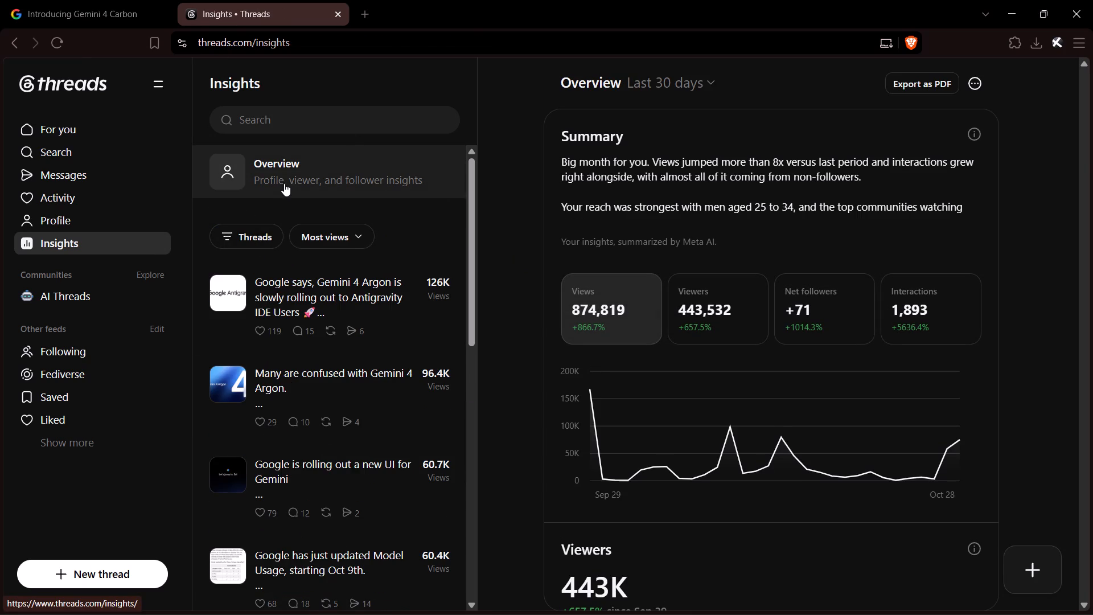
{"action": "left_click", "coordinate": [916, 79]}
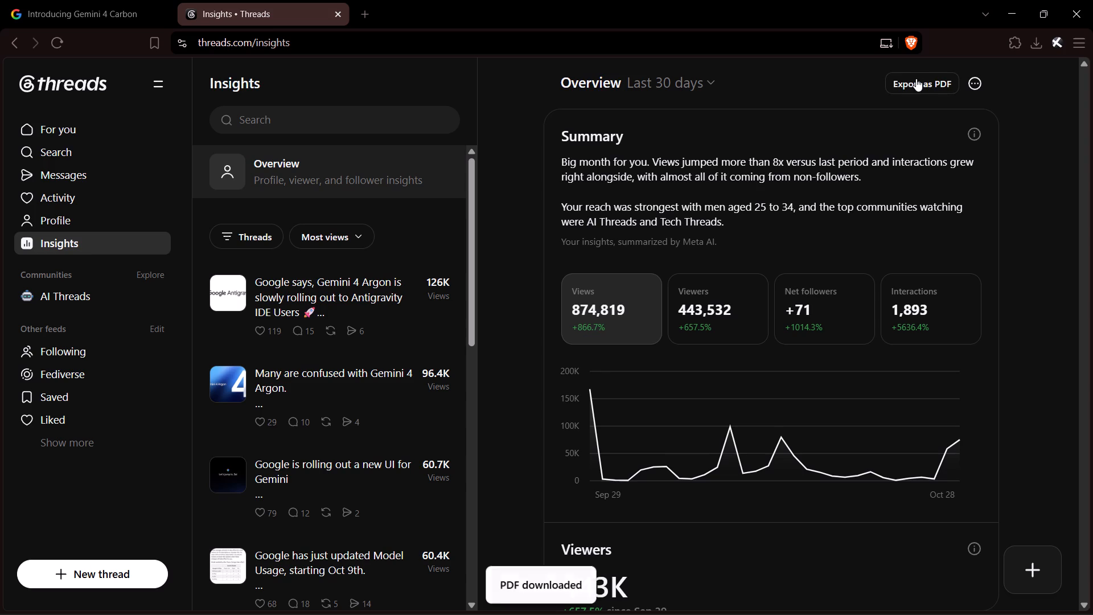
Open the exported insights PDF, review its summary and audience breakdown, and close it.
{"action": "left_click", "coordinate": [912, 88]}
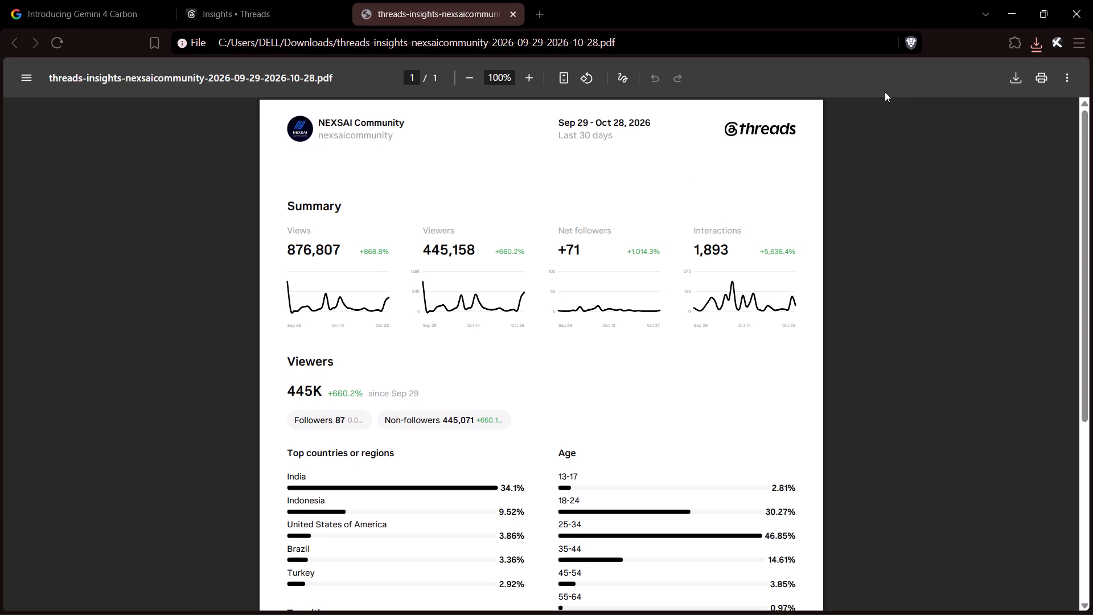
{"action": "scroll", "coordinate": [608, 311], "scroll_direction": "down", "scroll_amount": 6}
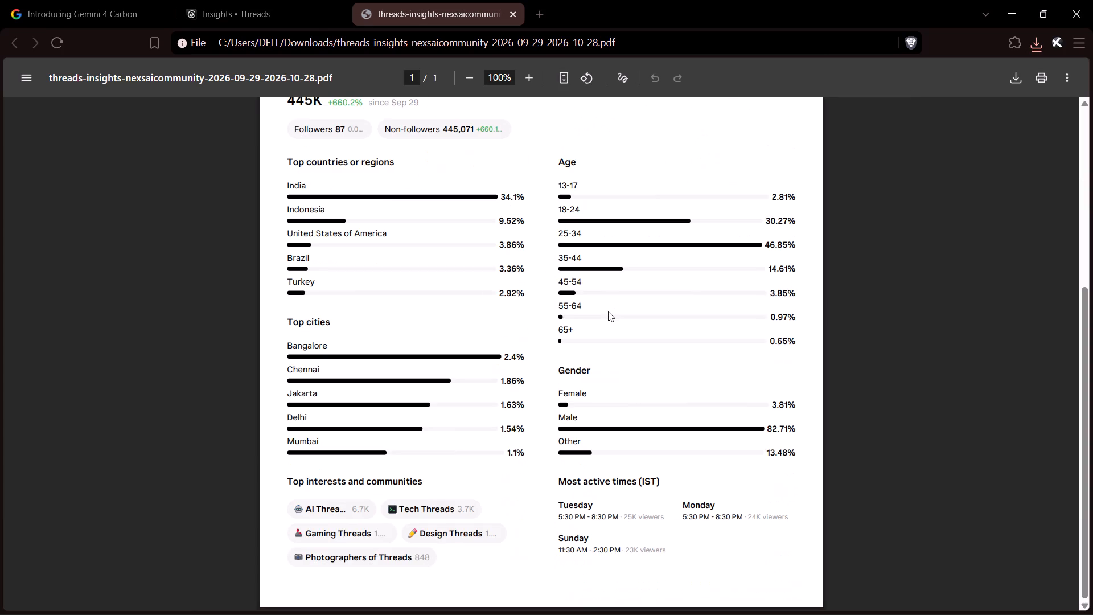
{"action": "scroll", "coordinate": [608, 311], "scroll_direction": "up", "scroll_amount": 8}
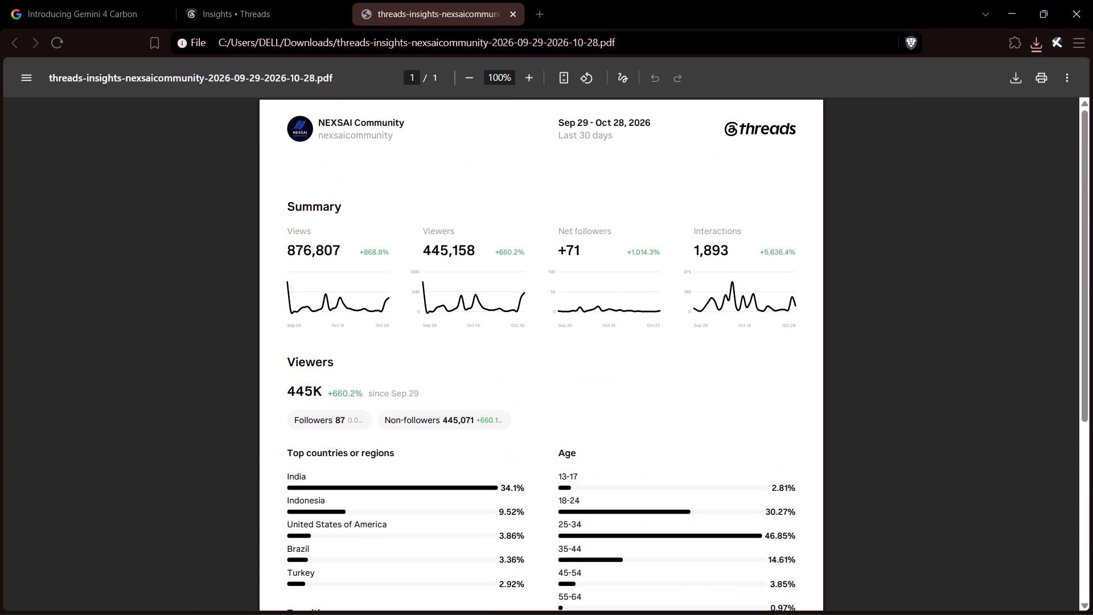
{"action": "left_click", "coordinate": [515, 13]}
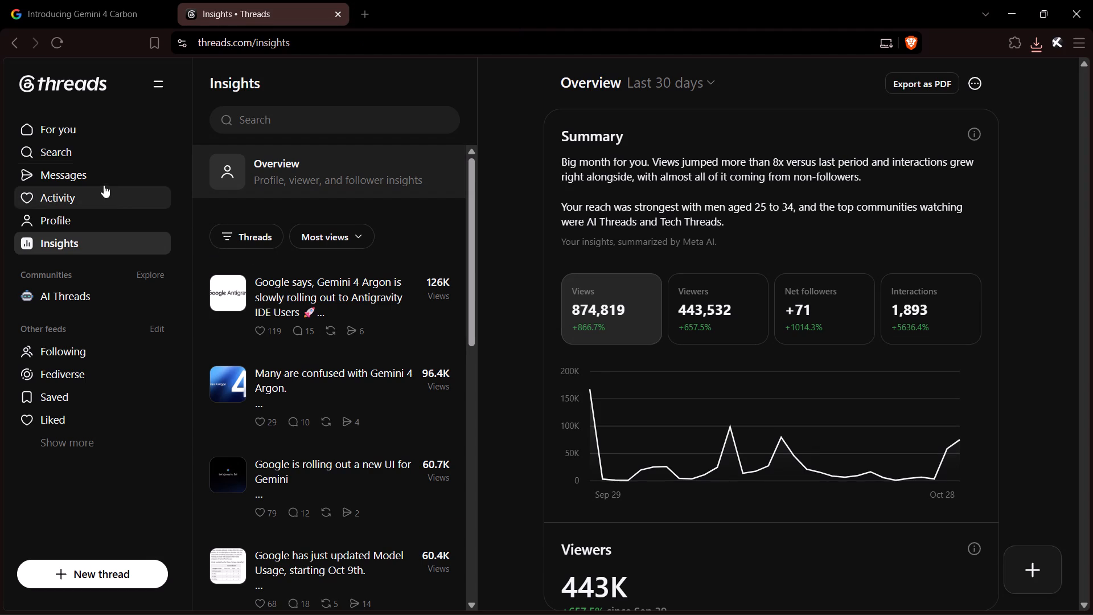
{"action": "scroll", "coordinate": [195, 290], "scroll_direction": "up", "scroll_amount": 2}
{"action": "scroll", "coordinate": [296, 319], "scroll_direction": "up", "scroll_amount": 2}
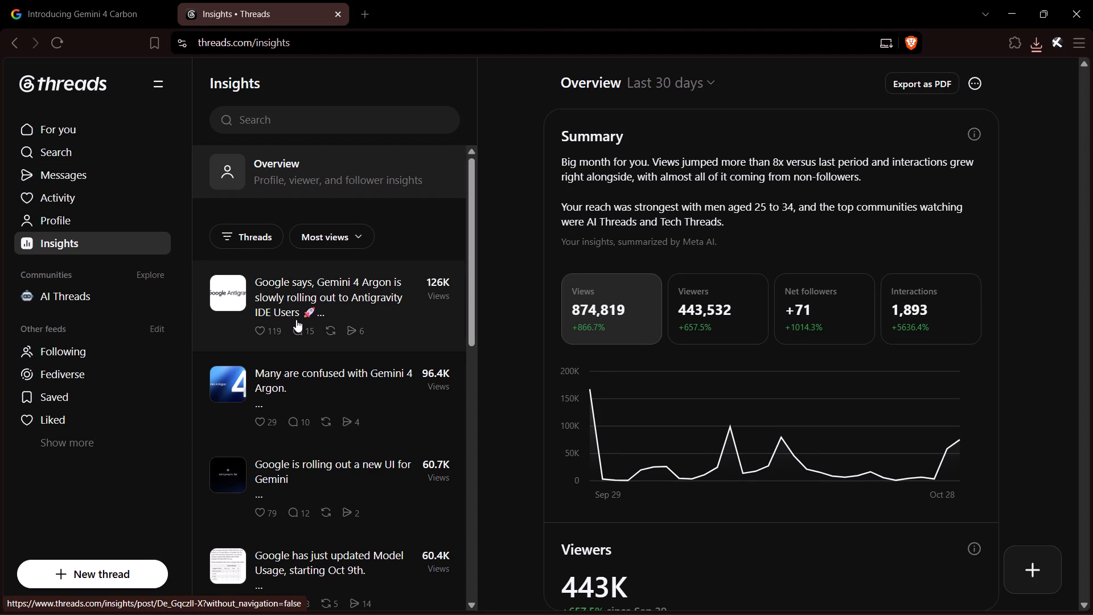
{"action": "left_click", "coordinate": [108, 124]}
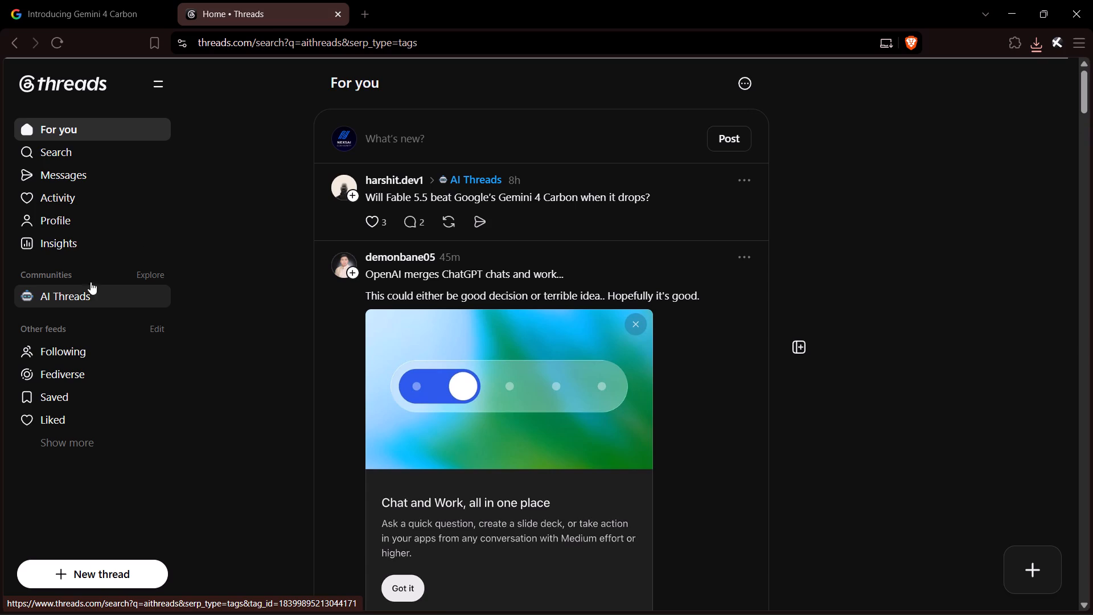
{"action": "left_click", "coordinate": [470, 178]}
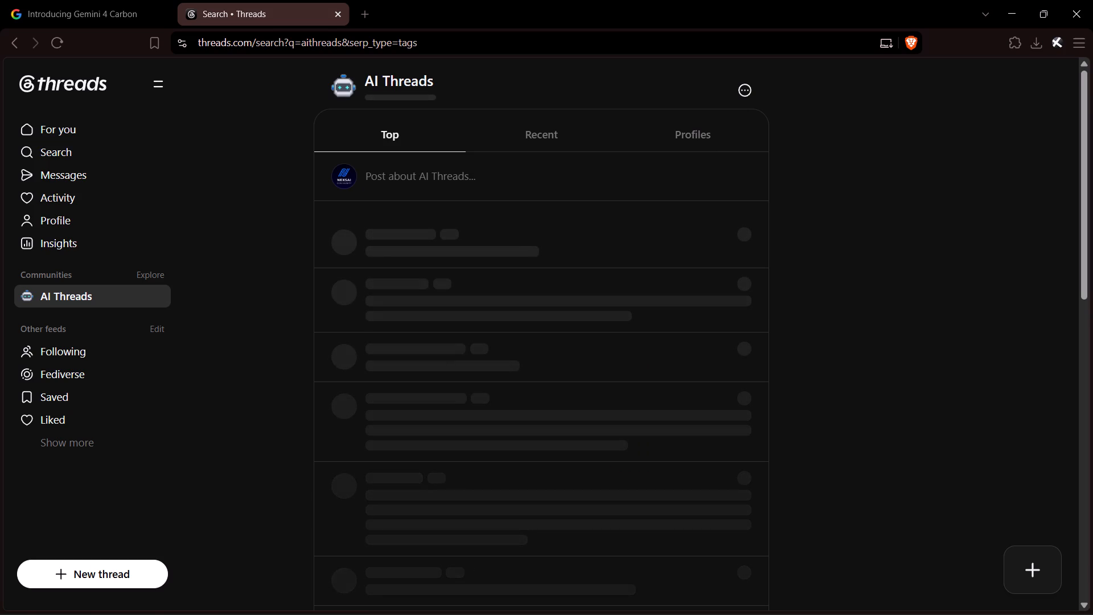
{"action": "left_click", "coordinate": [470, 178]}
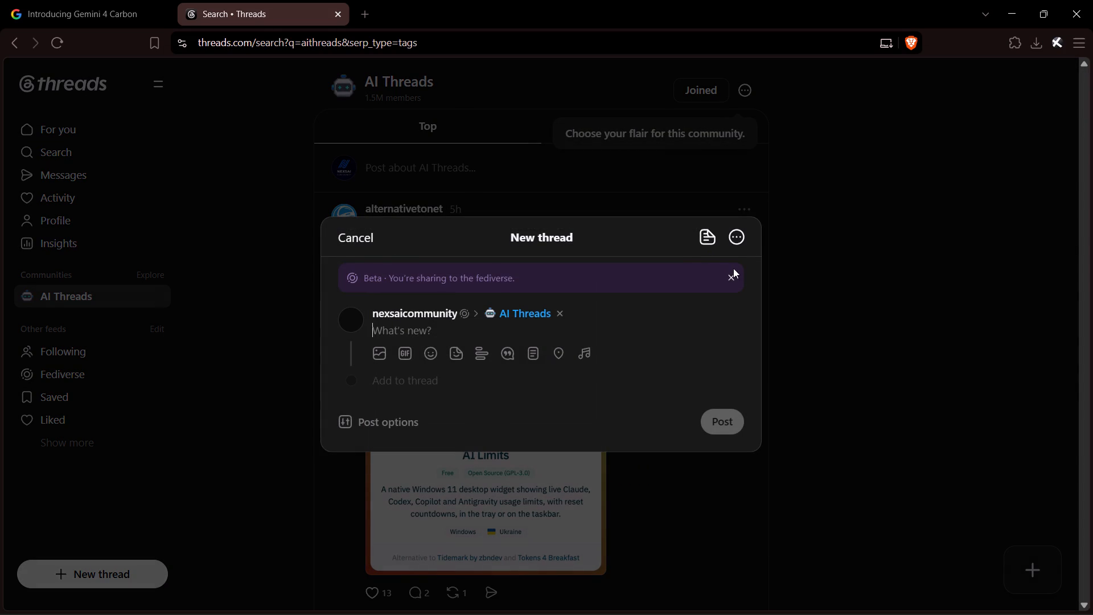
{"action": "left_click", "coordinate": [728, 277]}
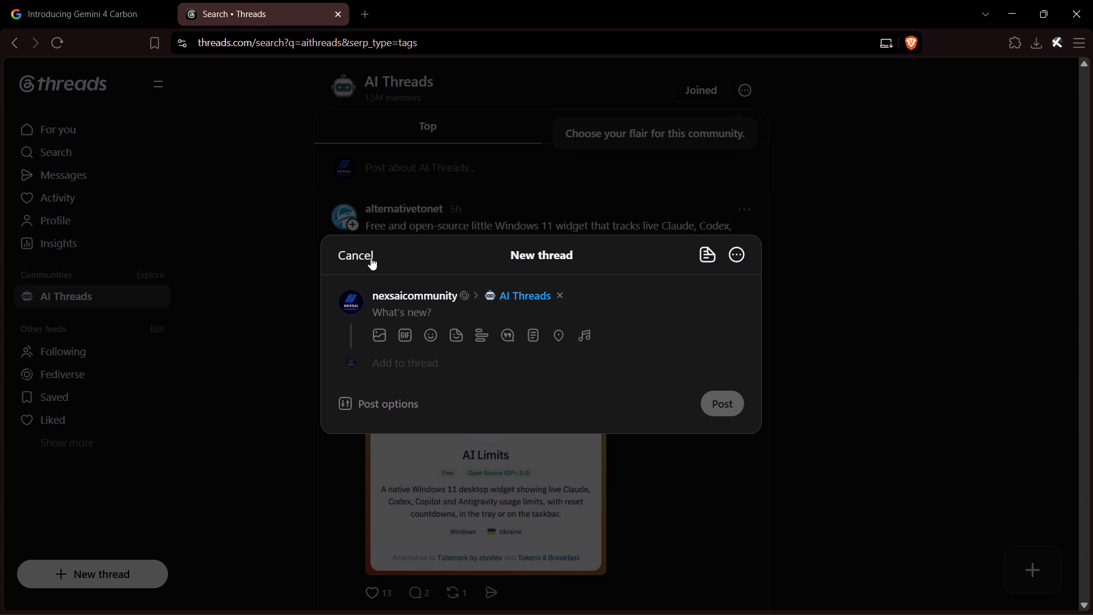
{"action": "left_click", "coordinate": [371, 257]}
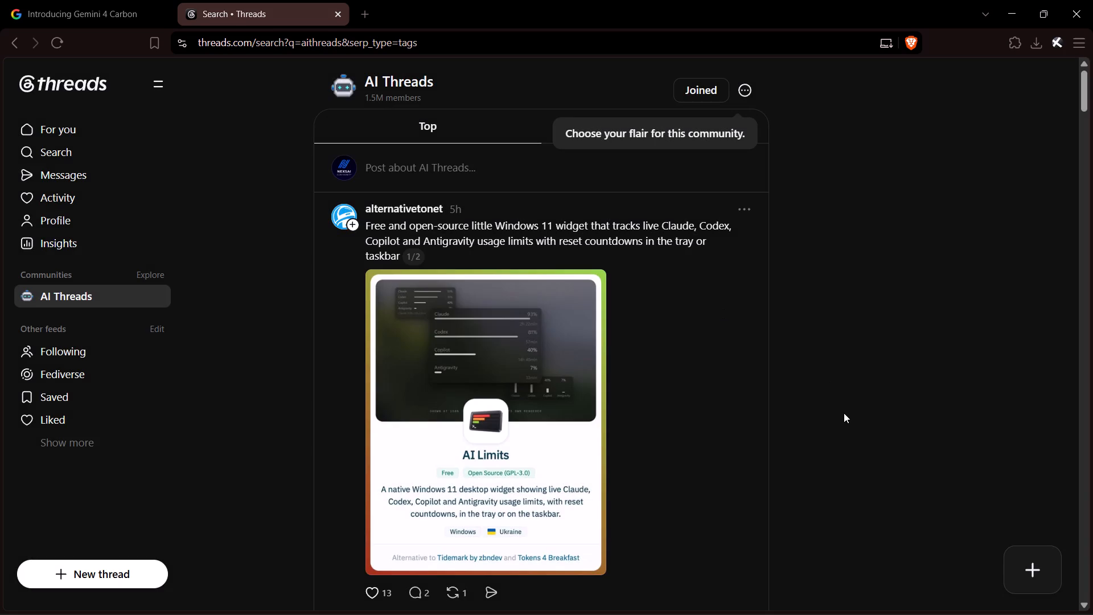
Look over the AI Threads community's options and its top posts for possible examples.
{"action": "left_click", "coordinate": [869, 217]}
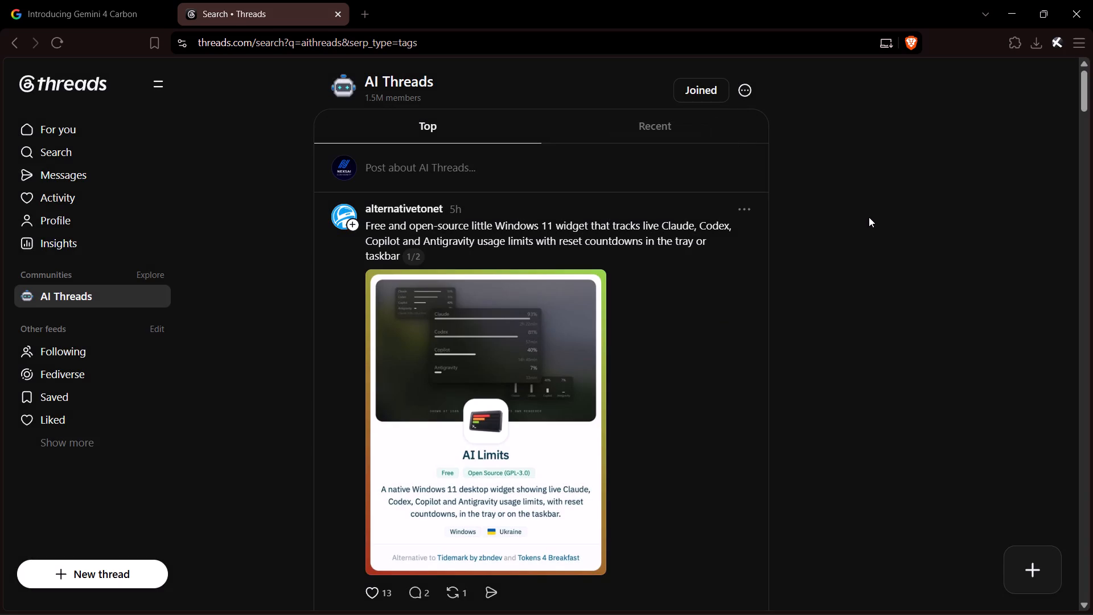
{"action": "left_click", "coordinate": [746, 80]}
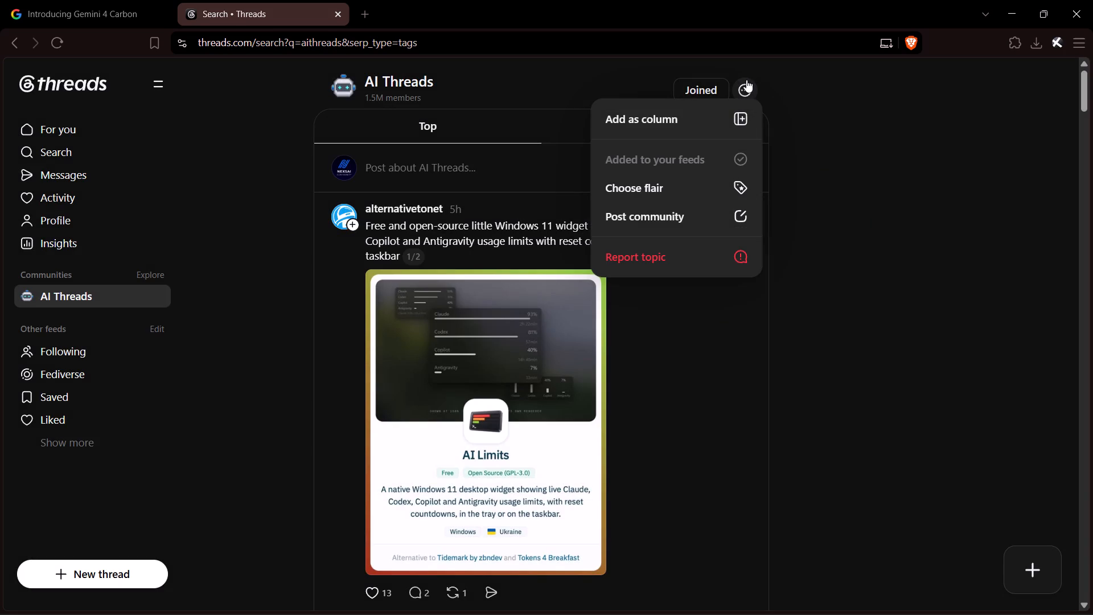
{"action": "left_click", "coordinate": [894, 182]}
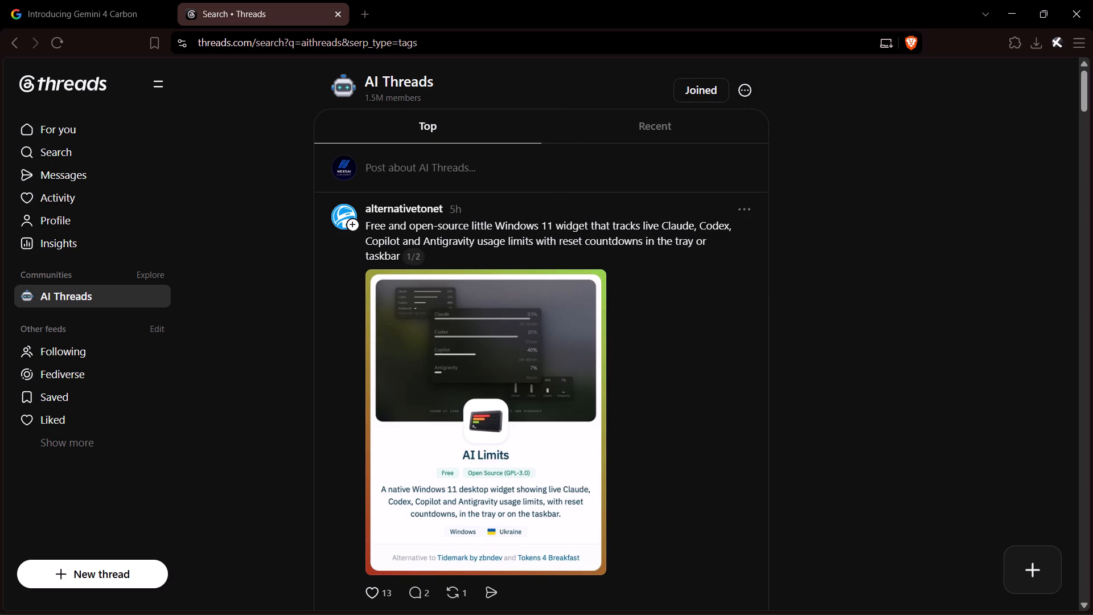
{"action": "scroll", "coordinate": [532, 350], "scroll_direction": "down", "scroll_amount": 6}
{"action": "scroll", "coordinate": [532, 350], "scroll_direction": "up", "scroll_amount": 2}
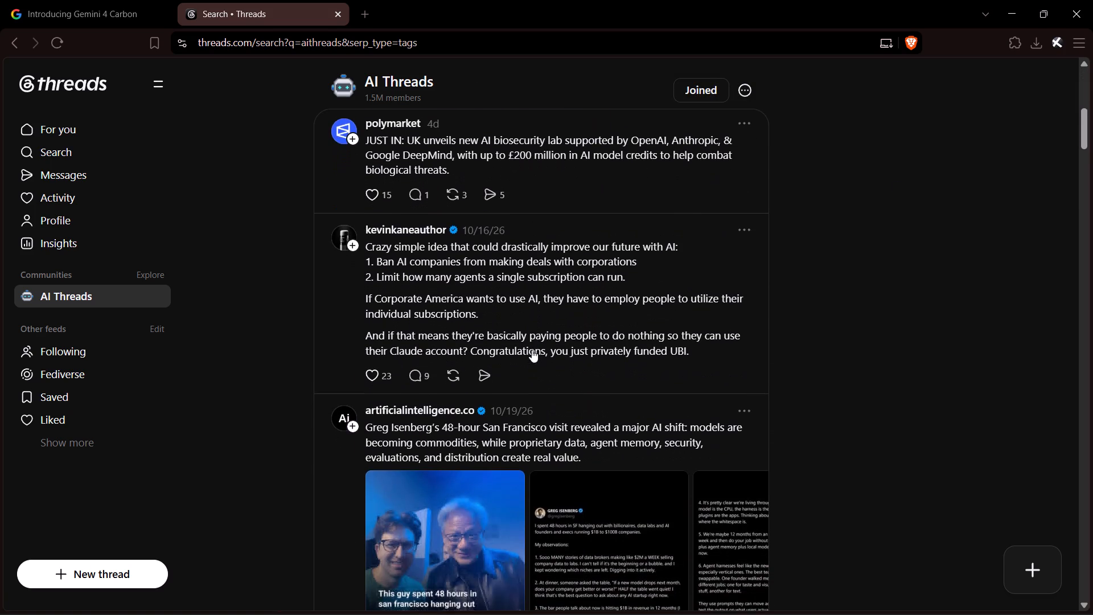
{"action": "scroll", "coordinate": [532, 350], "scroll_direction": "up", "scroll_amount": 3}
Examine the Threads search page's suggested topics, filter options and follow suggestions for accounts with example posts.
{"action": "left_click", "coordinate": [93, 149]}
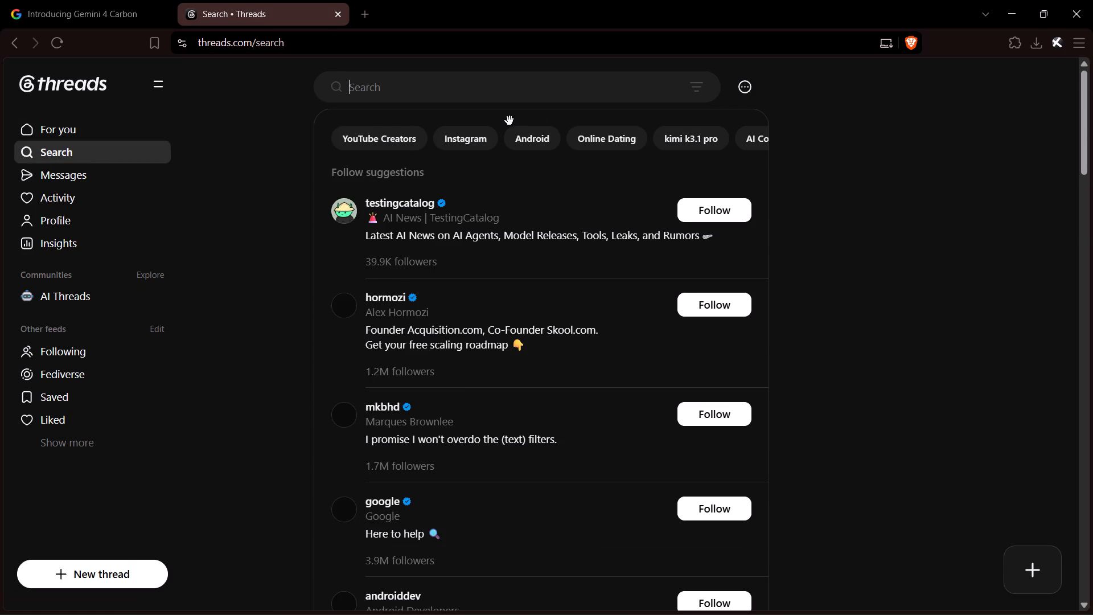
{"action": "scroll", "coordinate": [573, 136], "scroll_direction": "left", "scroll_amount": 4}
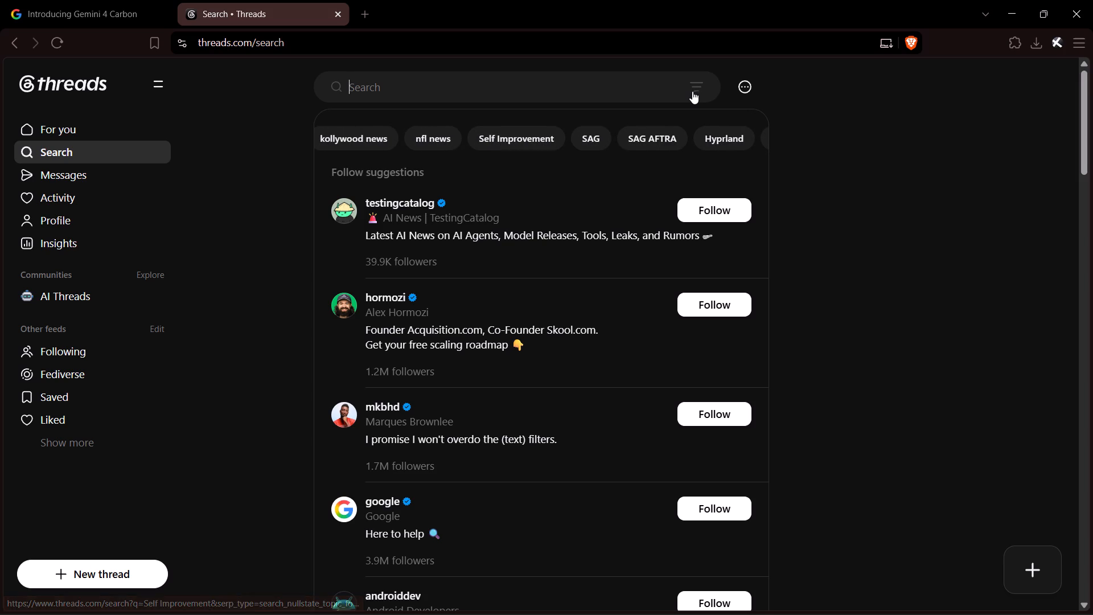
{"action": "left_click", "coordinate": [695, 91]}
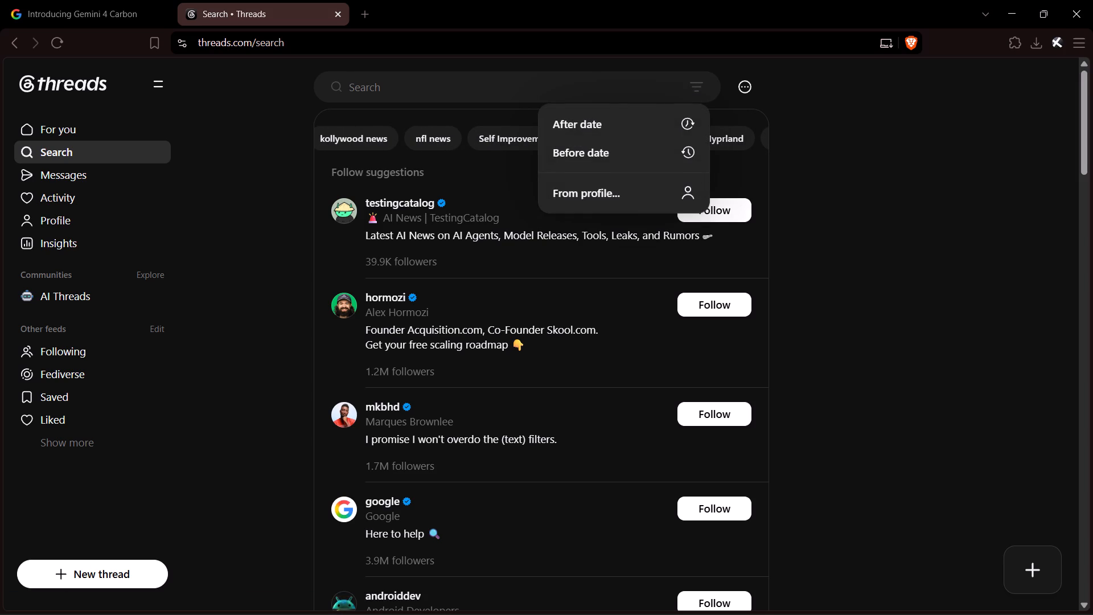
{"action": "left_click", "coordinate": [616, 88]}
{"action": "left_click", "coordinate": [740, 81]}
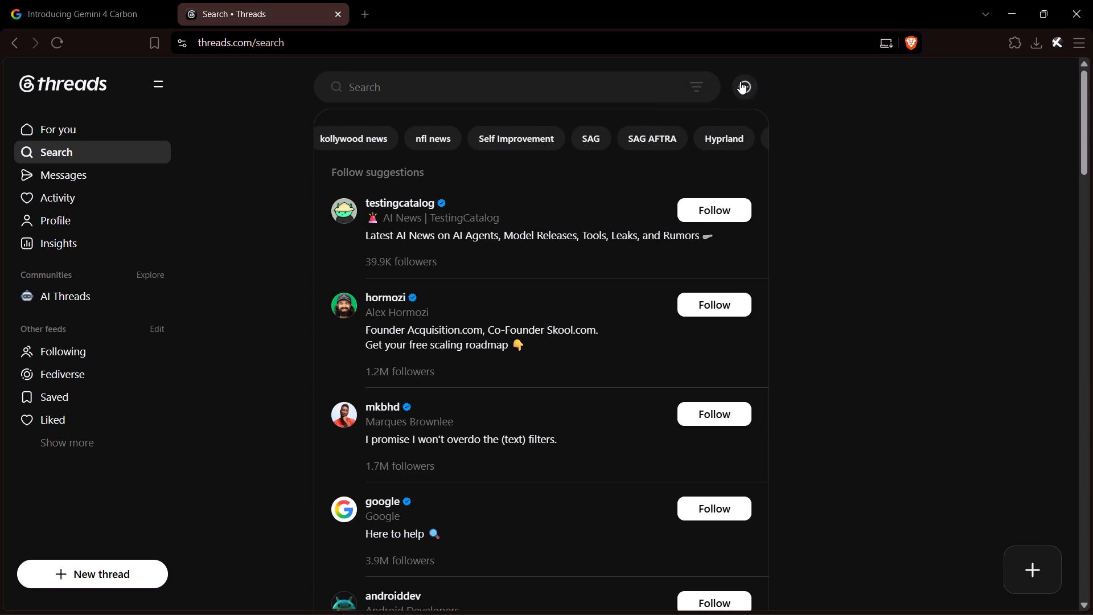
{"action": "left_click", "coordinate": [537, 88]}
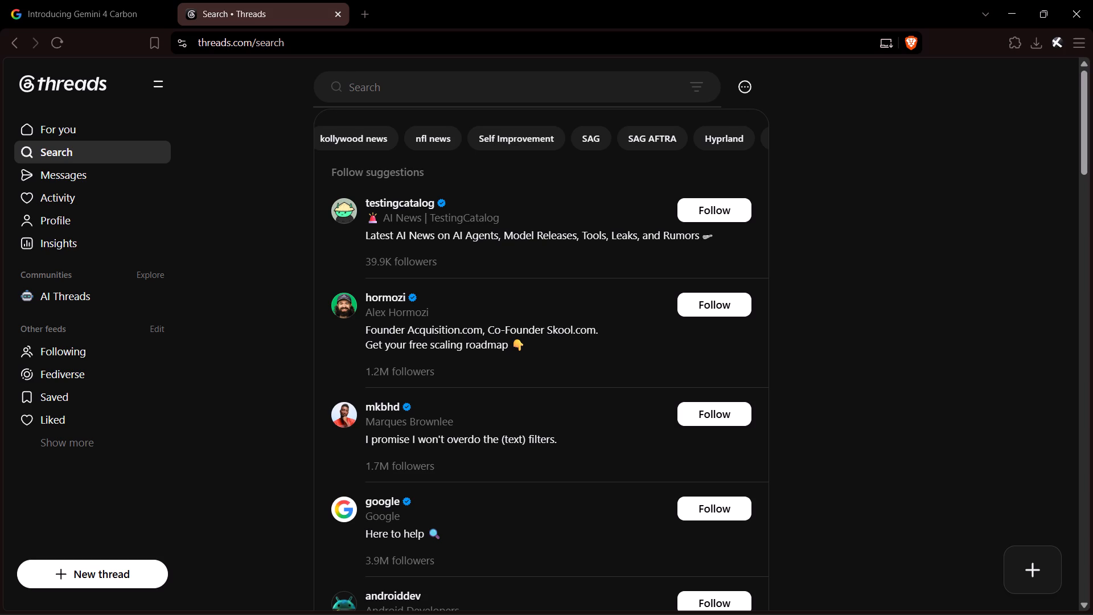
{"action": "scroll", "coordinate": [492, 348], "scroll_direction": "down", "scroll_amount": 5}
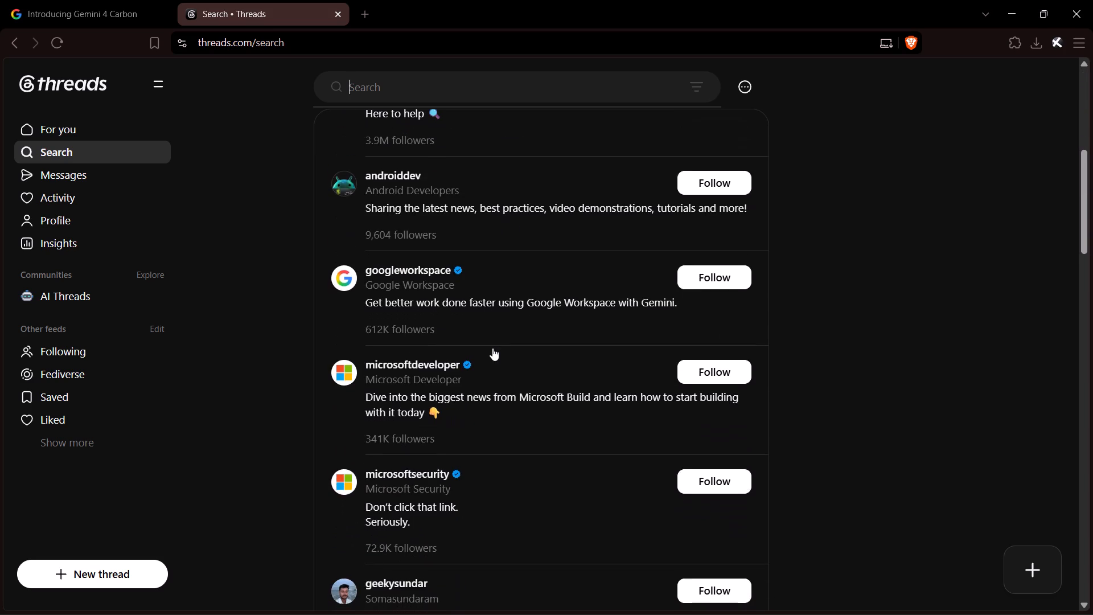
{"action": "scroll", "coordinate": [492, 348], "scroll_direction": "down", "scroll_amount": 5}
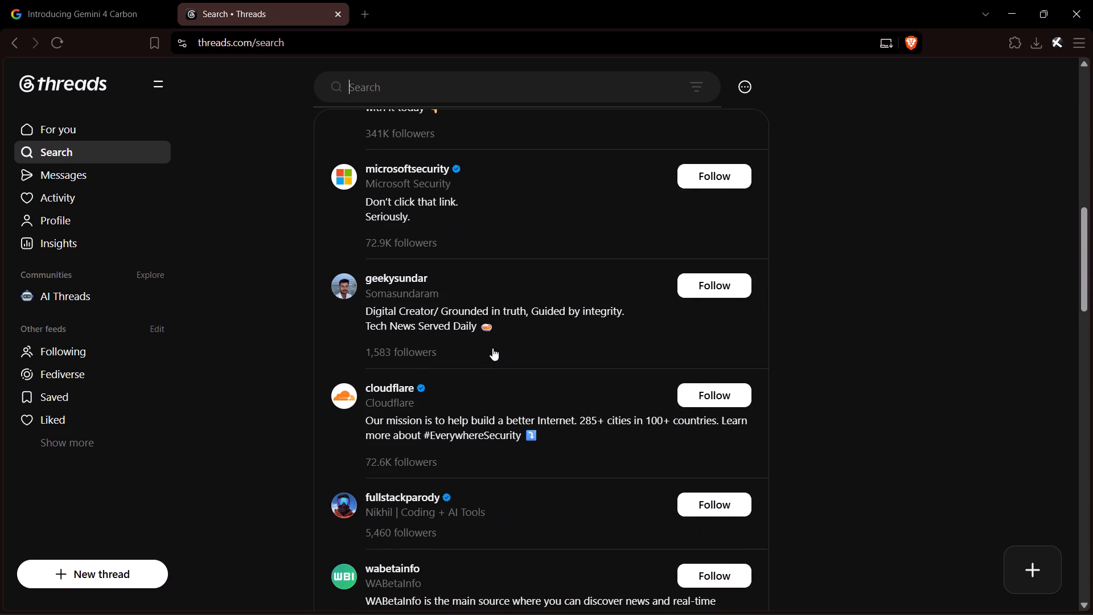
{"action": "scroll", "coordinate": [492, 348], "scroll_direction": "down", "scroll_amount": 2}
{"action": "scroll", "coordinate": [492, 348], "scroll_direction": "up", "scroll_amount": 7}
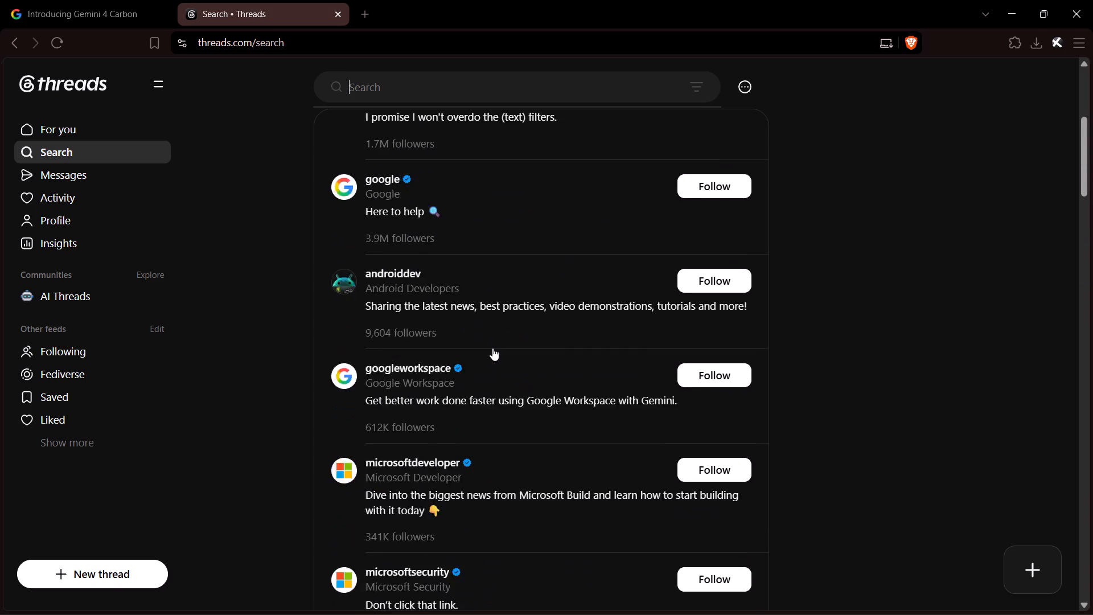
Open the mkbhd profile from the follow suggestions and look through its threads.
{"action": "left_click", "coordinate": [466, 416]}
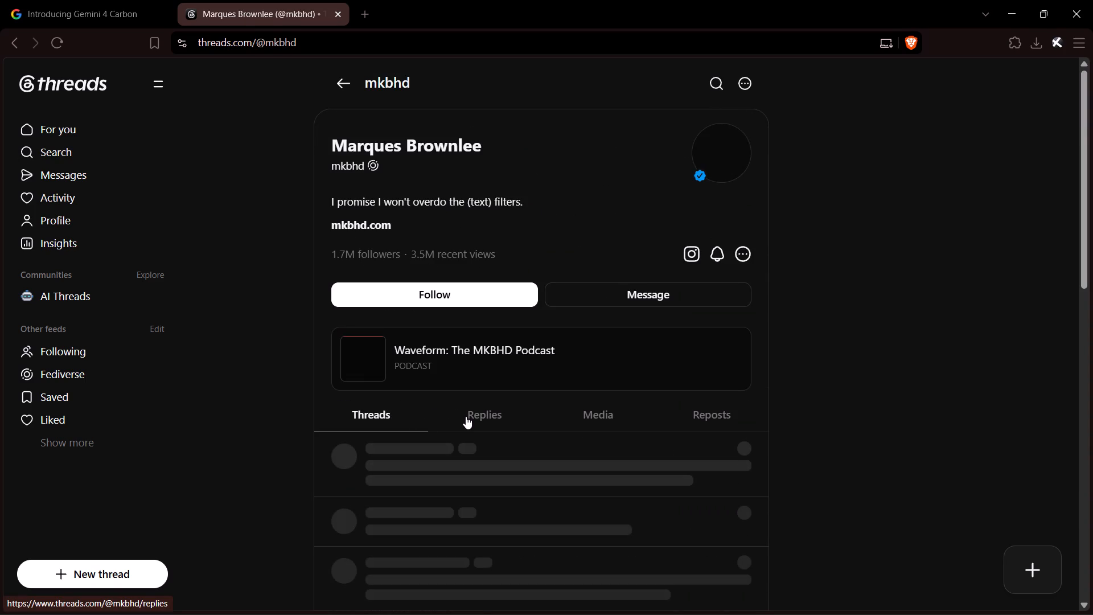
{"action": "scroll", "coordinate": [466, 416], "scroll_direction": "down", "scroll_amount": 2}
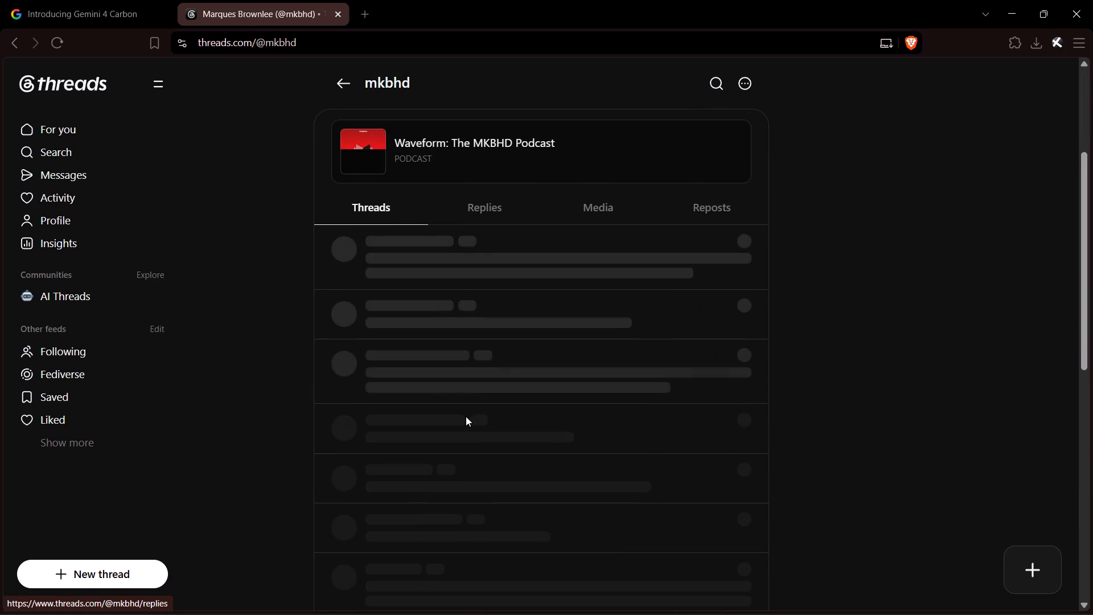
{"action": "scroll", "coordinate": [466, 416], "scroll_direction": "down", "scroll_amount": 1}
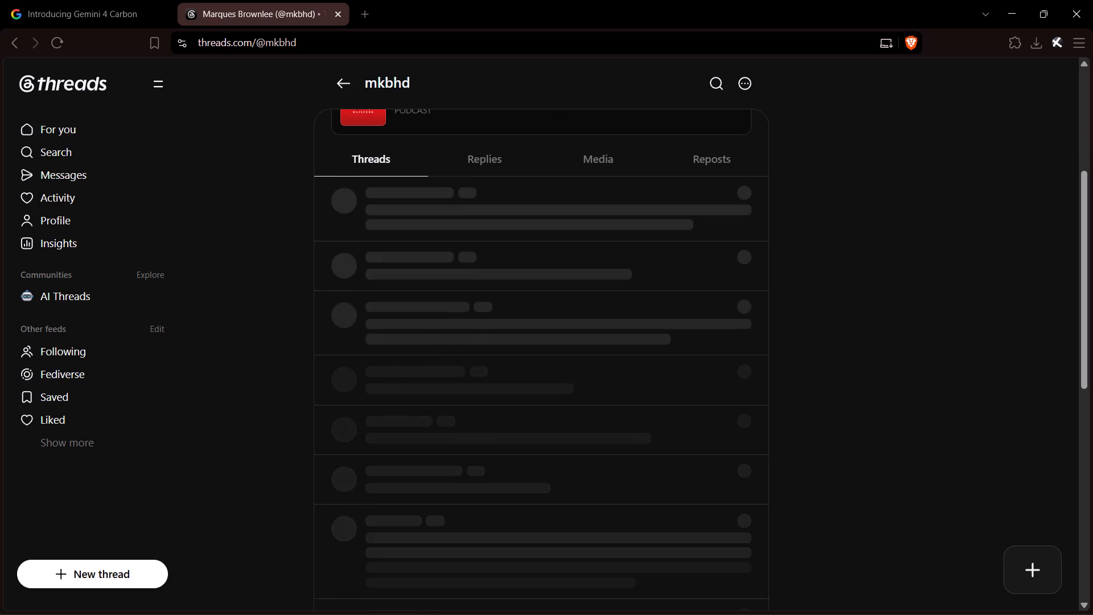
In the Word document, change the last page's heading to "Here are some examples posted by other's: (via Threads):".
{"action": "left_click", "coordinate": [739, 598]}
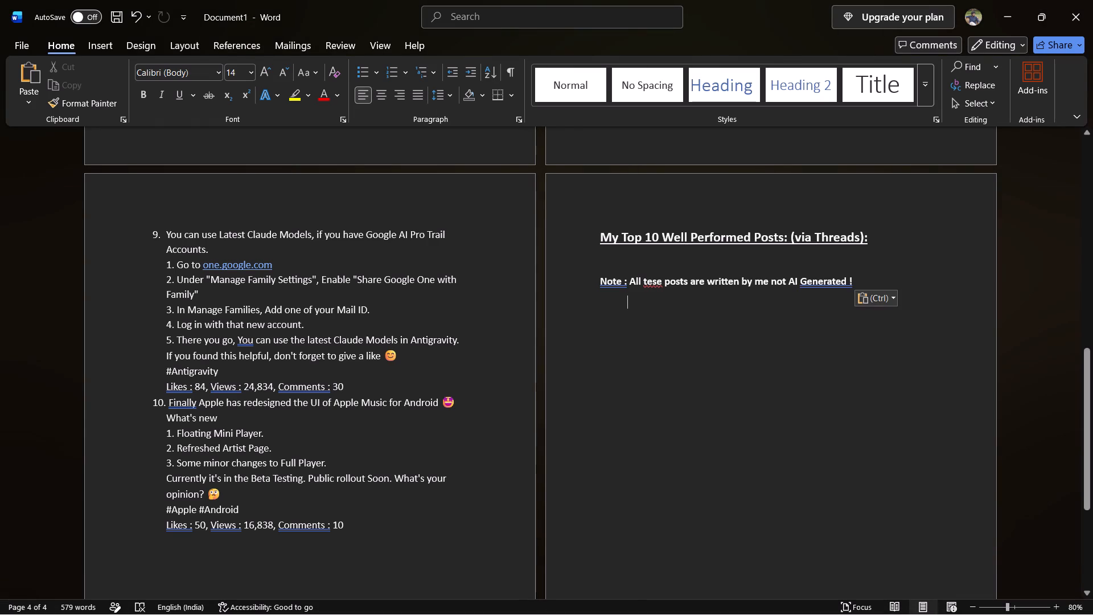
{"action": "left_click_drag", "start_coordinate": [783, 236], "coordinate": [602, 240]}
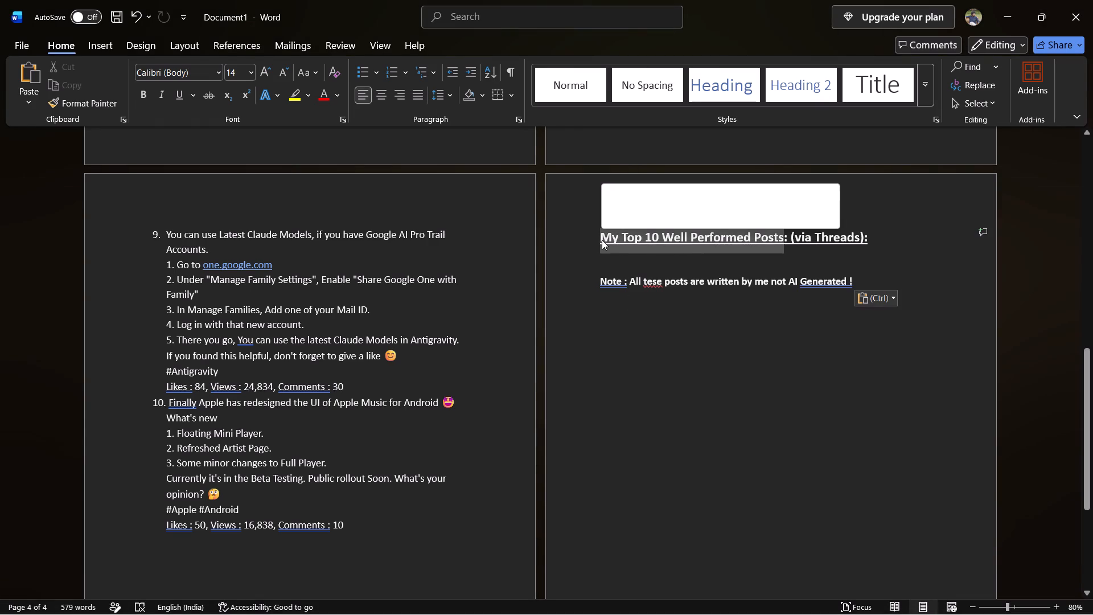
{"action": "type", "text": "Here are some examples"}
{"action": "key", "text": "space"}
{"action": "type", "text": "posted by"}
{"action": "key", "text": "space"}
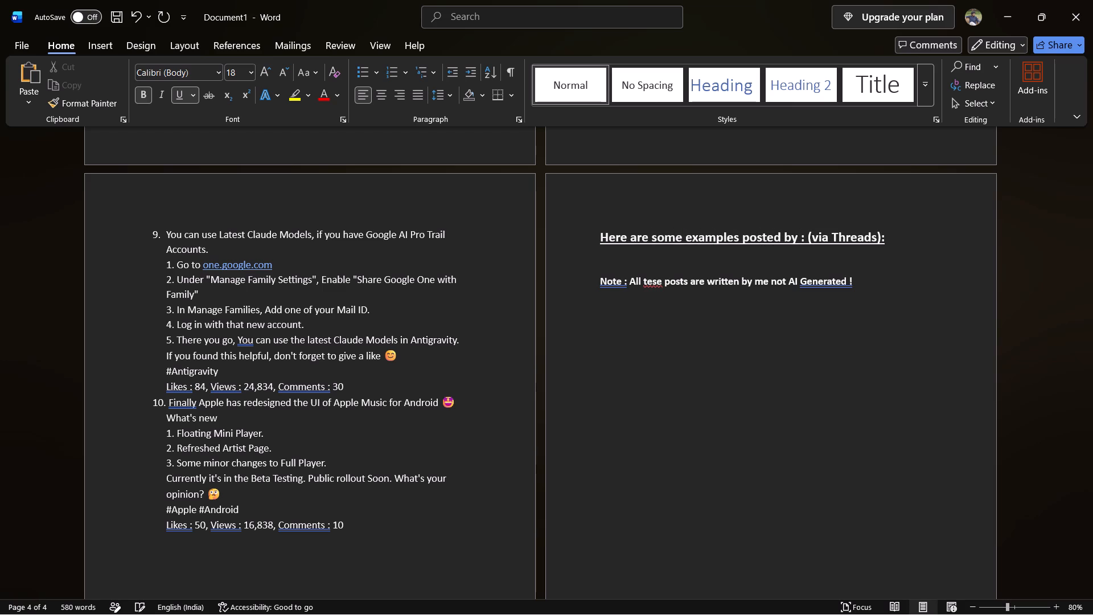
{"action": "type", "text": "other"}
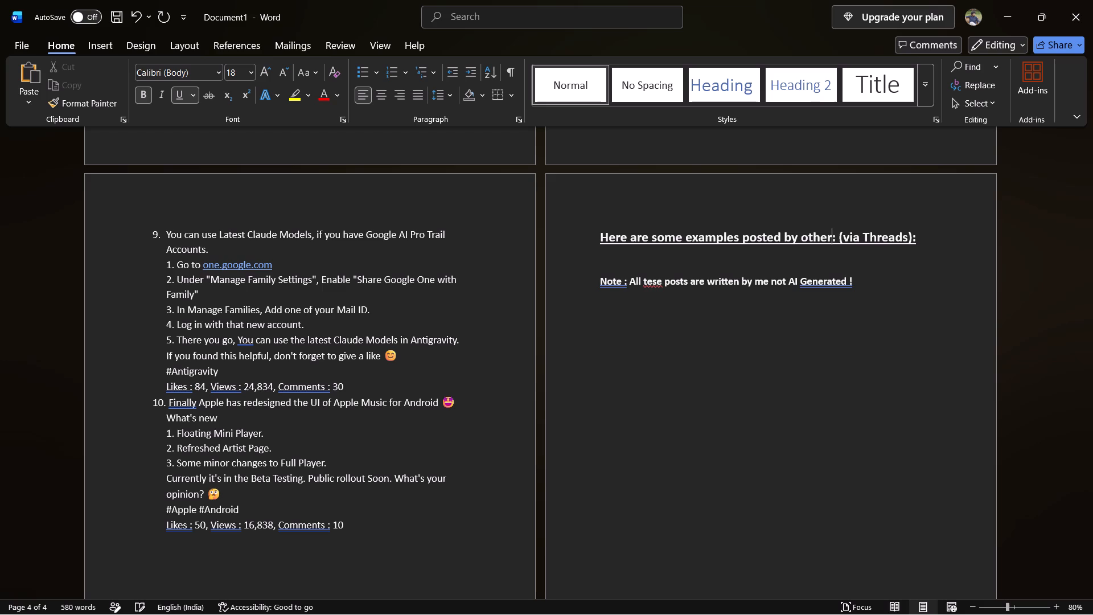
{"action": "type", "text": "'s"}
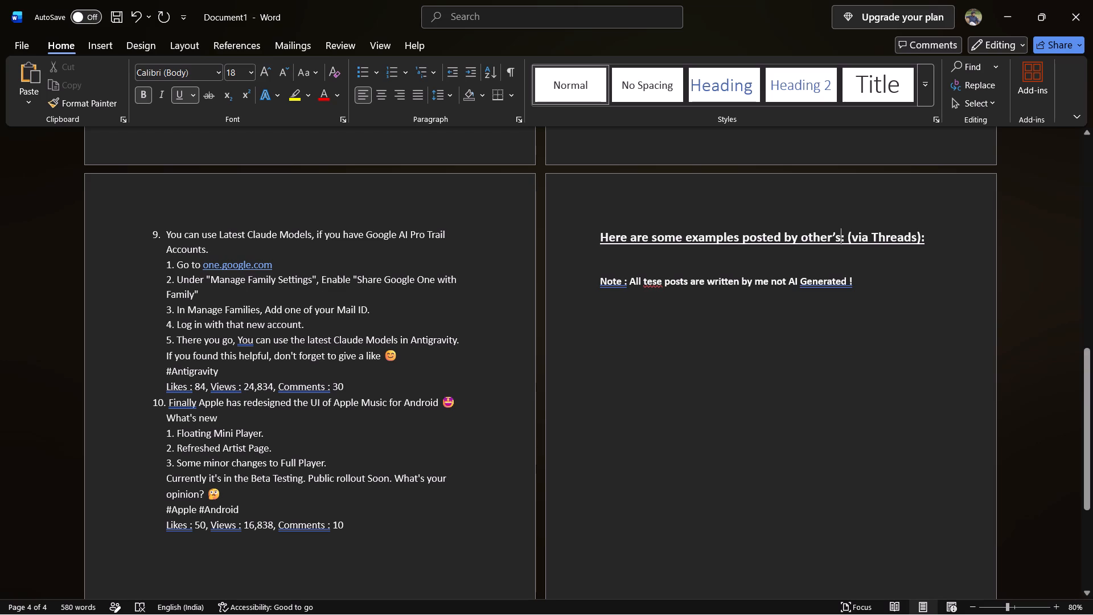
Replace the note under that heading with "I'm not sure these are human written or not but they performed well.".
{"action": "left_click_drag", "start_coordinate": [852, 282], "coordinate": [654, 291]}
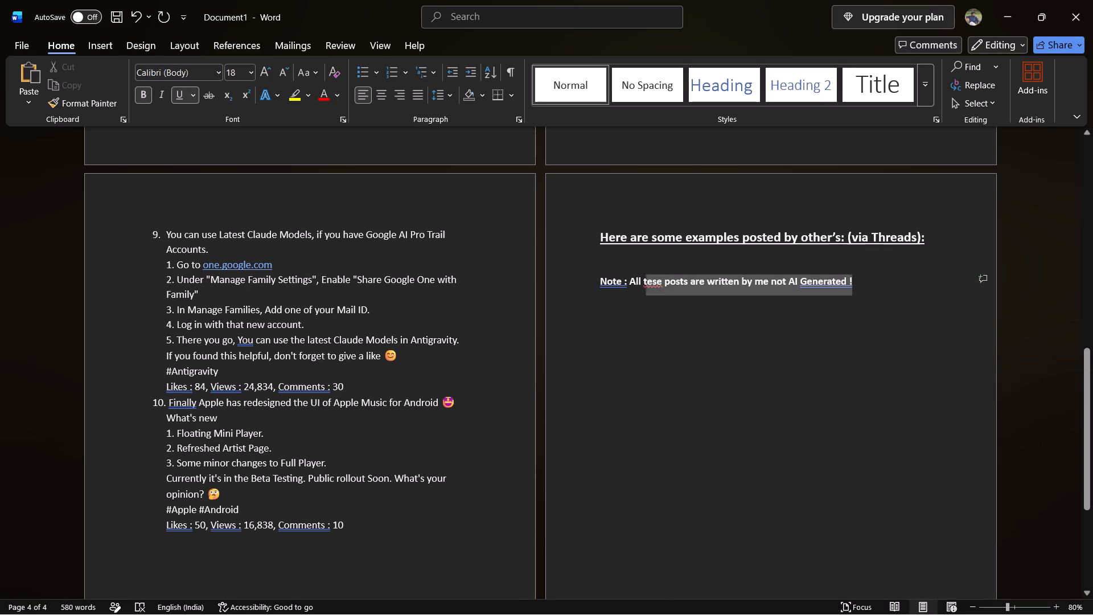
{"action": "left_click_drag", "start_coordinate": [654, 291], "coordinate": [630, 292]}
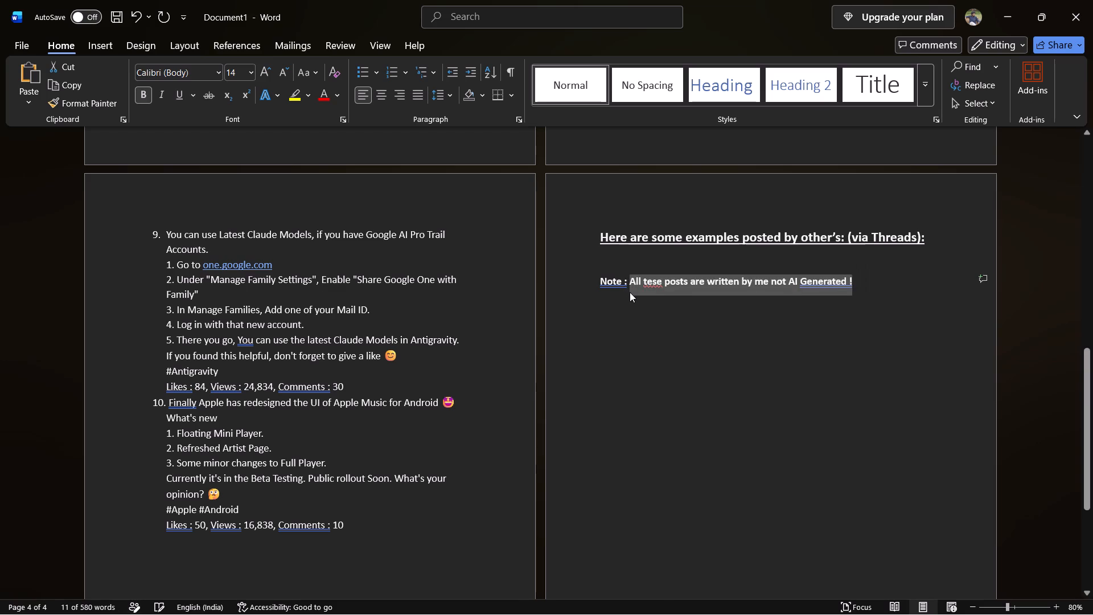
{"action": "type", "text": "I'm not use"}
{"action": "key", "text": "space"}
{"action": "key", "text": "BackSpace"}
{"action": "key", "text": "BackSpace"}
{"action": "key", "text": "BackSpace"}
{"action": "key", "text": "BackSpace"}
{"action": "type", "text": "sure"}
{"action": "key", "text": "space"}
{"action": "type", "text": "these are human written or ot"}
{"action": "key", "text": "BackSpace"}
{"action": "key", "text": "BackSpace"}
{"action": "key", "text": "BackSpace"}
{"action": "key", "text": "space"}
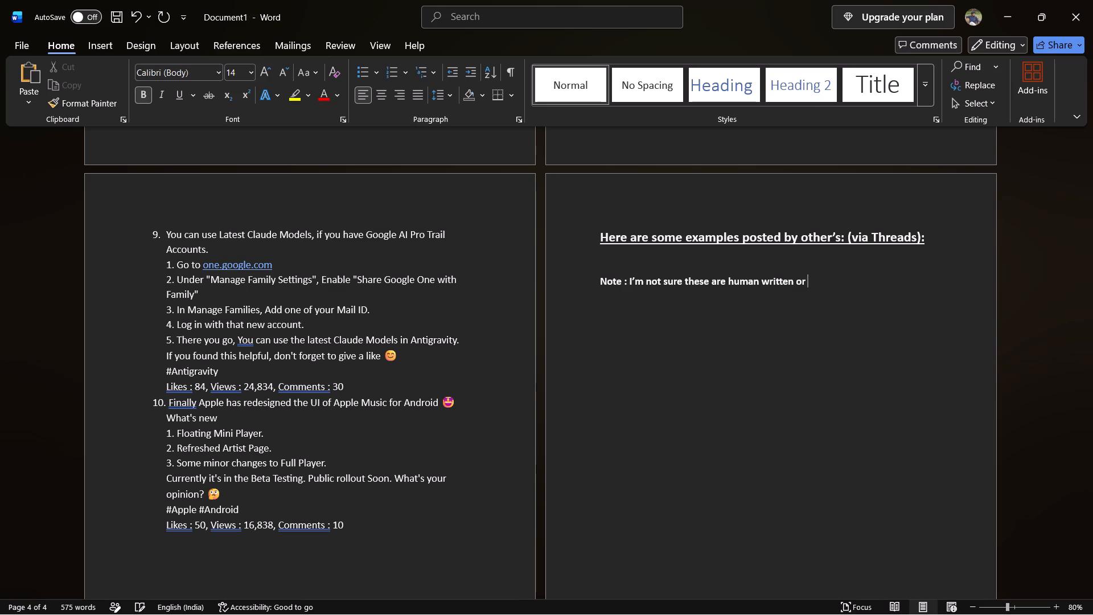
{"action": "type", "text": "not u"}
{"action": "key", "text": "BackSpace"}
{"action": "key", "text": "BackSpace"}
{"action": "key", "text": "space"}
{"action": "type", "text": "but"}
{"action": "key", "text": "space"}
{"action": "type", "text": "they perfoem"}
{"action": "key", "text": "BackSpace"}
{"action": "key", "text": "BackSpace"}
{"action": "key", "text": "BackSpace"}
{"action": "key", "text": "e"}
{"action": "key", "text": "BackSpace"}
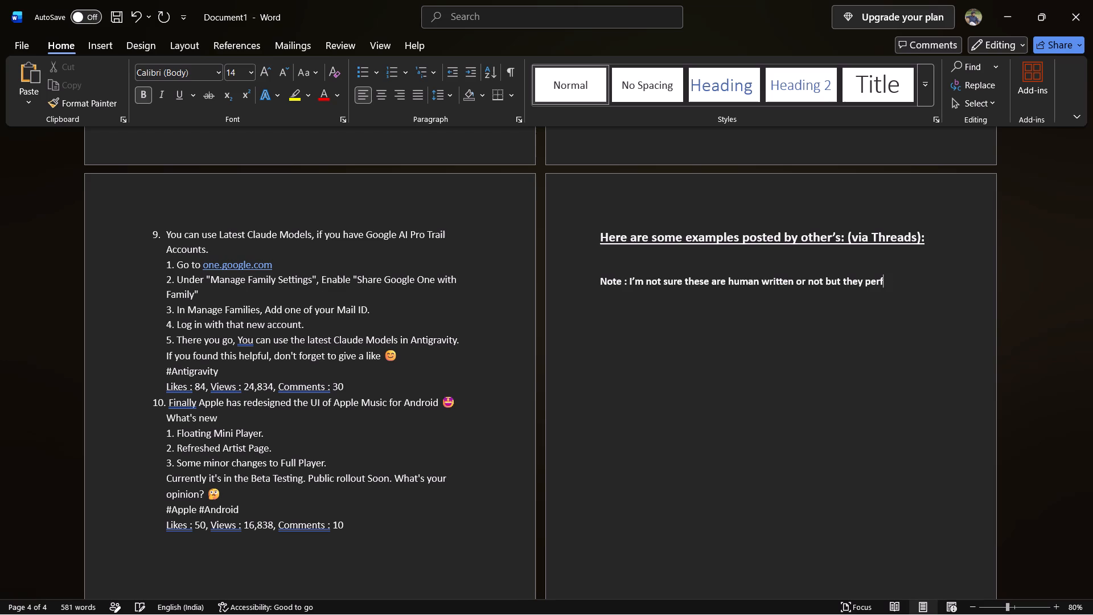
{"action": "type", "text": "oe"}
{"action": "key", "text": "BackSpace"}
{"action": "type", "text": "rmed well."}
Return to mkbhd's Threads profile in the browser and check the recent views details.
{"action": "key", "text": "alt+Tab"}
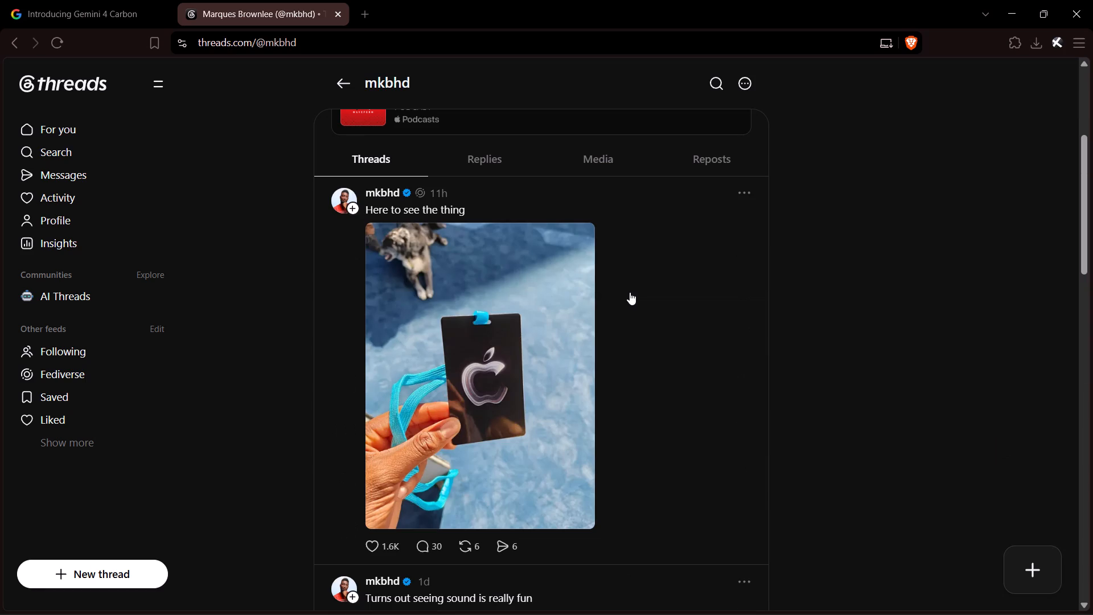
{"action": "scroll", "coordinate": [630, 292], "scroll_direction": "up", "scroll_amount": 2}
{"action": "left_click", "coordinate": [480, 190]}
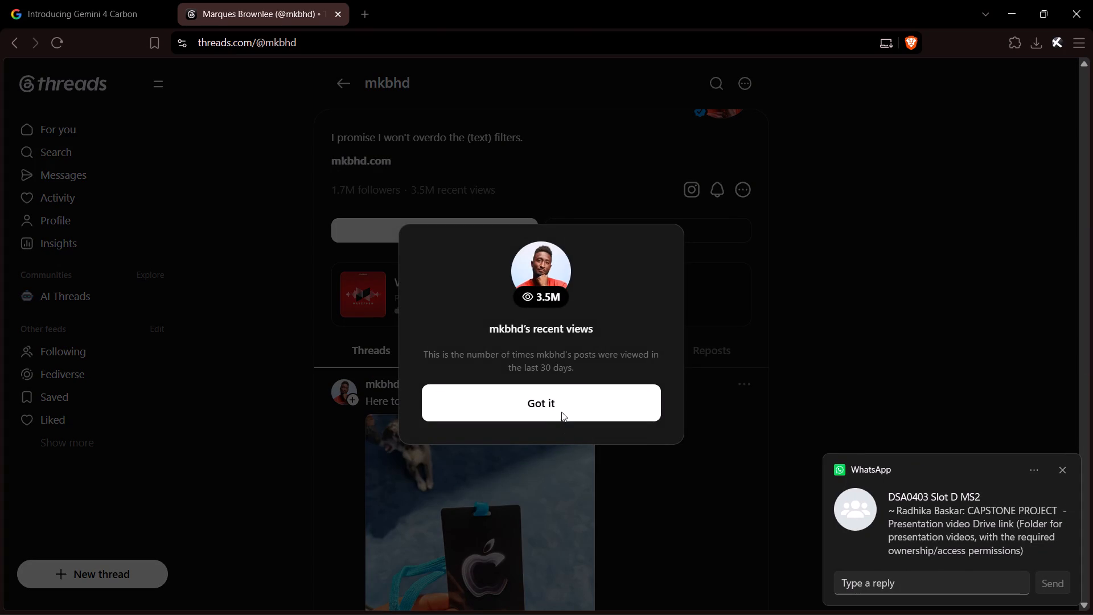
{"action": "left_click", "coordinate": [561, 411]}
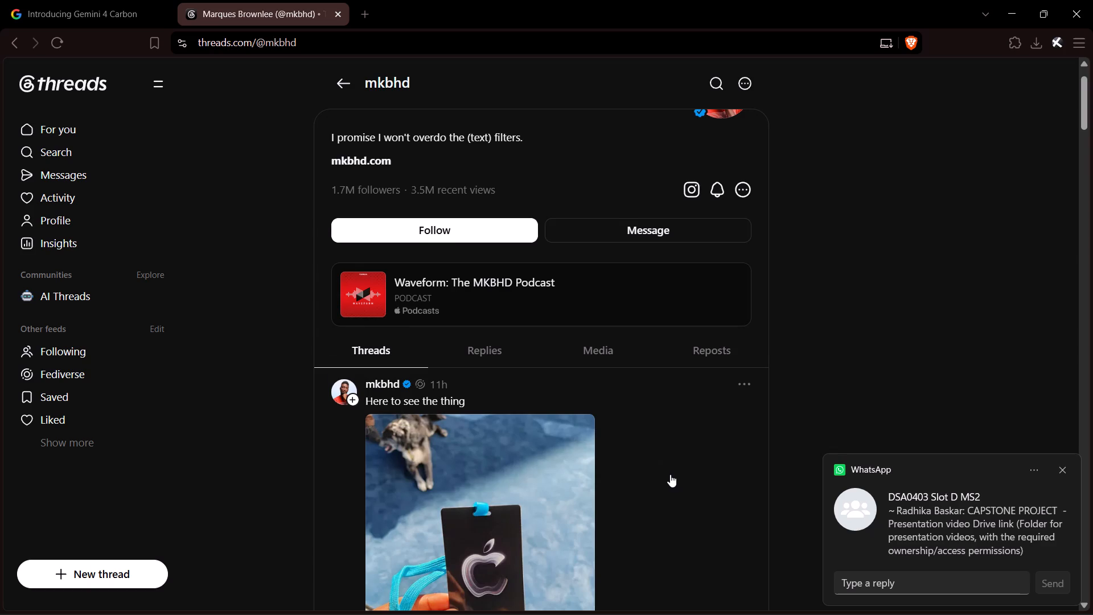
Look through mkbhd's threads for a text example and open the OLED iPad Mini post.
{"action": "scroll", "coordinate": [670, 474], "scroll_direction": "down", "scroll_amount": 6}
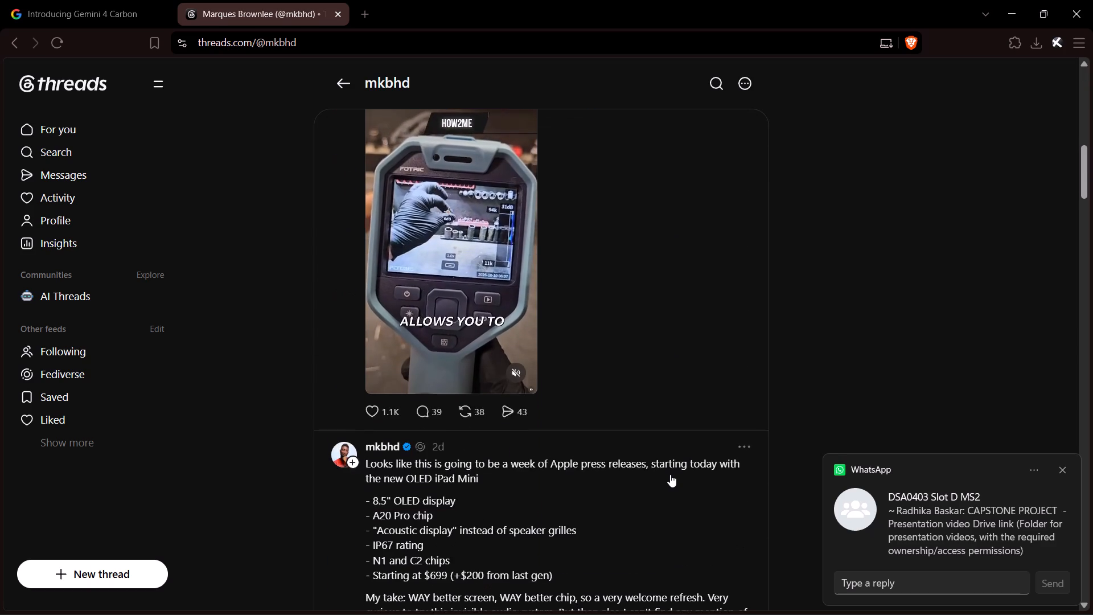
{"action": "scroll", "coordinate": [670, 474], "scroll_direction": "down", "scroll_amount": 2}
{"action": "scroll", "coordinate": [670, 474], "scroll_direction": "up", "scroll_amount": 3}
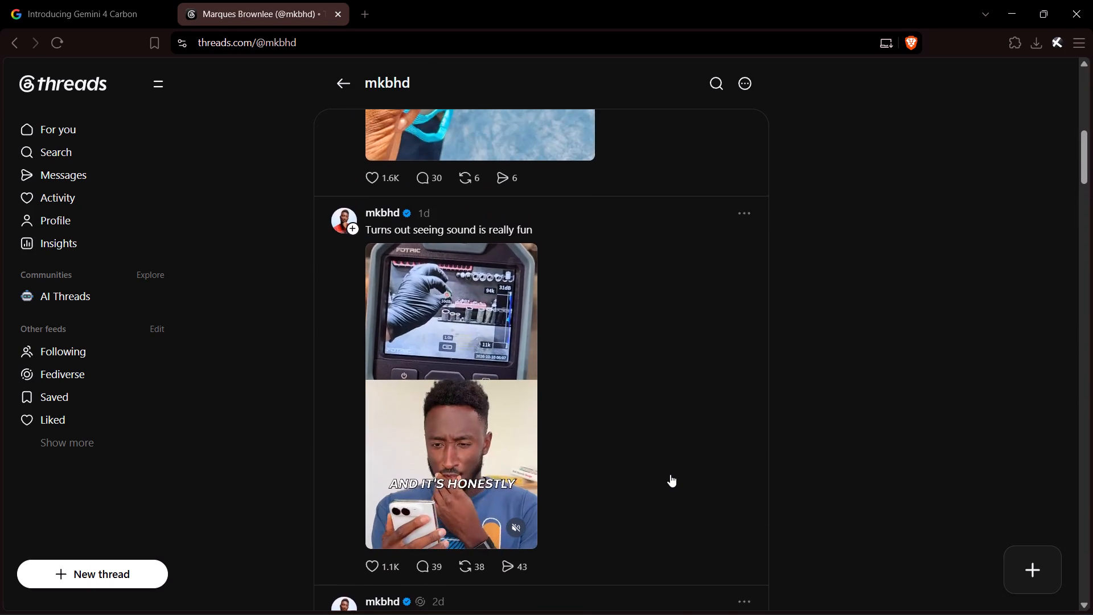
{"action": "scroll", "coordinate": [670, 474], "scroll_direction": "down", "scroll_amount": 7}
{"action": "scroll", "coordinate": [670, 474], "scroll_direction": "up", "scroll_amount": 1}
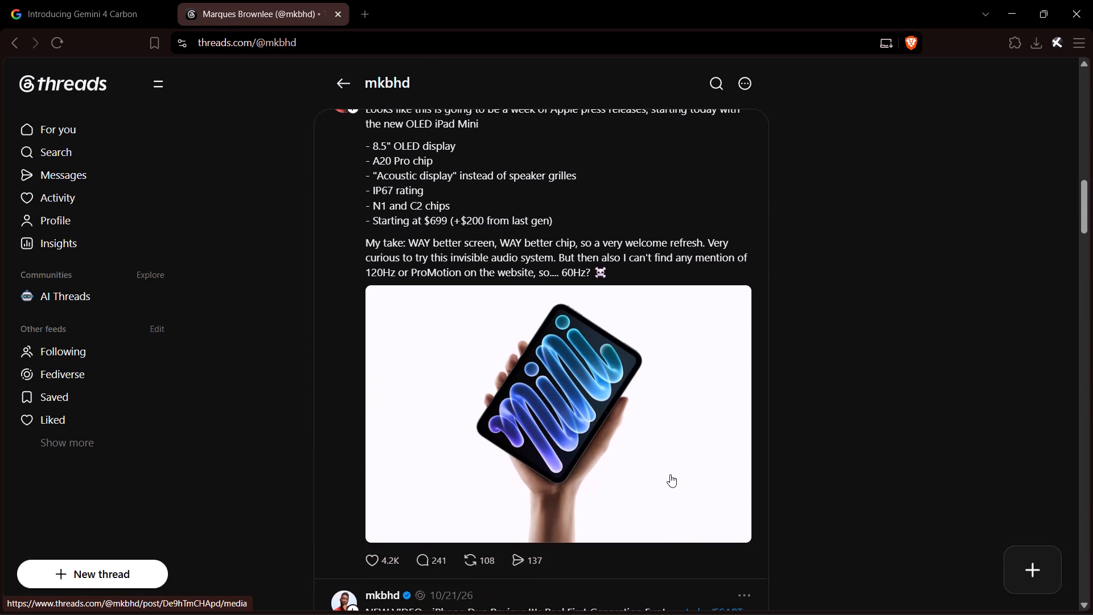
{"action": "scroll", "coordinate": [670, 474], "scroll_direction": "up", "scroll_amount": 2}
{"action": "scroll", "coordinate": [670, 474], "scroll_direction": "left", "scroll_amount": 1}
{"action": "left_click", "coordinate": [670, 474]}
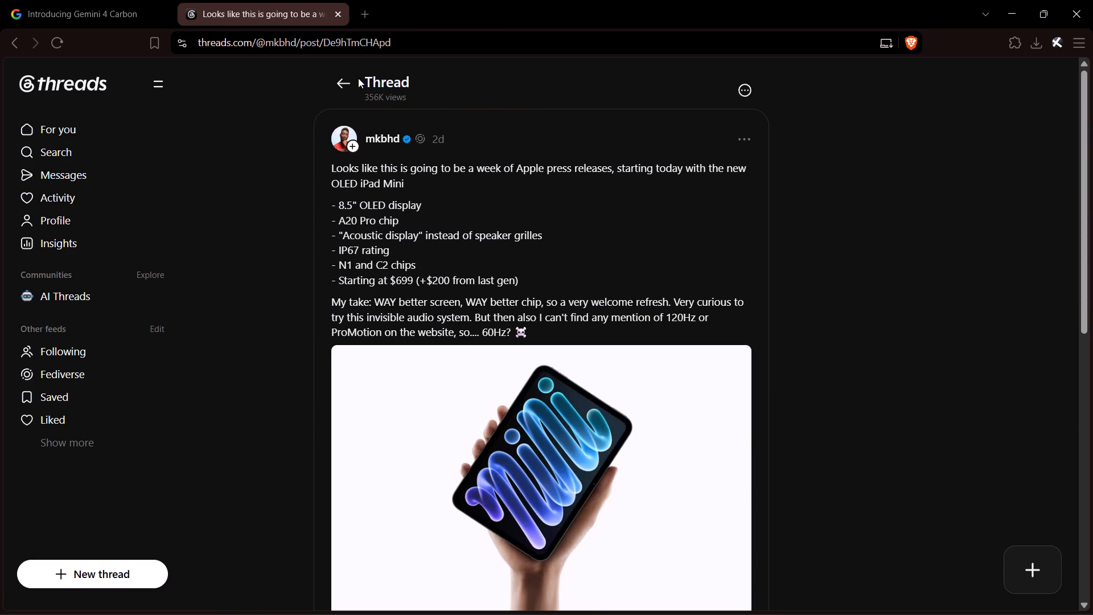
Look below the iPad Mini post's image and open its post activity.
{"action": "scroll", "coordinate": [479, 235], "scroll_direction": "down", "scroll_amount": 1}
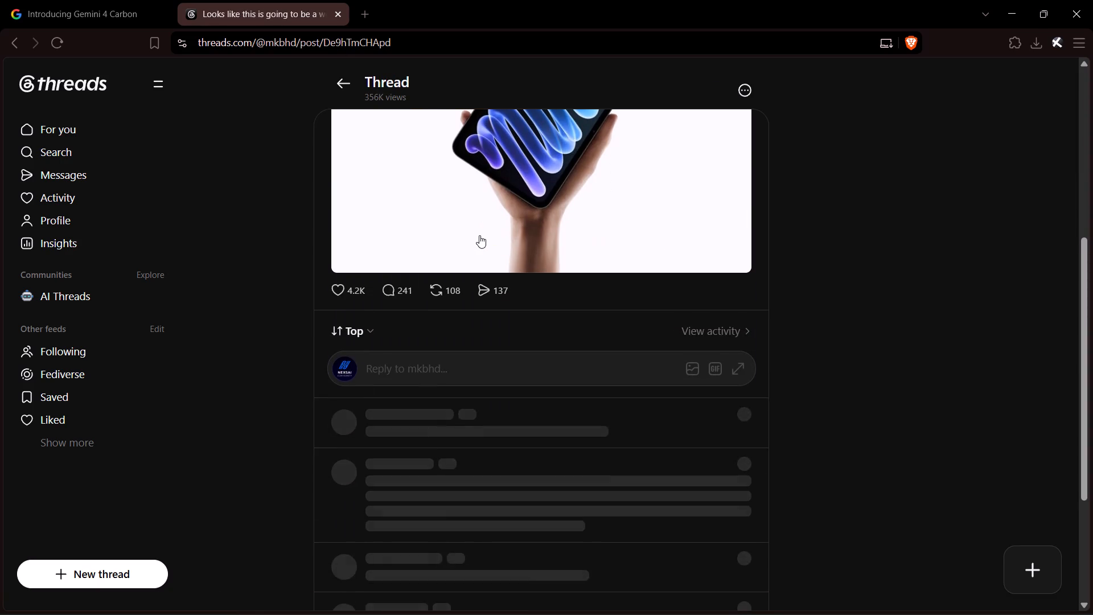
{"action": "scroll", "coordinate": [479, 235], "scroll_direction": "down", "scroll_amount": 2}
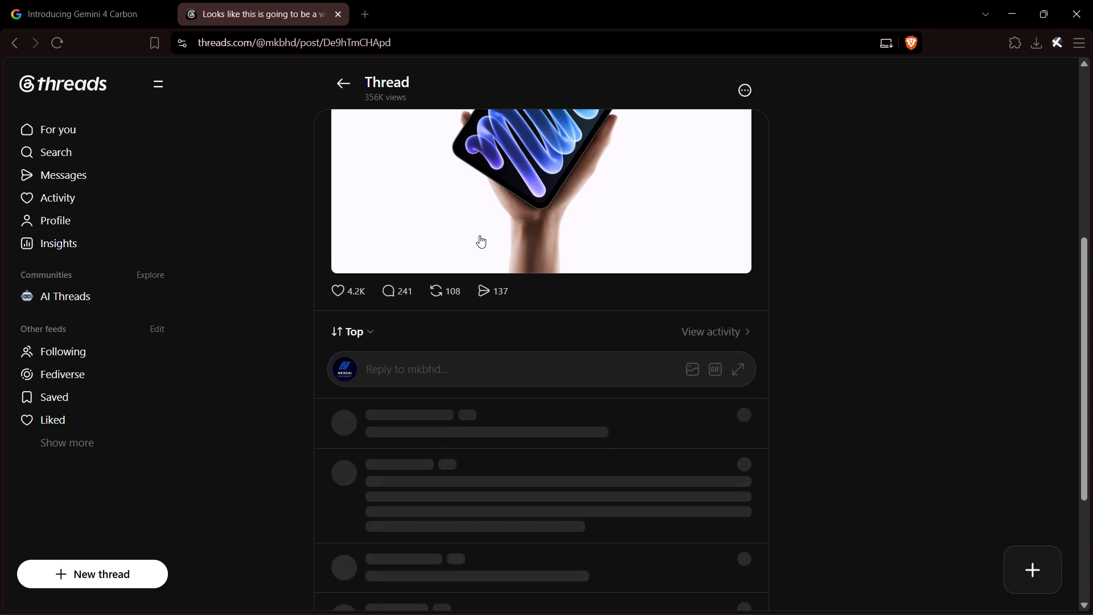
{"action": "scroll", "coordinate": [479, 235], "scroll_direction": "down", "scroll_amount": 1}
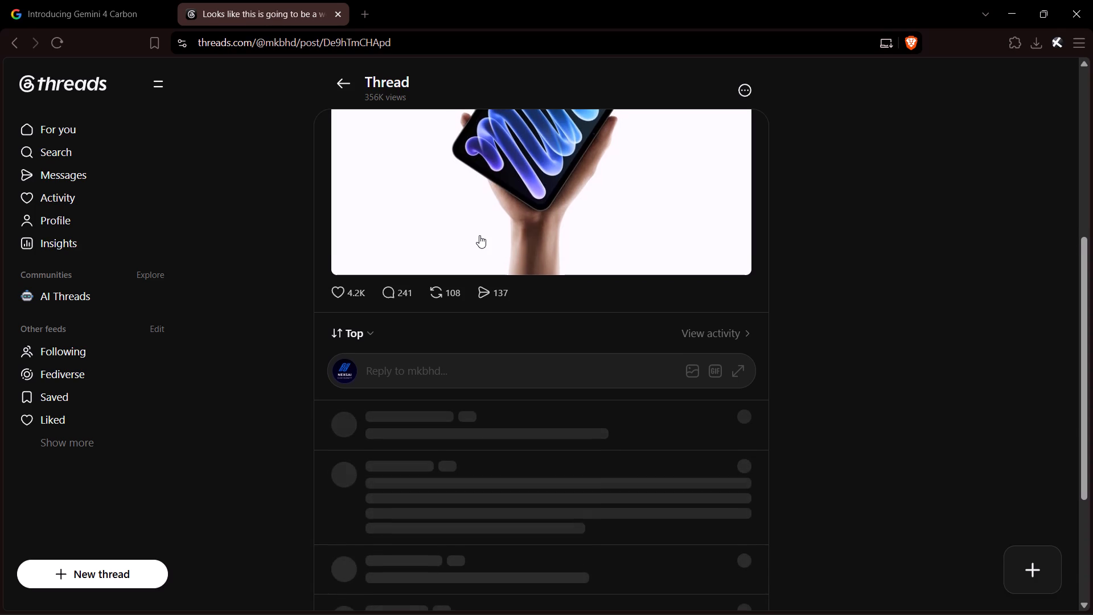
{"action": "scroll", "coordinate": [479, 235], "scroll_direction": "down", "scroll_amount": 1}
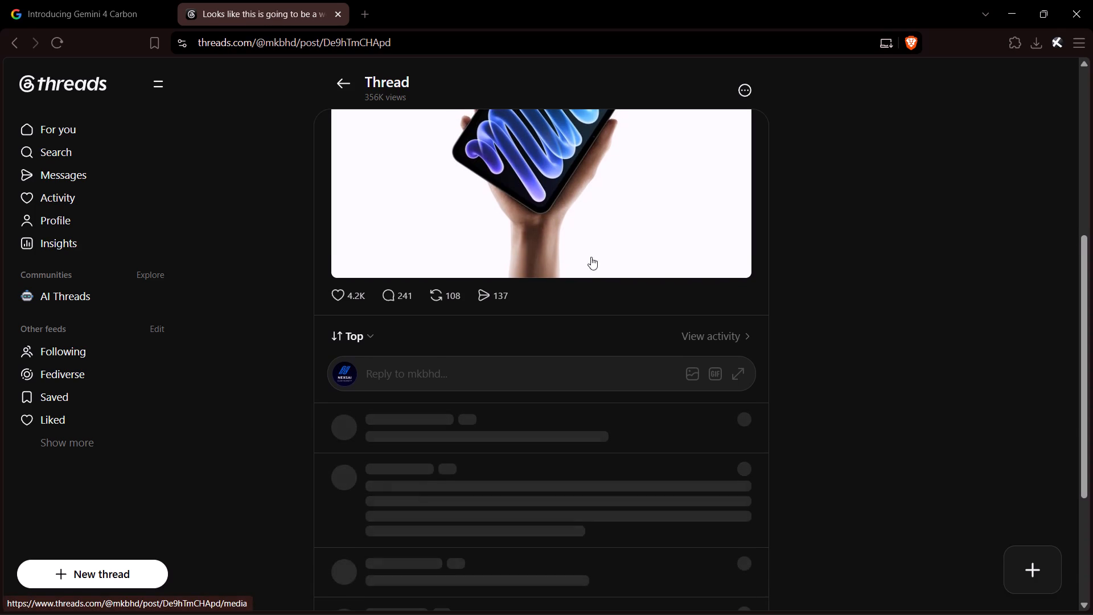
{"action": "left_click", "coordinate": [708, 330]}
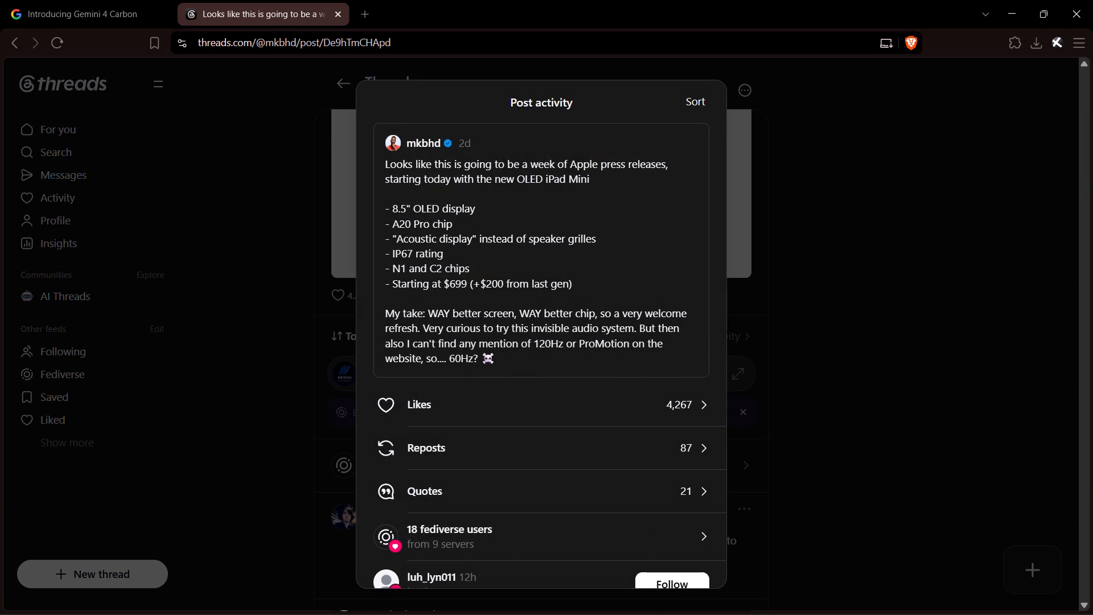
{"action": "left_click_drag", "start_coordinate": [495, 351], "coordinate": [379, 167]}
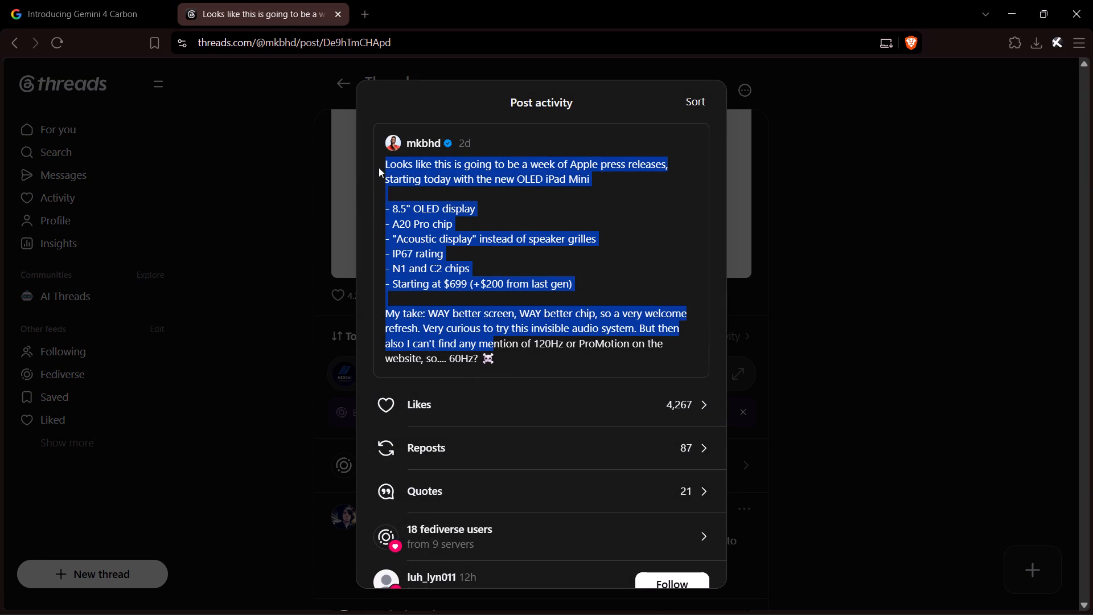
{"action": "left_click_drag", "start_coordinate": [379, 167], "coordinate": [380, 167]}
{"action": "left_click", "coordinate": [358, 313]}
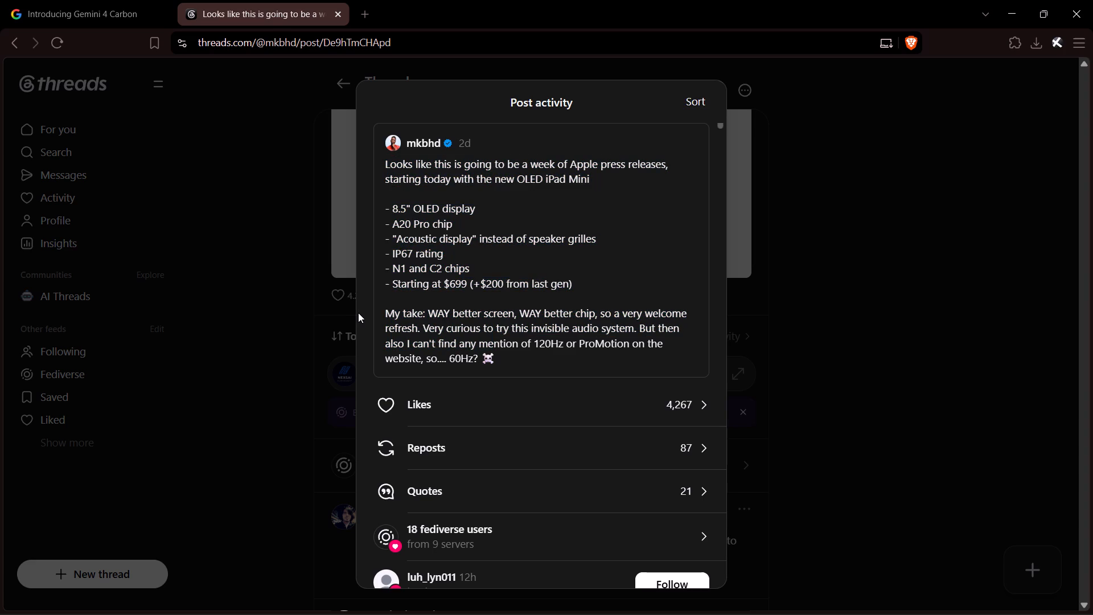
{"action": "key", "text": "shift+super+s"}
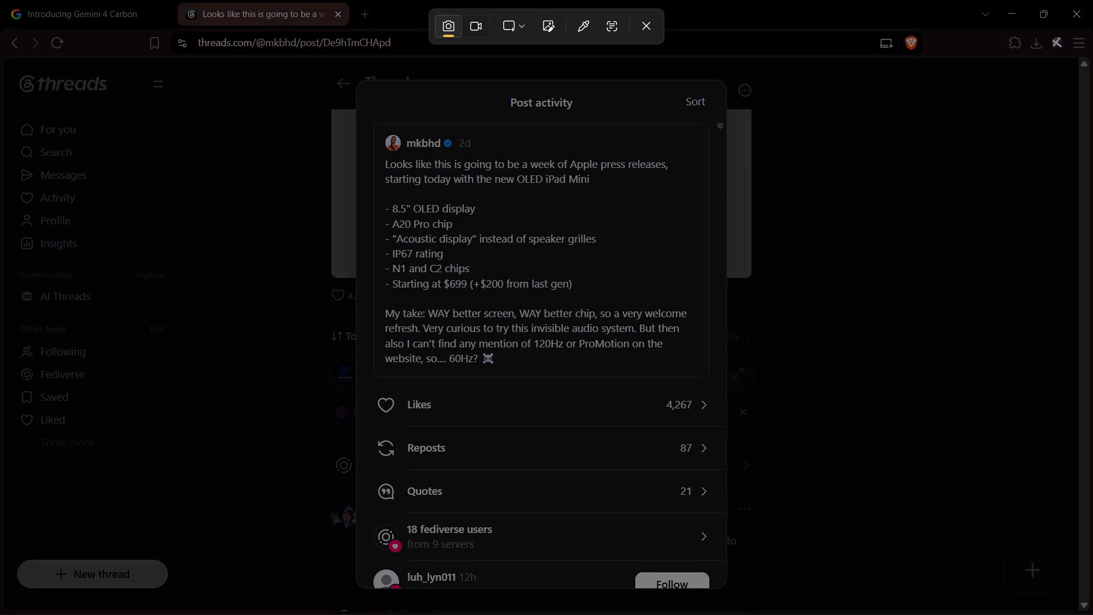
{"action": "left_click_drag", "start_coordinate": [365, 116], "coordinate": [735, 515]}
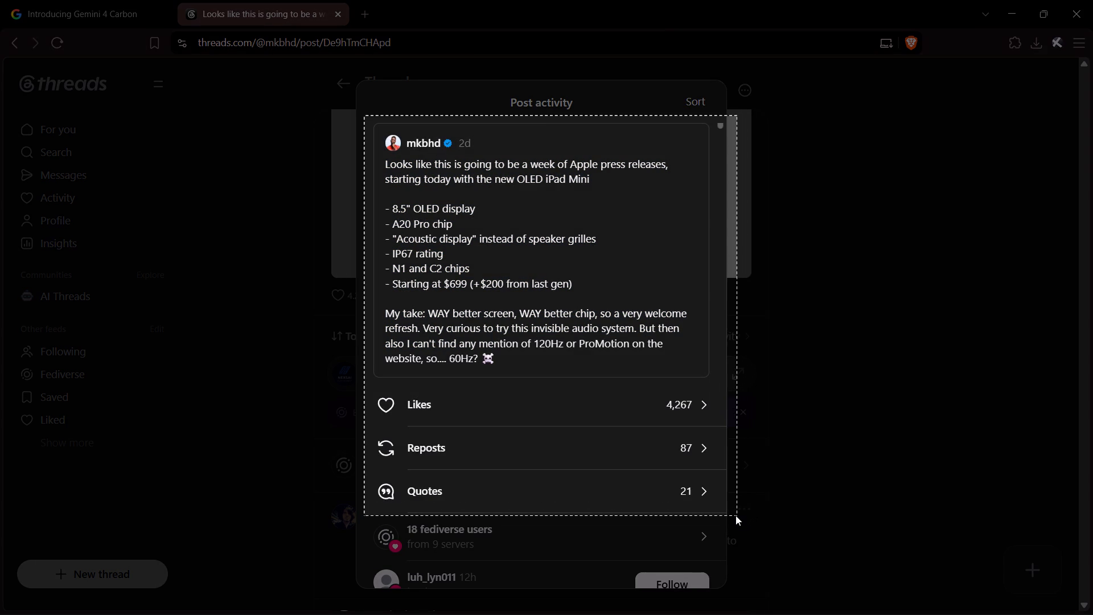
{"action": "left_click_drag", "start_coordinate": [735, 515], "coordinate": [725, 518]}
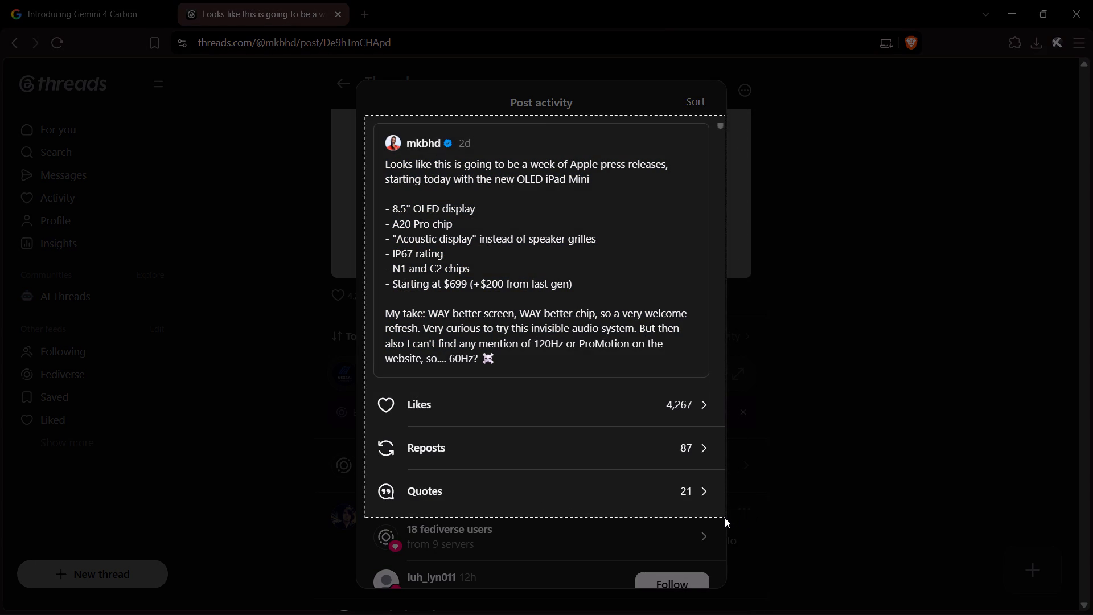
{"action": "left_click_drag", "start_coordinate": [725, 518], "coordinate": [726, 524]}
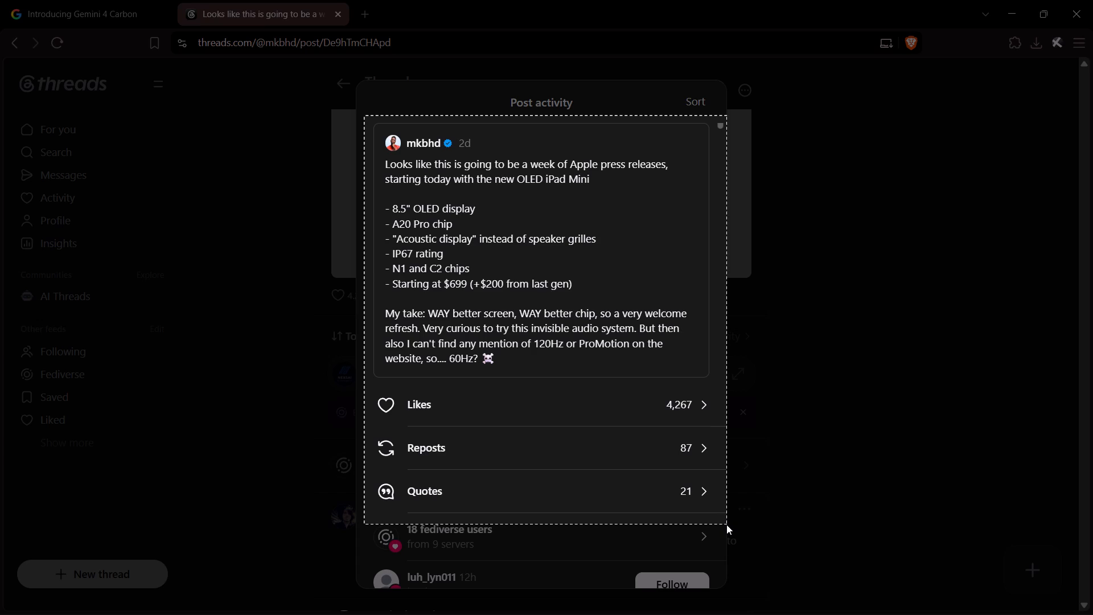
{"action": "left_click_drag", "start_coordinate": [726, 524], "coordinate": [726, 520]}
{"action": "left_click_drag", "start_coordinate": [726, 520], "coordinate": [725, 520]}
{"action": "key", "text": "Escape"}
Examine the iPad Mini post's activity list, sort it by most recent, and close it to return to the thread.
{"action": "scroll", "coordinate": [606, 538], "scroll_direction": "down", "scroll_amount": 5}
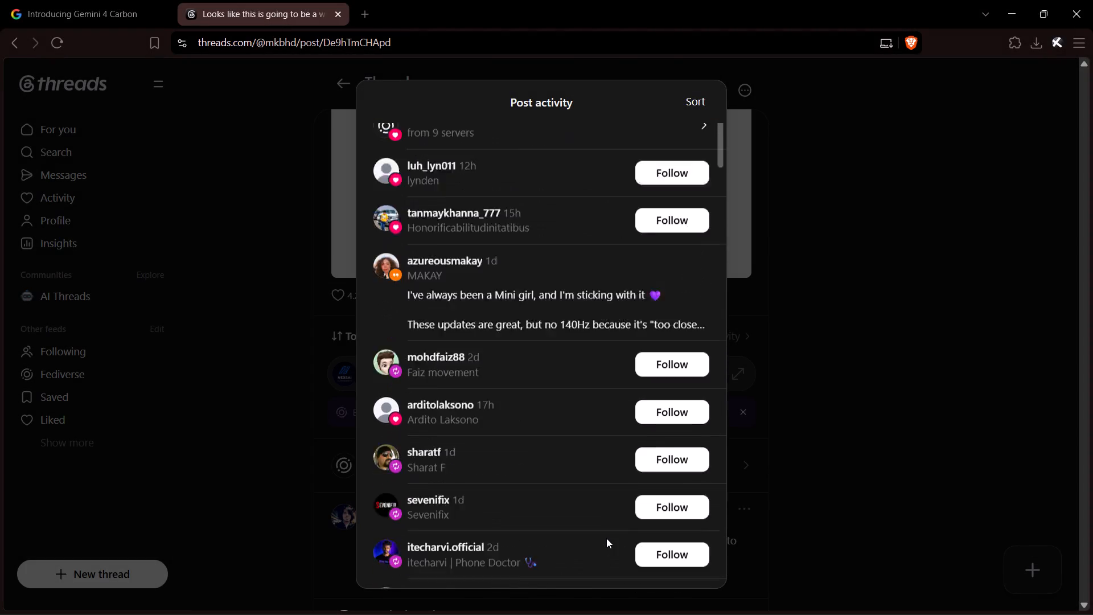
{"action": "scroll", "coordinate": [606, 538], "scroll_direction": "down", "scroll_amount": 2}
{"action": "scroll", "coordinate": [606, 538], "scroll_direction": "up", "scroll_amount": 5}
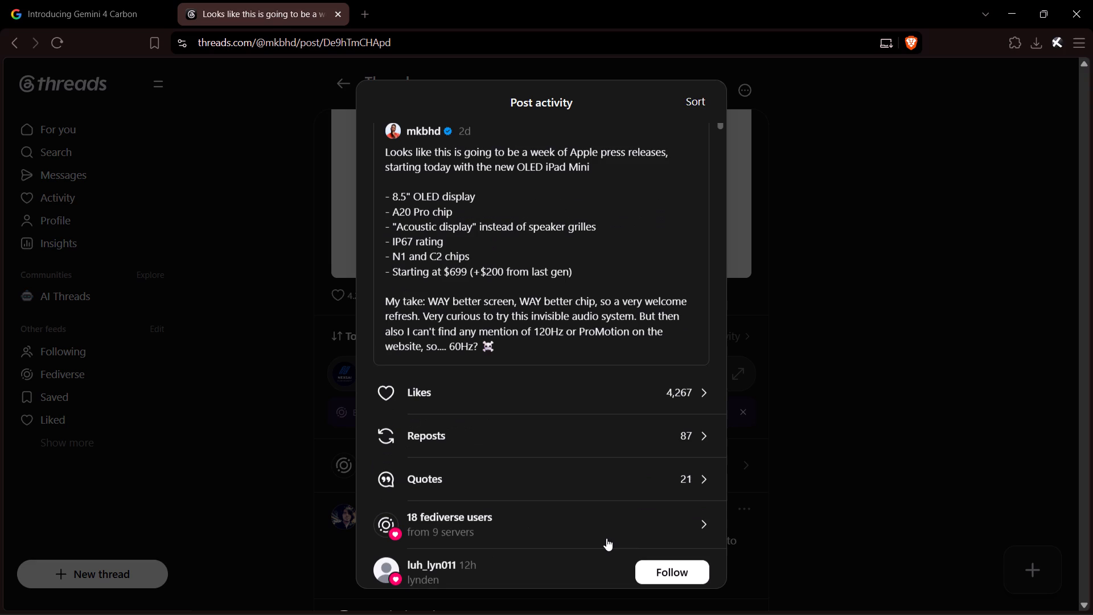
{"action": "left_click", "coordinate": [697, 96]}
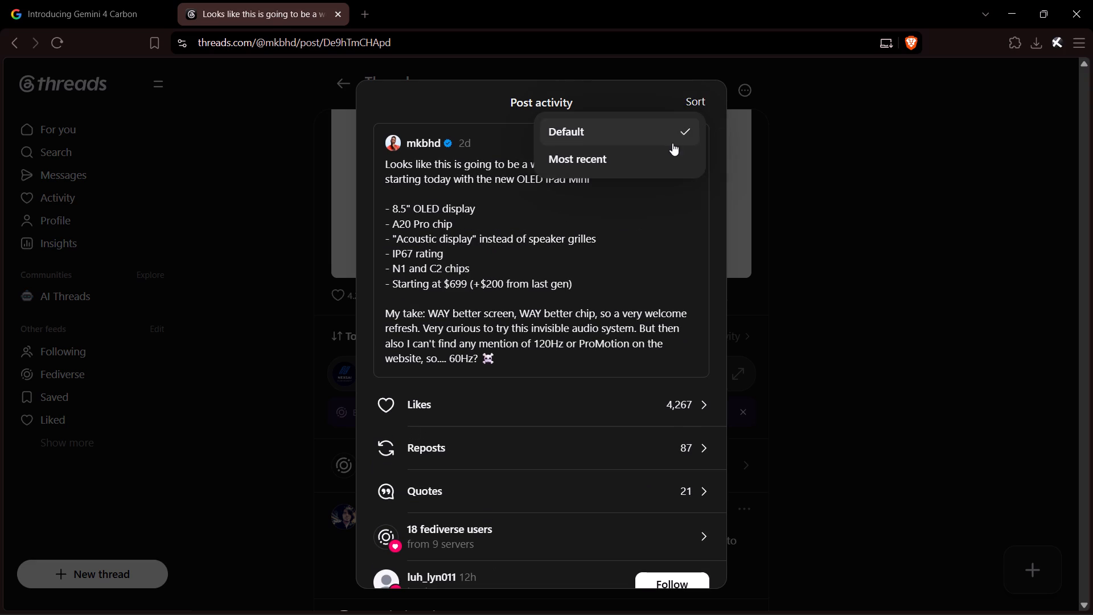
{"action": "left_click", "coordinate": [667, 153]}
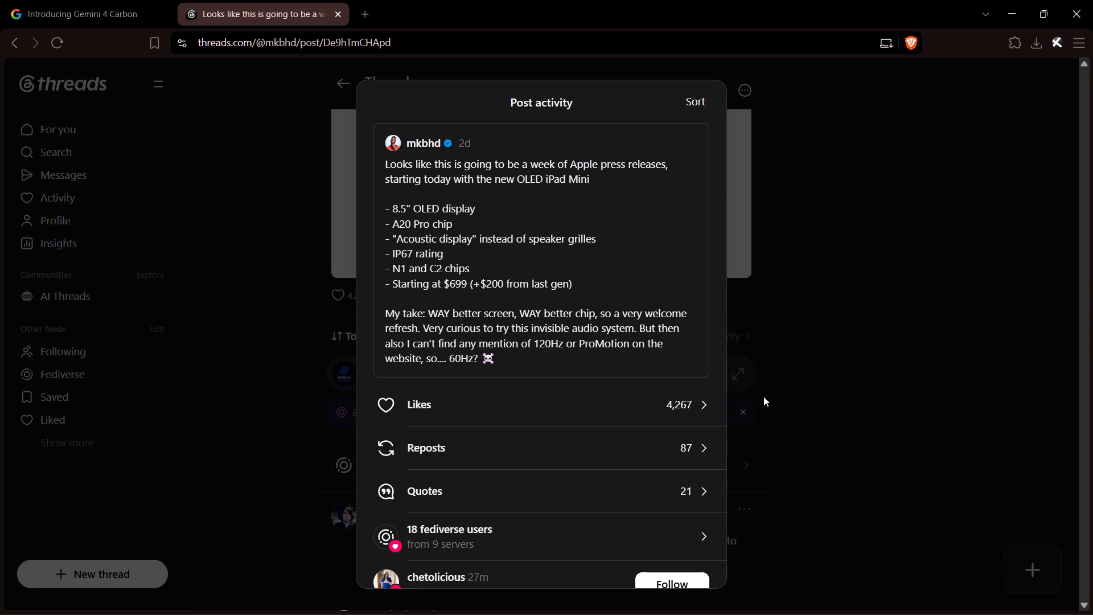
{"action": "key", "text": "Escape"}
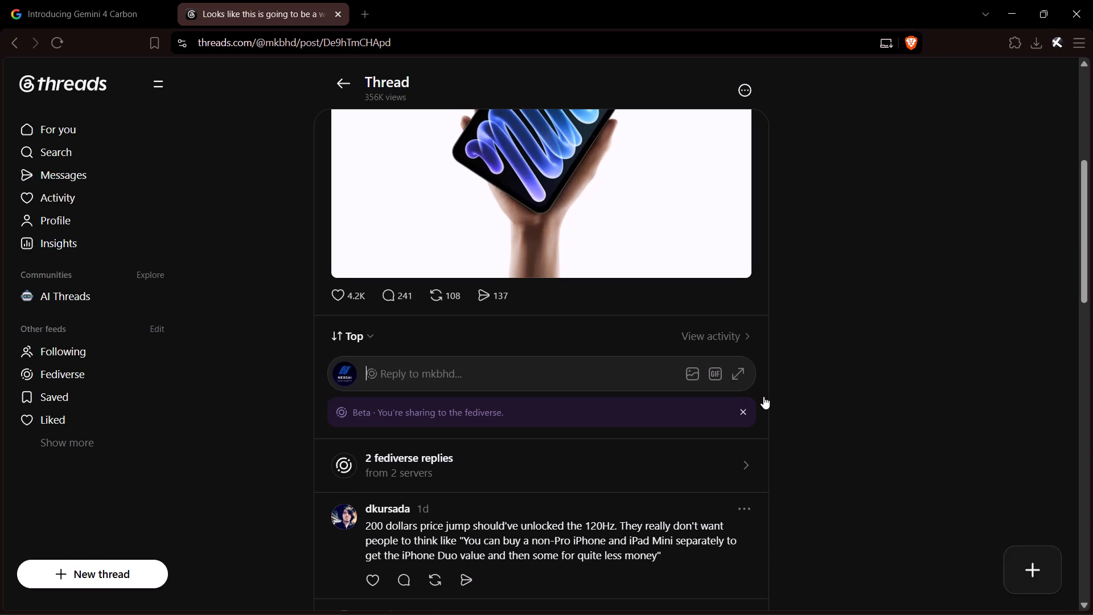
{"action": "scroll", "coordinate": [763, 396], "scroll_direction": "up", "scroll_amount": 1}
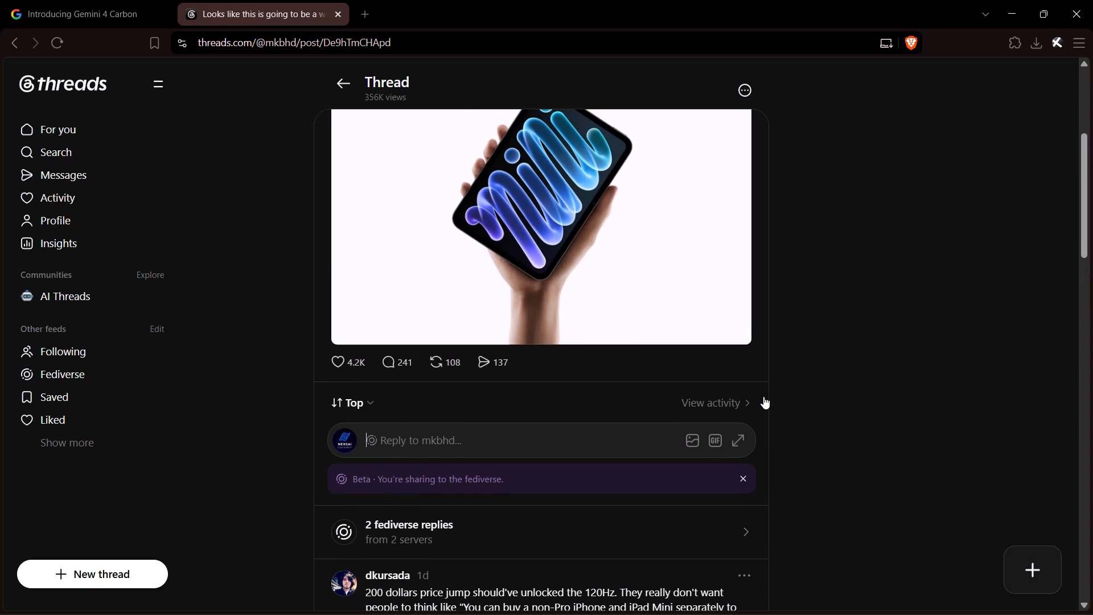
Capture a screen snip of mkbhd's whole iPad Mini post, from the Thread header and view count to the engagement counts.
{"action": "key", "text": "ctrl+minus"}
{"action": "key", "text": "ctrl+minus"}
{"action": "key", "text": "ctrl+minus"}
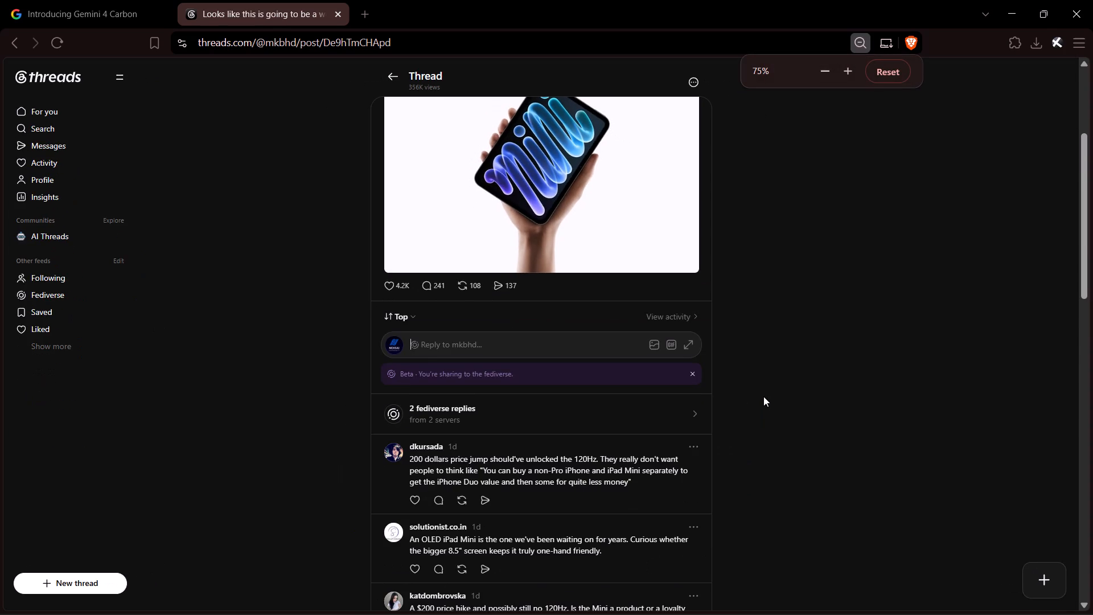
{"action": "scroll", "coordinate": [763, 396], "scroll_direction": "up", "scroll_amount": 4}
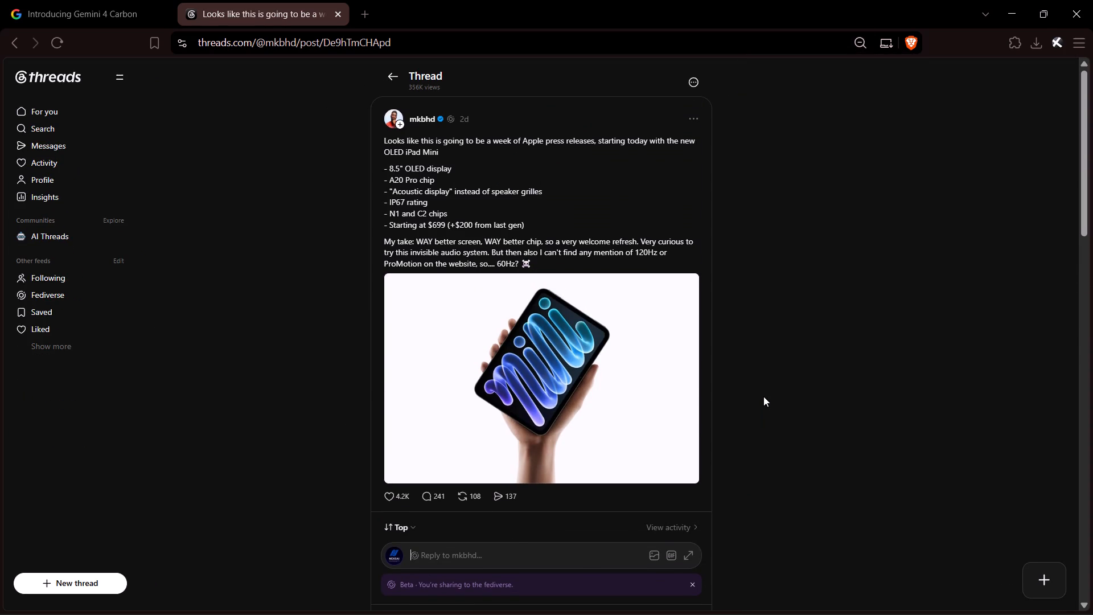
{"action": "key", "text": "shift+super+s"}
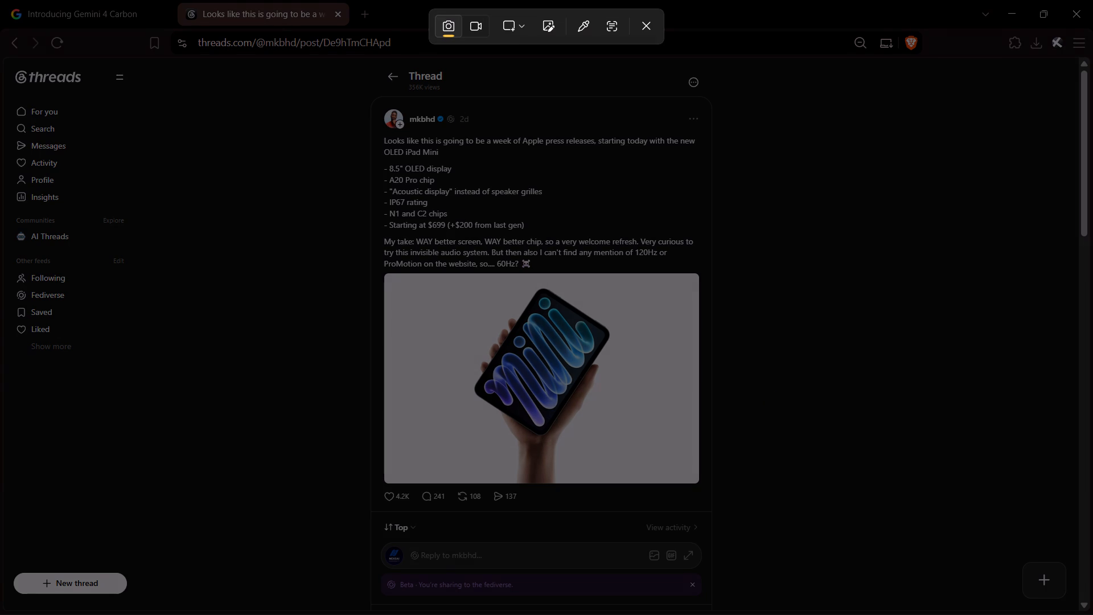
{"action": "left_click_drag", "start_coordinate": [373, 65], "coordinate": [717, 519]}
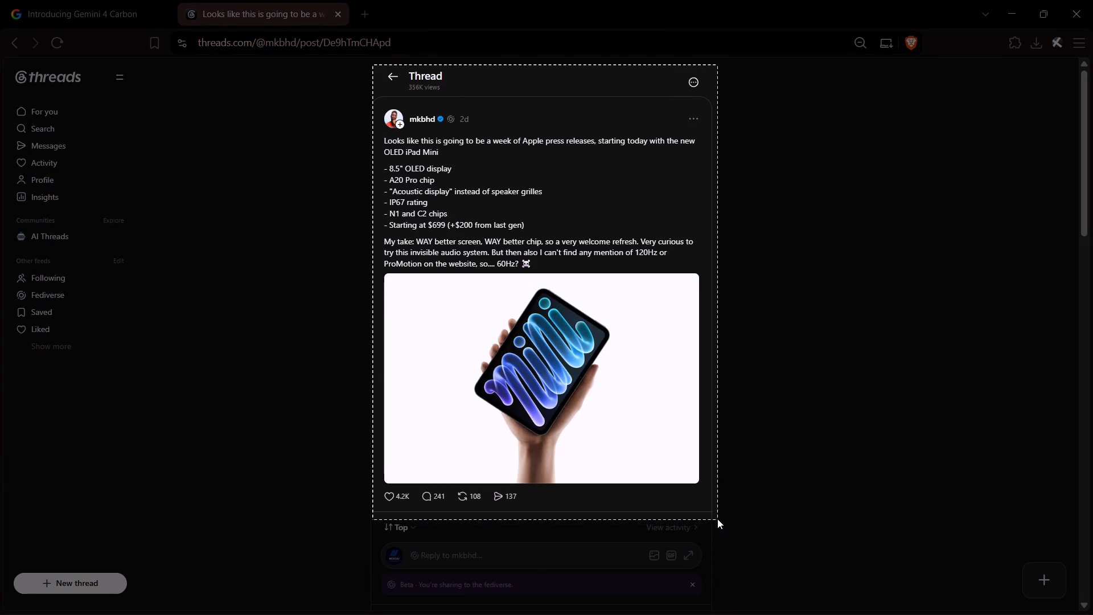
{"action": "left_click_drag", "start_coordinate": [717, 519], "coordinate": [714, 514]}
Switch to the Word document and paste the iPad Mini post screenshot below the note about others' well-performing posts.
{"action": "key", "text": "alt+Tab"}
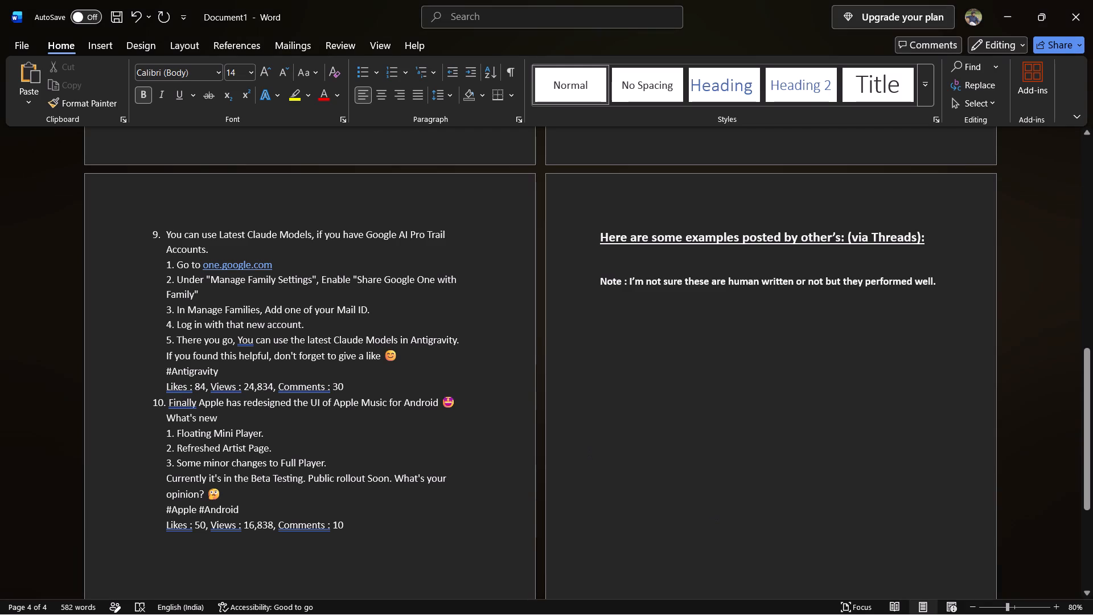
{"action": "left_click", "coordinate": [643, 338]}
{"action": "key", "text": "BackSpace"}
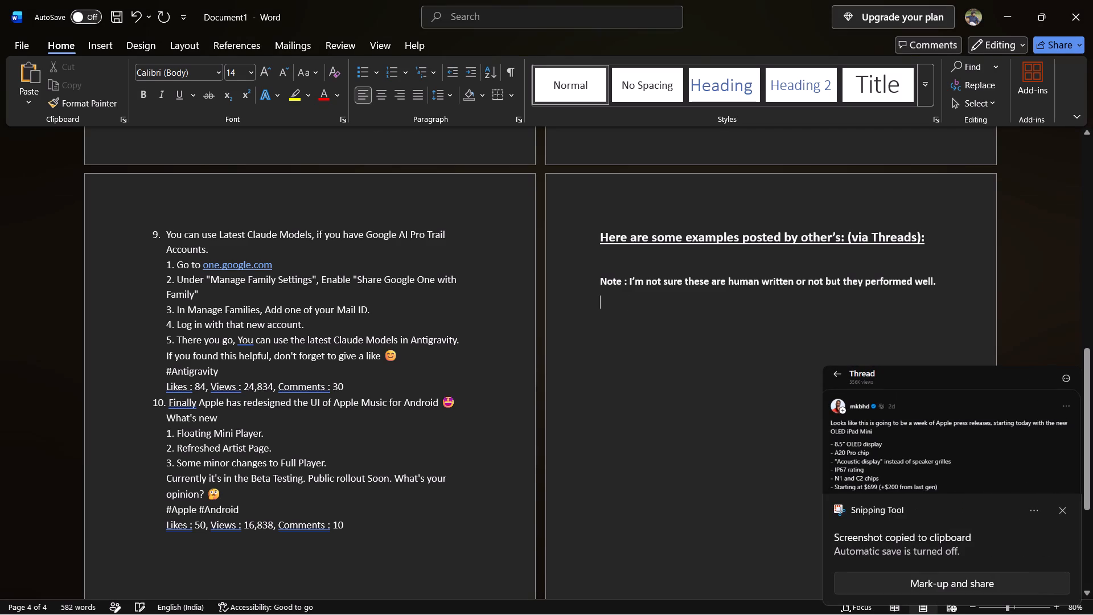
{"action": "key", "text": "Return"}
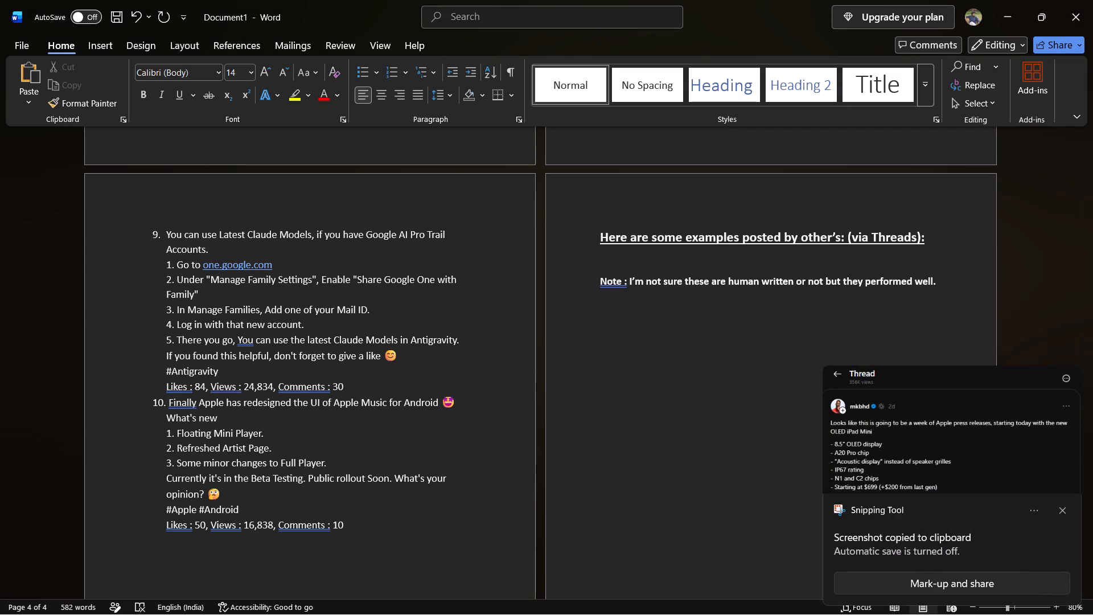
{"action": "key", "text": "ctrl+v"}
Shrink the pasted iPad Mini screenshot proportionally to about half its width so it fits under the note on page 4.
{"action": "left_click", "coordinate": [643, 338]}
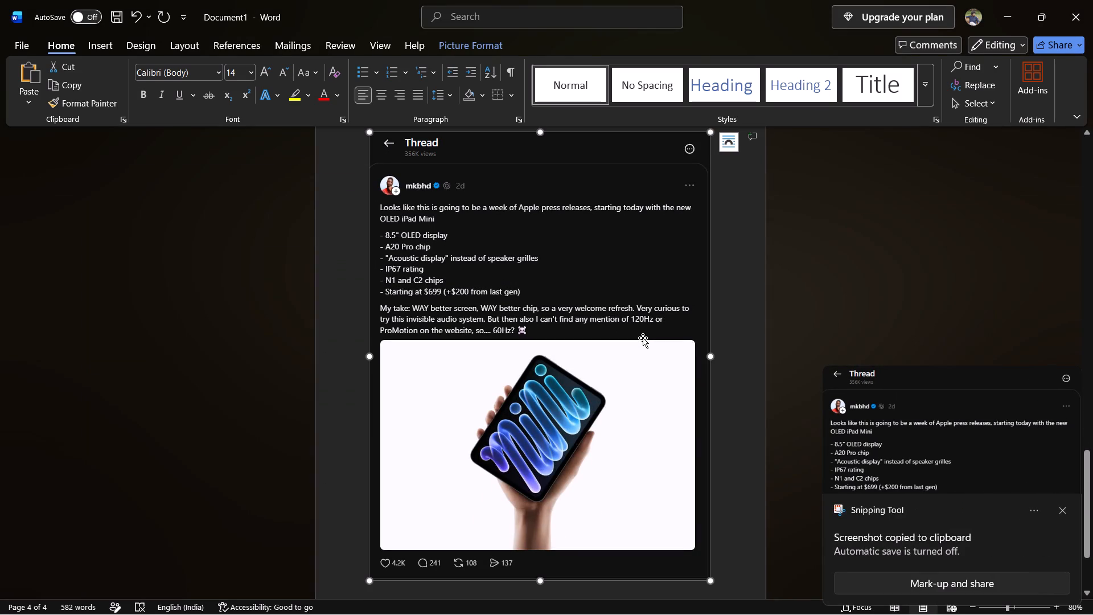
{"action": "left_click_drag", "start_coordinate": [711, 583], "coordinate": [577, 309]}
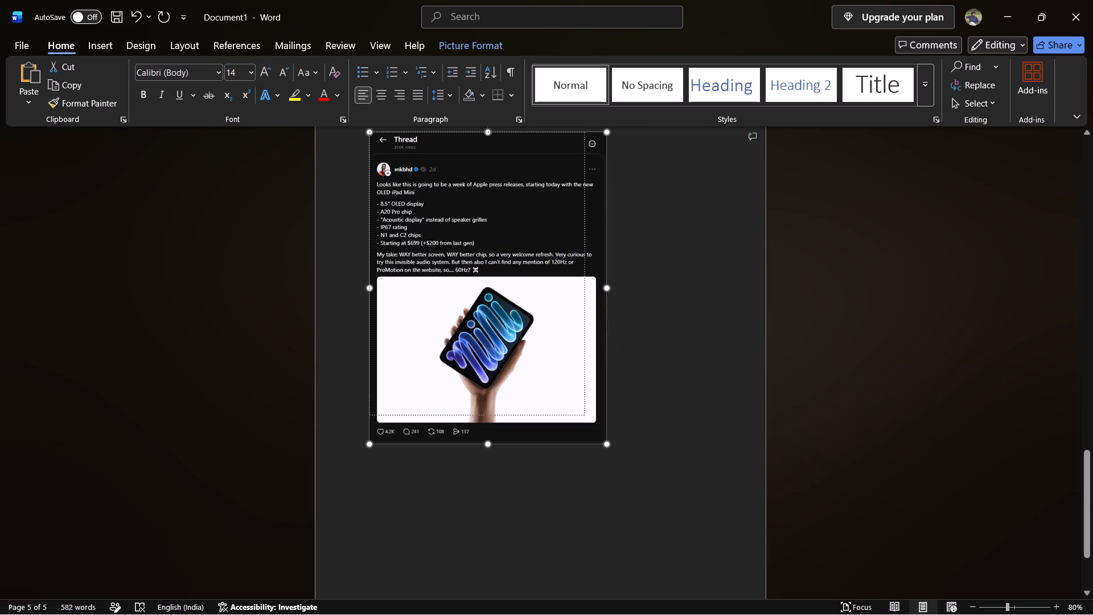
{"action": "left_click_drag", "start_coordinate": [577, 309], "coordinate": [535, 284]}
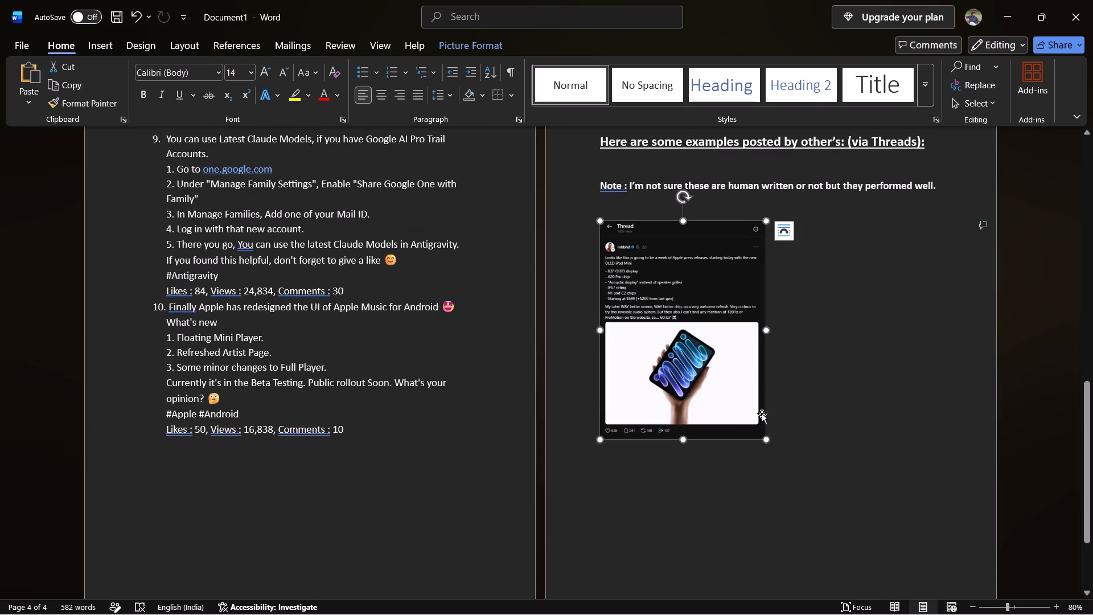
{"action": "left_click_drag", "start_coordinate": [767, 440], "coordinate": [767, 433]}
{"action": "left_click", "coordinate": [784, 357]}
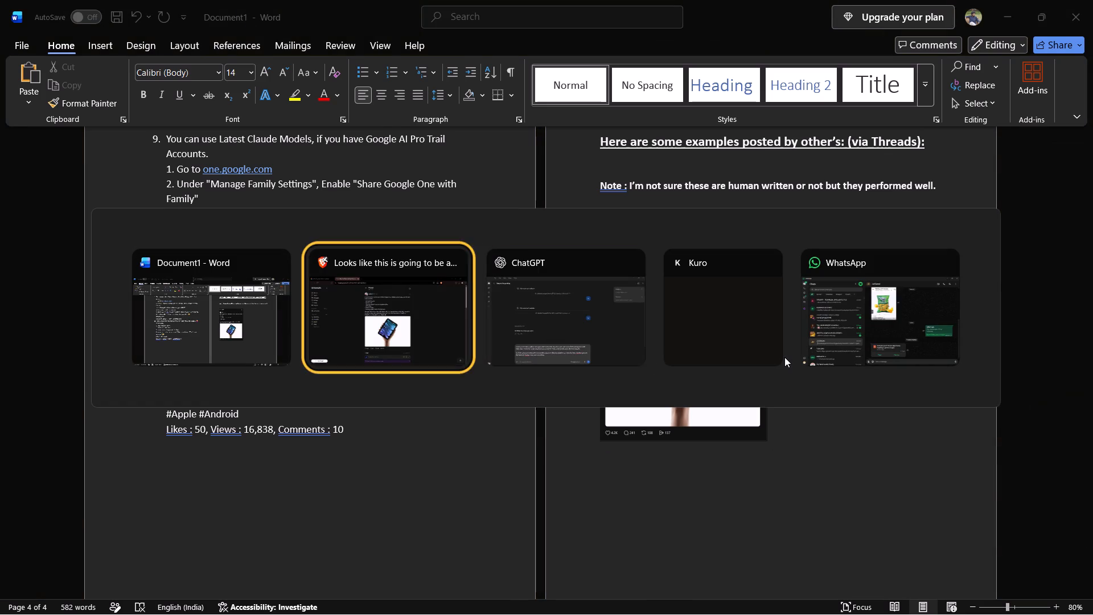
Switch back to the browser, return to mkbhd's Threads profile and look through the posts for another example.
{"action": "left_click", "coordinate": [388, 75]}
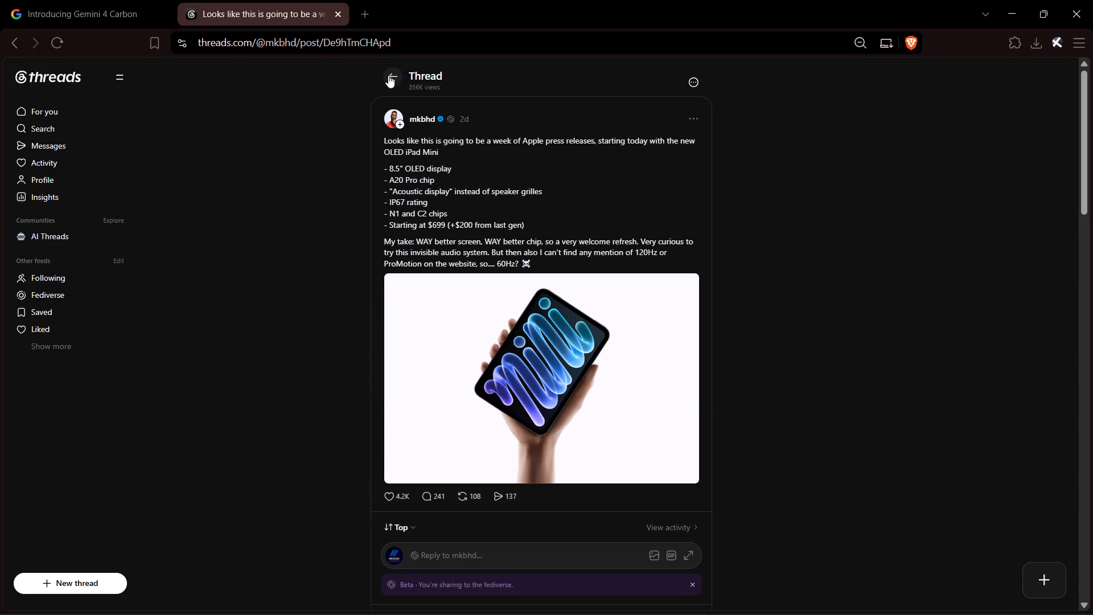
{"action": "scroll", "coordinate": [563, 326], "scroll_direction": "down", "scroll_amount": 2}
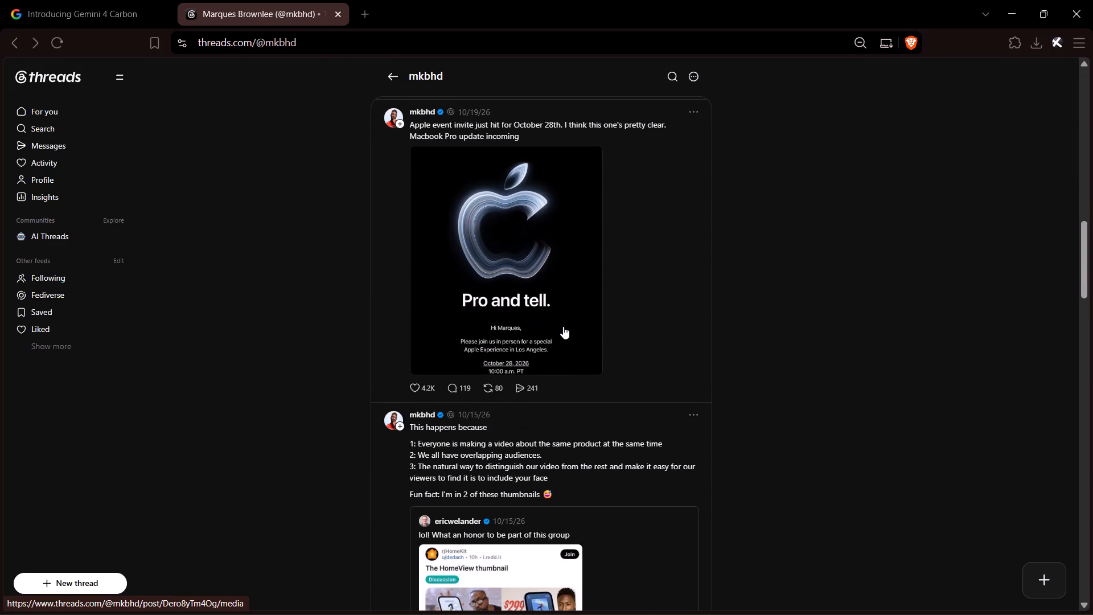
{"action": "scroll", "coordinate": [563, 326], "scroll_direction": "up", "scroll_amount": 1}
{"action": "scroll", "coordinate": [636, 375], "scroll_direction": "up", "scroll_amount": 2}
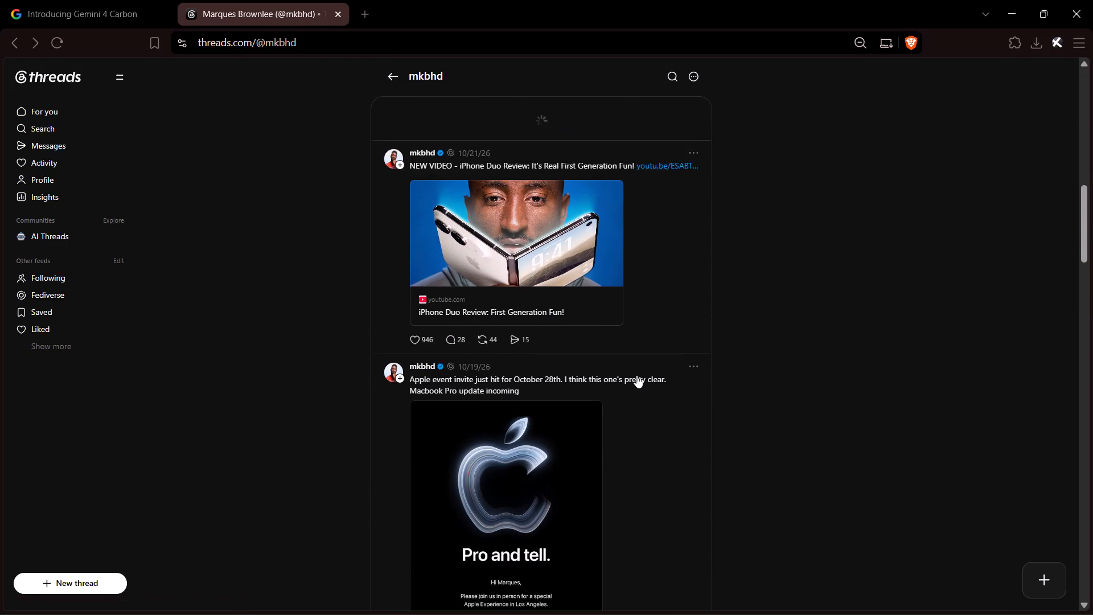
{"action": "scroll", "coordinate": [636, 375], "scroll_direction": "up", "scroll_amount": 1}
{"action": "scroll", "coordinate": [636, 375], "scroll_direction": "down", "scroll_amount": 1}
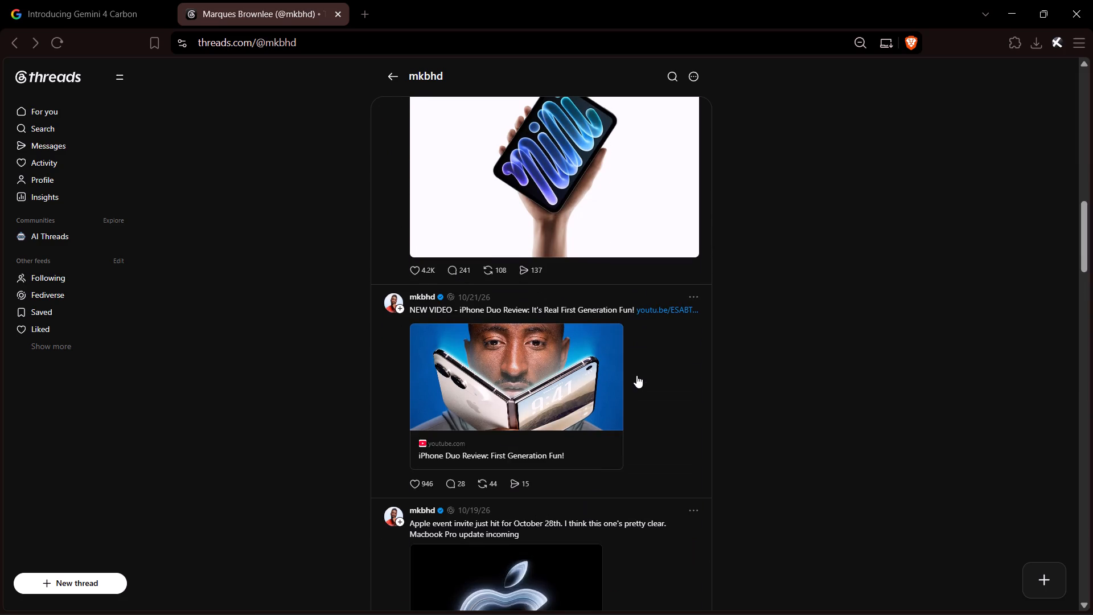
{"action": "scroll", "coordinate": [636, 375], "scroll_direction": "down", "scroll_amount": 3}
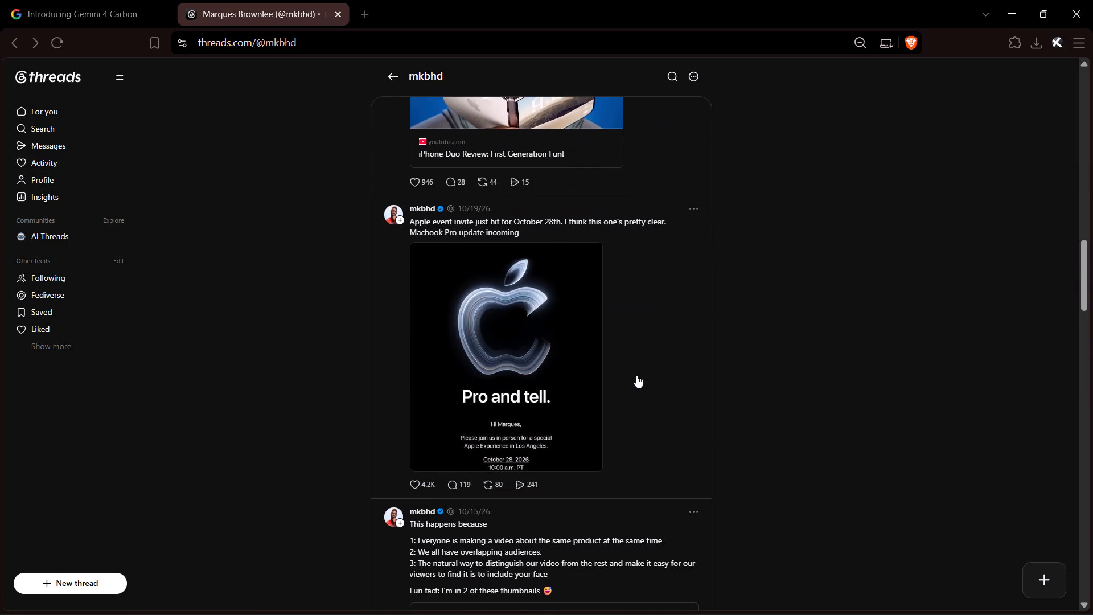
Look further back through mkbhd's Threads posts, comparing their engagement counts to find another well-performing example.
{"action": "scroll", "coordinate": [636, 375], "scroll_direction": "down", "scroll_amount": 3}
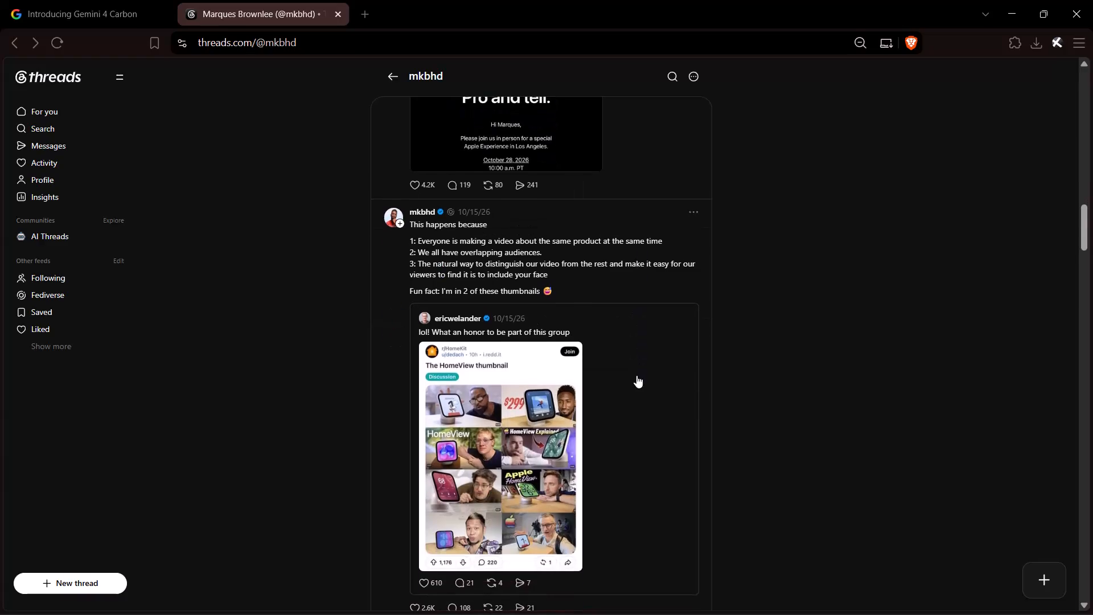
{"action": "scroll", "coordinate": [636, 375], "scroll_direction": "down", "scroll_amount": 6}
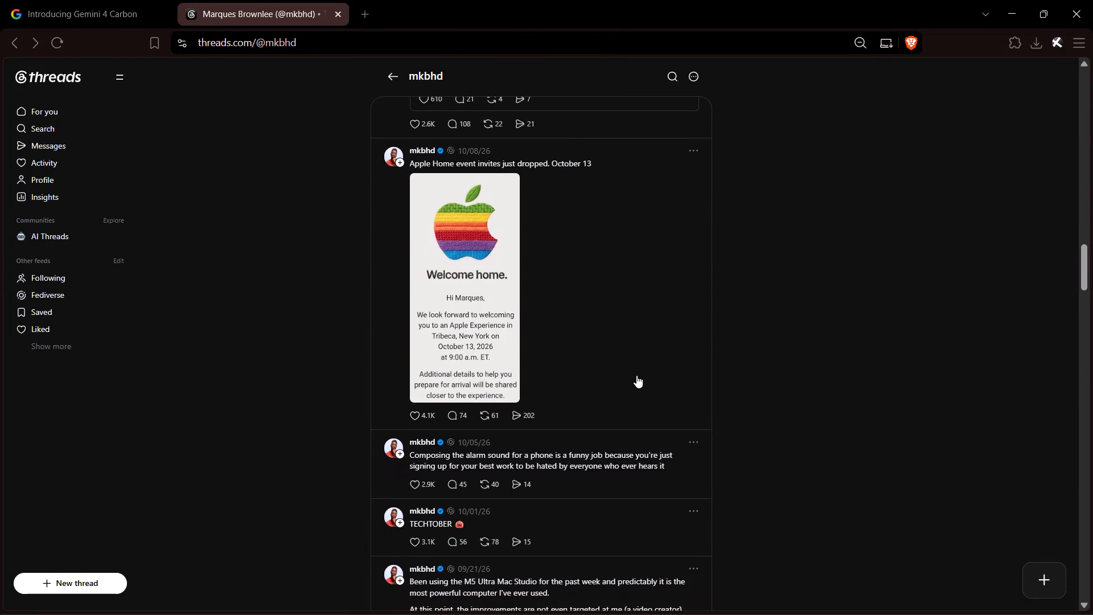
{"action": "scroll", "coordinate": [636, 375], "scroll_direction": "down", "scroll_amount": 8}
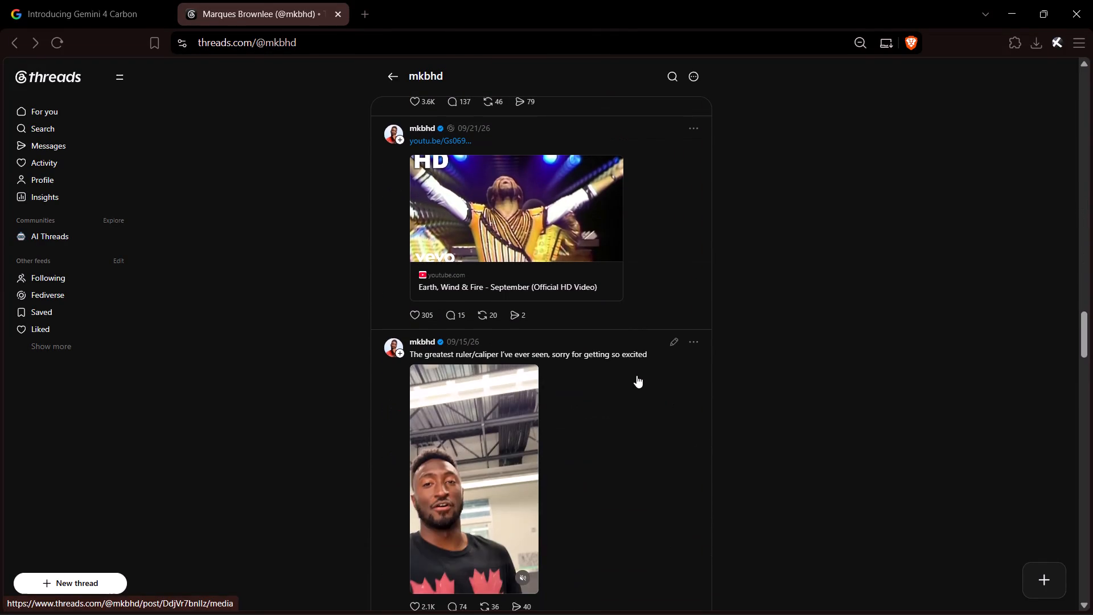
{"action": "scroll", "coordinate": [636, 375], "scroll_direction": "down", "scroll_amount": 6}
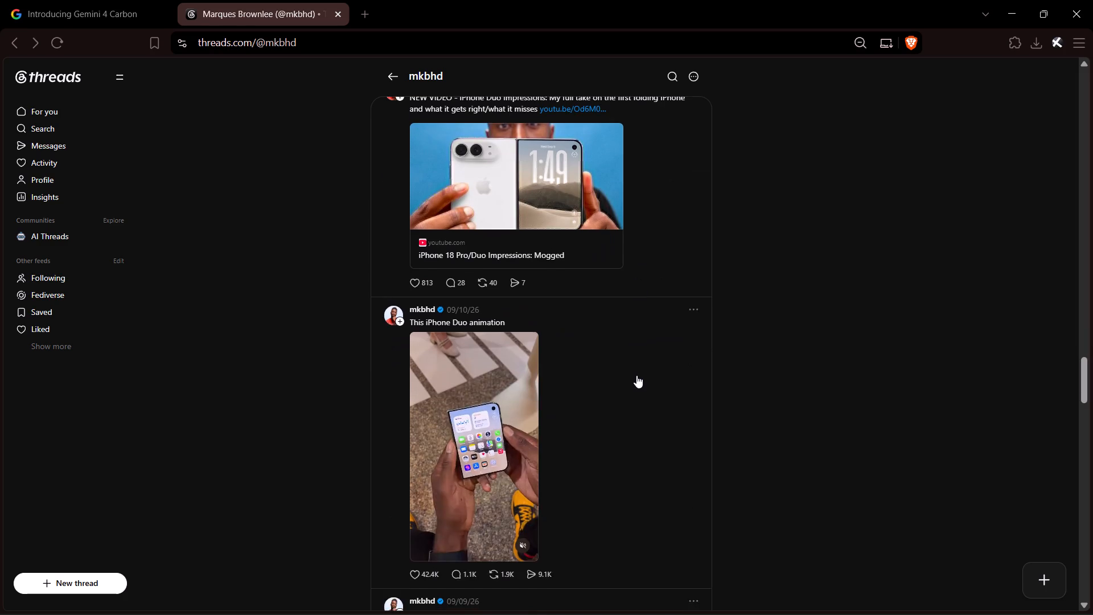
{"action": "scroll", "coordinate": [636, 375], "scroll_direction": "down", "scroll_amount": 3}
{"action": "scroll", "coordinate": [636, 236], "scroll_direction": "up", "scroll_amount": 1}
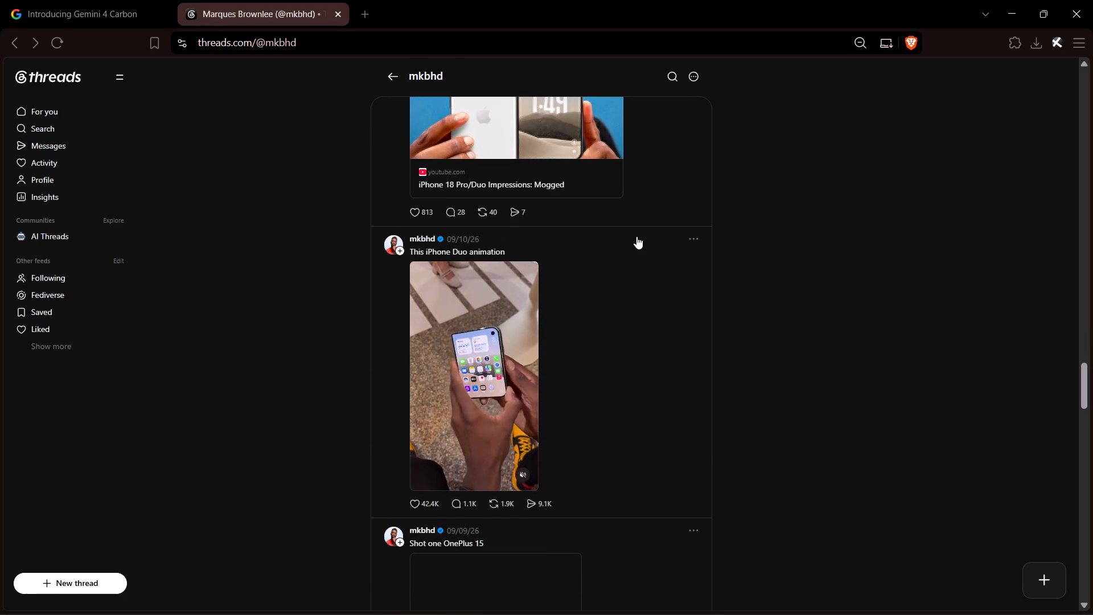
{"action": "scroll", "coordinate": [636, 236], "scroll_direction": "down", "scroll_amount": 4}
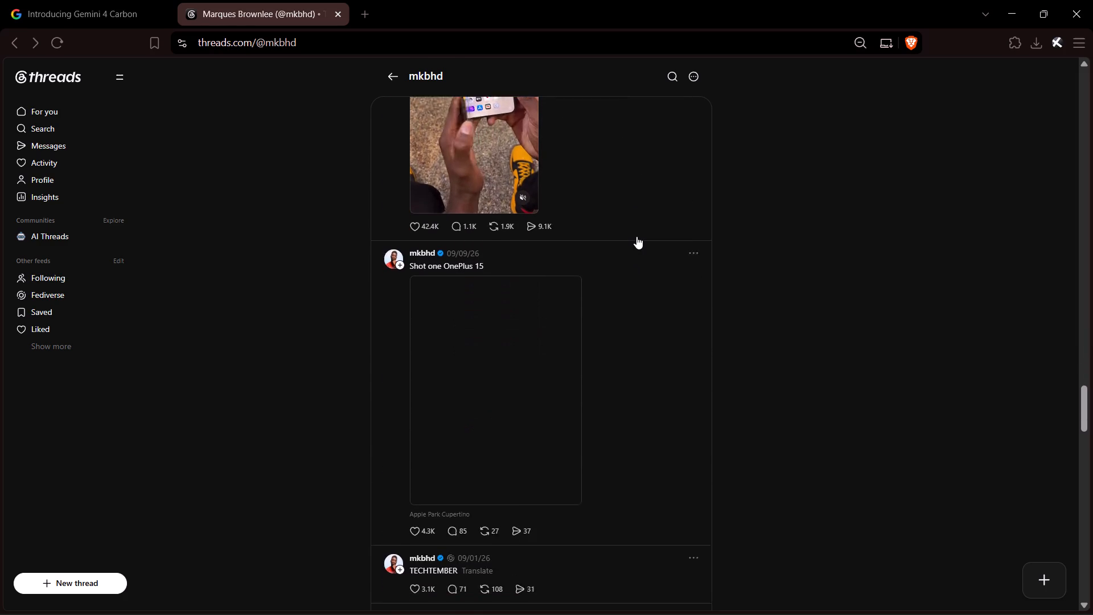
{"action": "scroll", "coordinate": [636, 236], "scroll_direction": "down", "scroll_amount": 1}
Go back to the Threads search suggestions and open the androiddev profile.
{"action": "scroll", "coordinate": [636, 236], "scroll_direction": "right", "scroll_amount": 9}
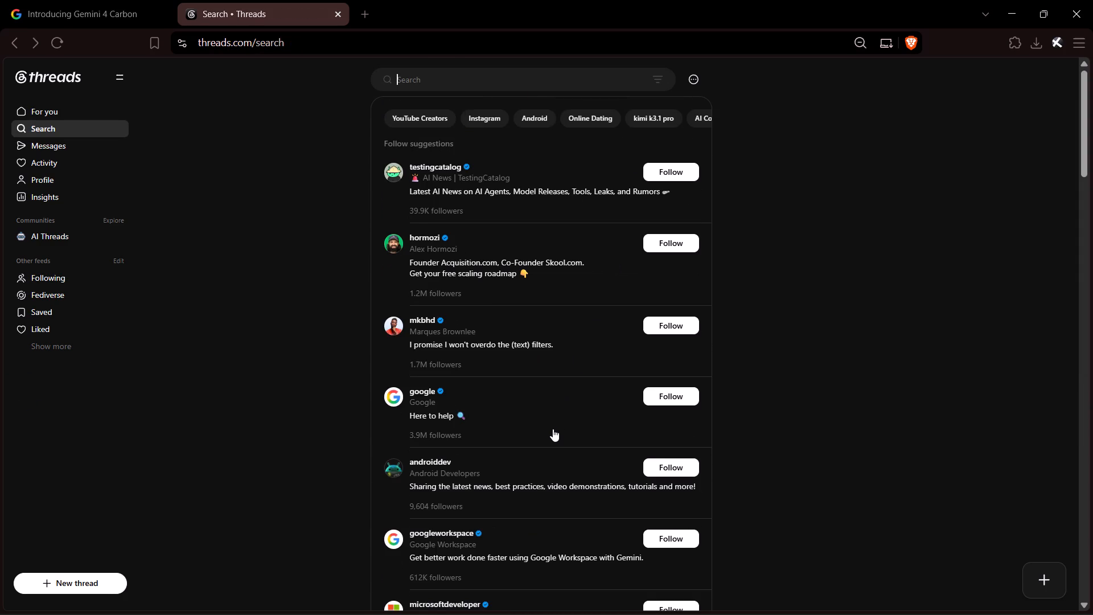
{"action": "scroll", "coordinate": [553, 429], "scroll_direction": "down", "scroll_amount": 1}
{"action": "left_click", "coordinate": [546, 370]}
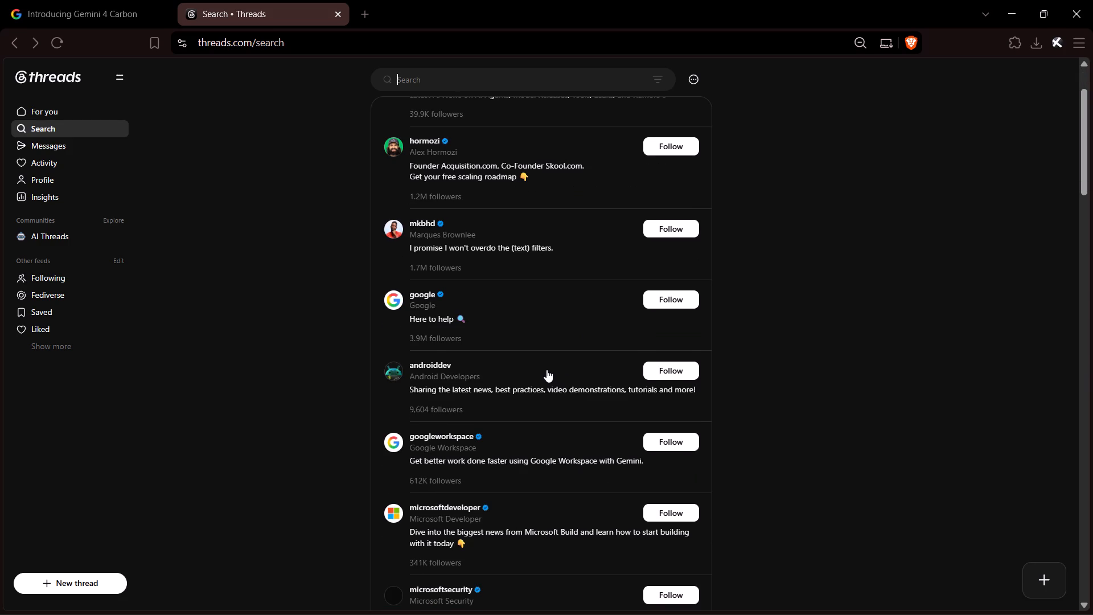